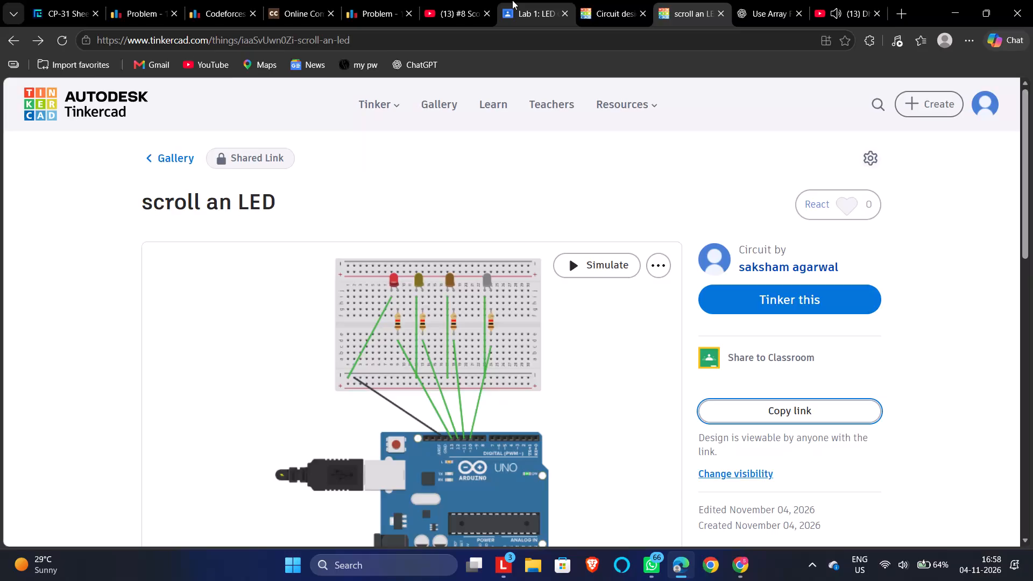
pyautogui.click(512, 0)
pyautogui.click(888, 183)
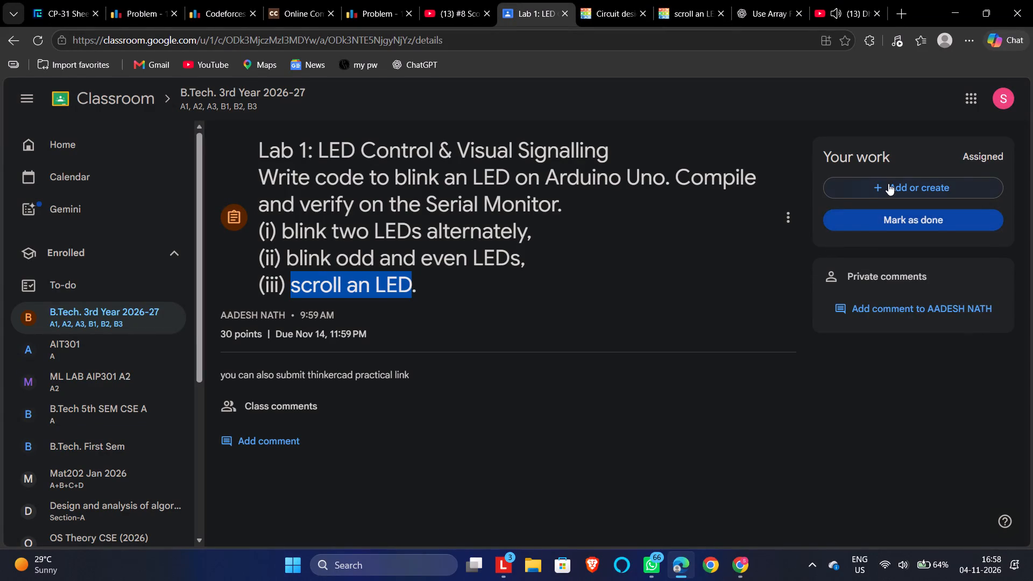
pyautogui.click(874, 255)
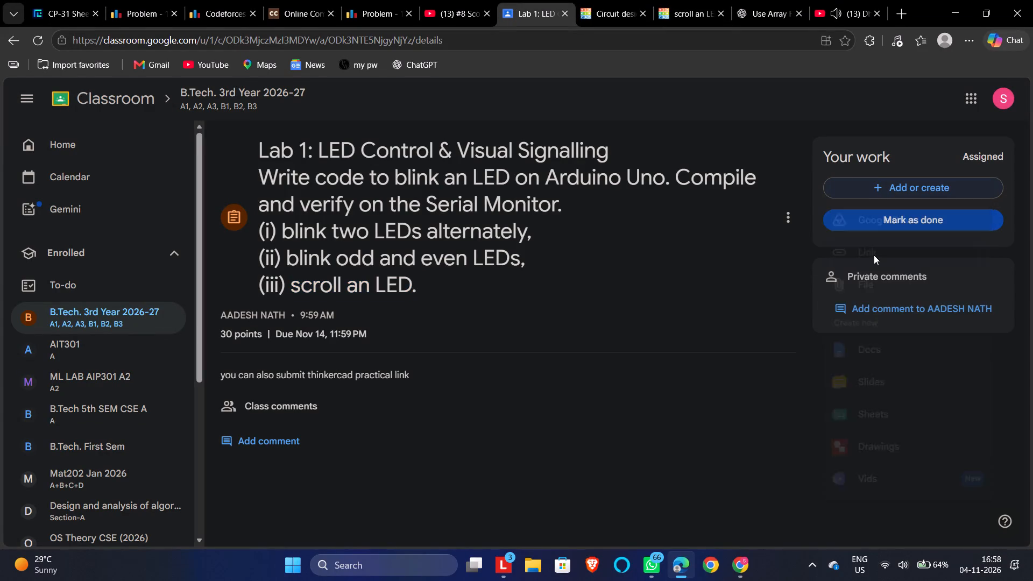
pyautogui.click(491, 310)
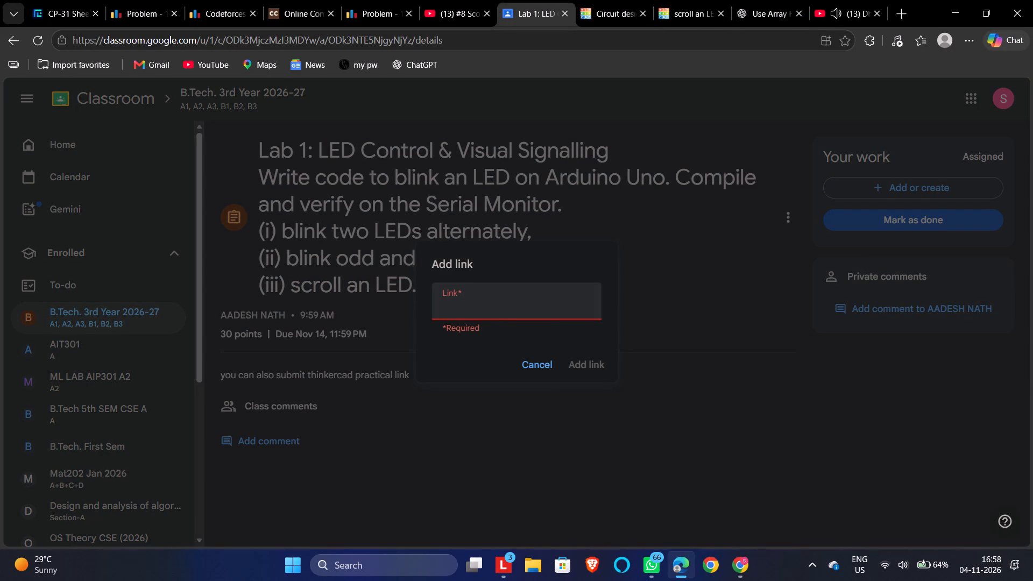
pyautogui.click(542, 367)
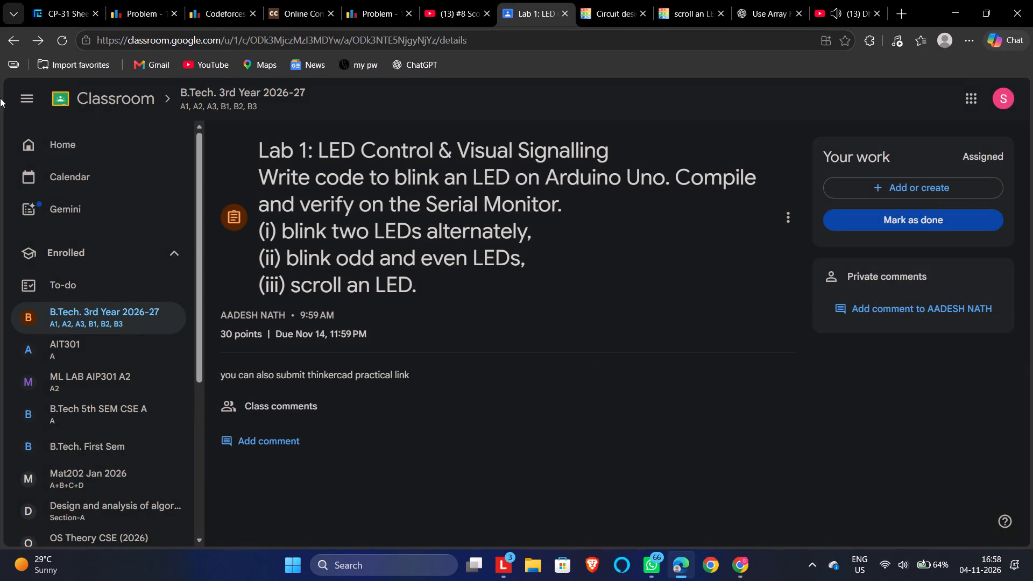
# Review the class stream's Tinkercad link submission instructions and look at the Lab 2 Digital Input assignment.
pyautogui.click(13, 36)
pyautogui.scroll(4, 621, 228)
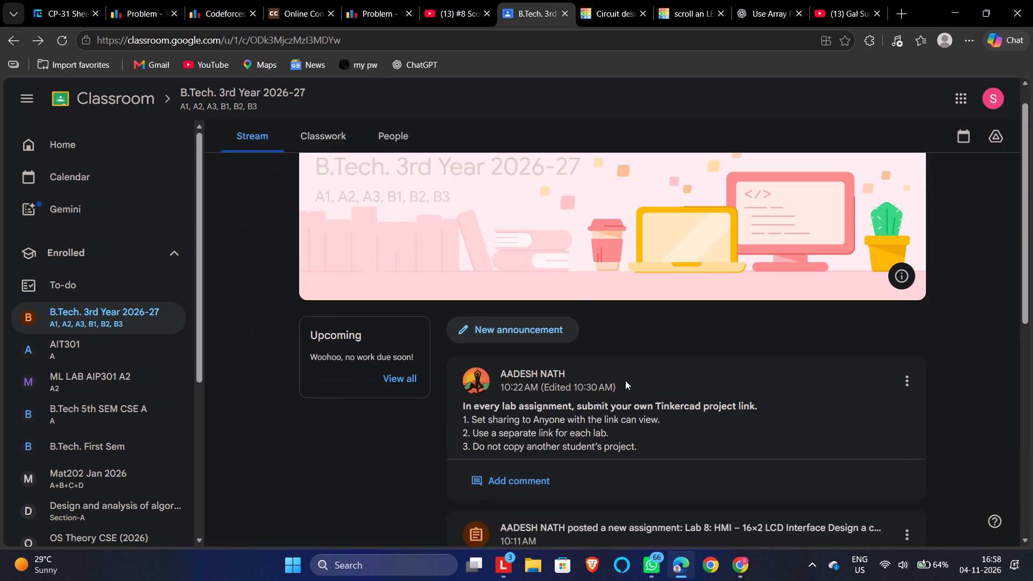
pyautogui.scroll(-10, 625, 380)
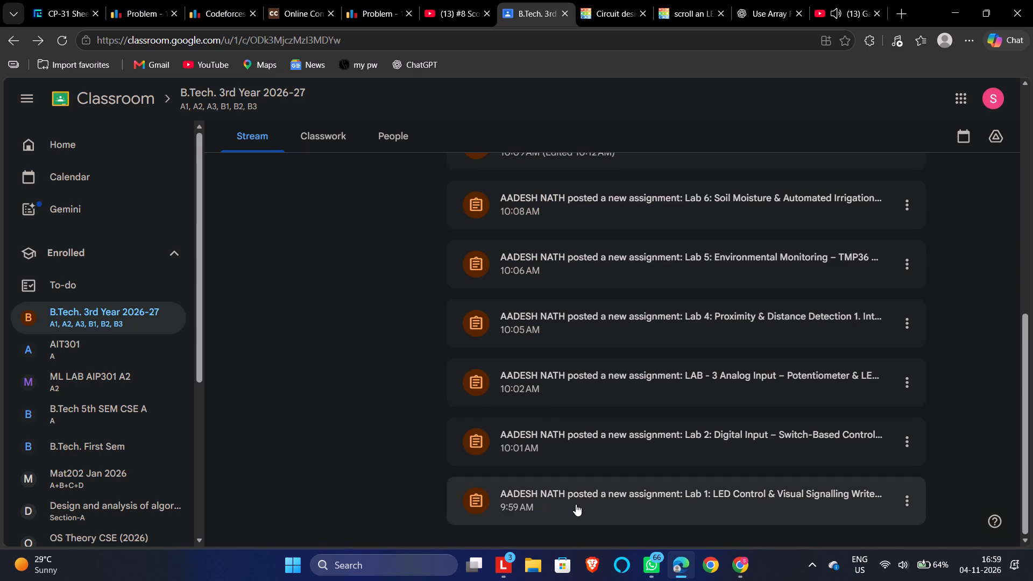
pyautogui.click(581, 456)
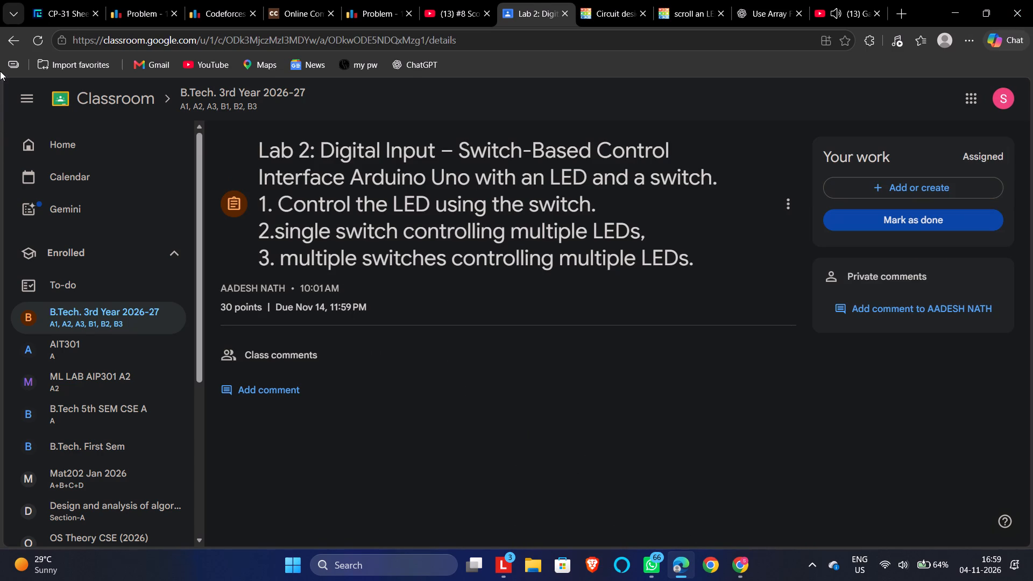
pyautogui.click(10, 39)
pyautogui.scroll(-6, 375, 275)
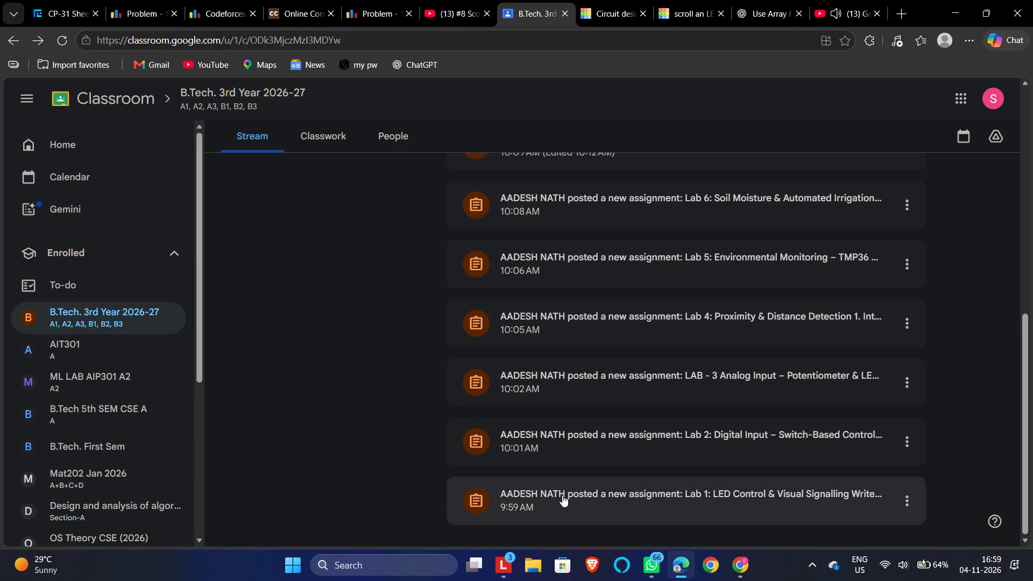
# Attach the copied Tinkercad project link to the Lab 1: LED Control & Visual Signalling assignment.
pyautogui.click(564, 502)
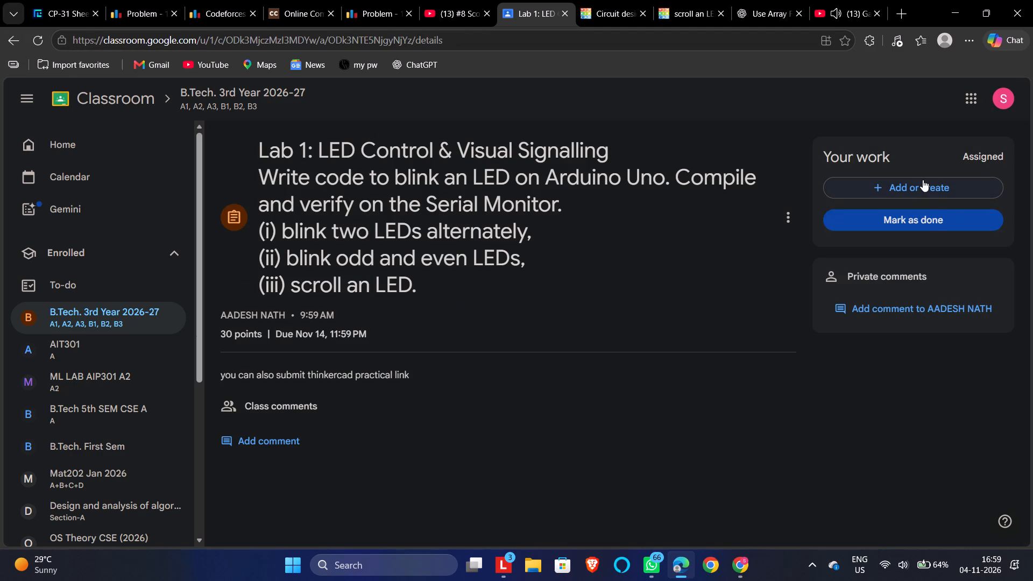
pyautogui.click(924, 188)
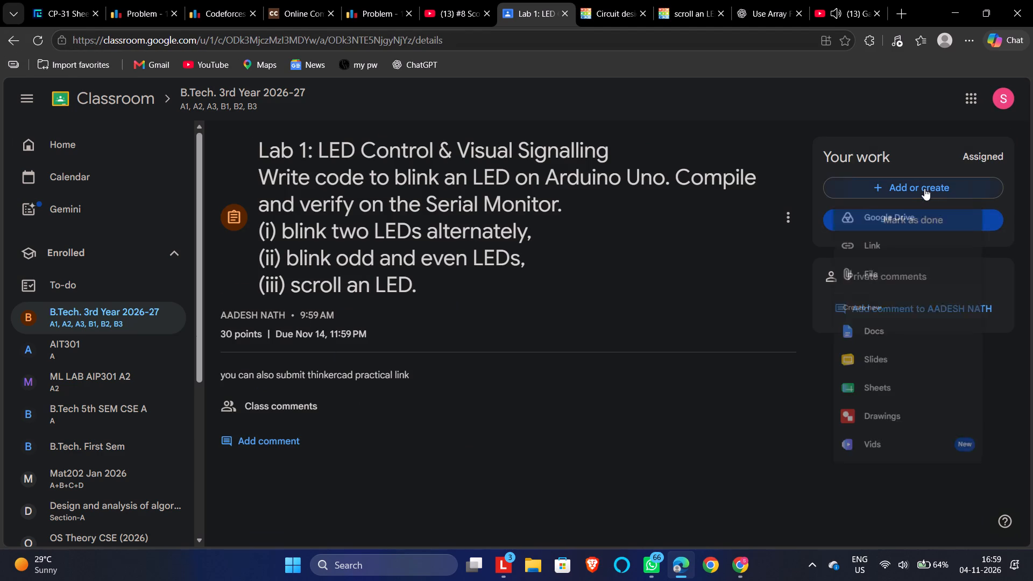
pyautogui.click(870, 257)
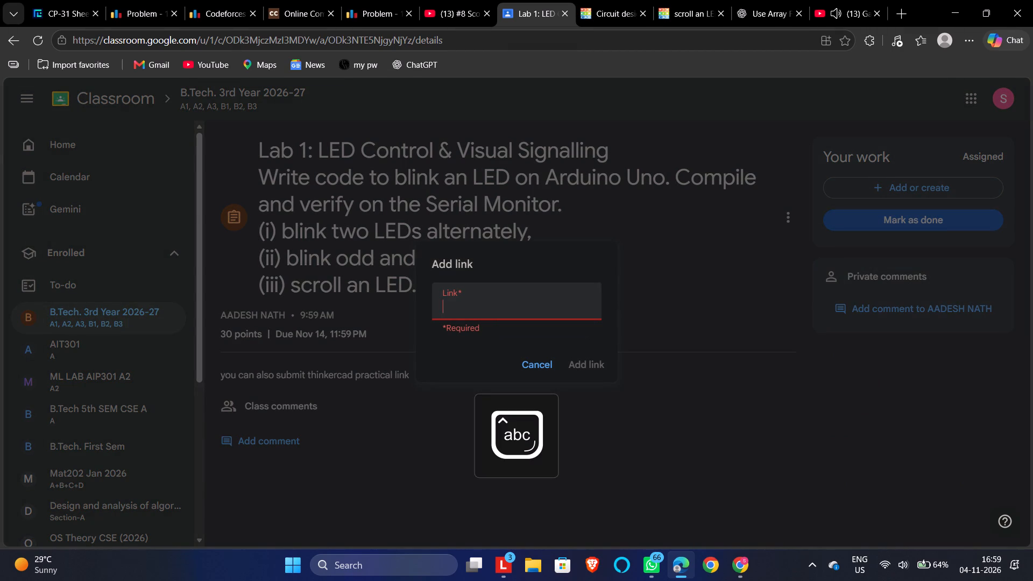
pyautogui.hotkey('ctrl', 'v')
pyautogui.hotkey('shift', 'Return')
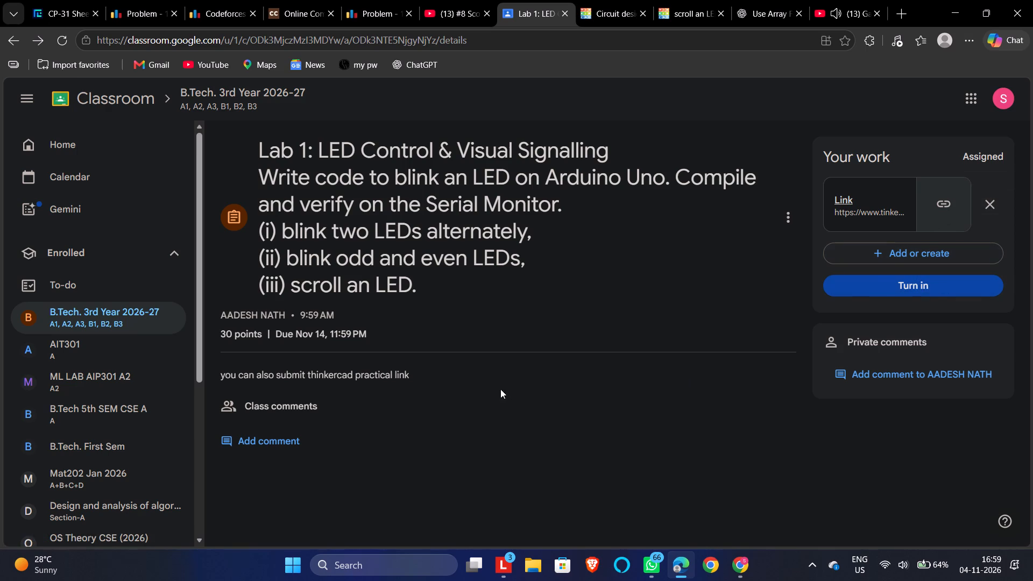
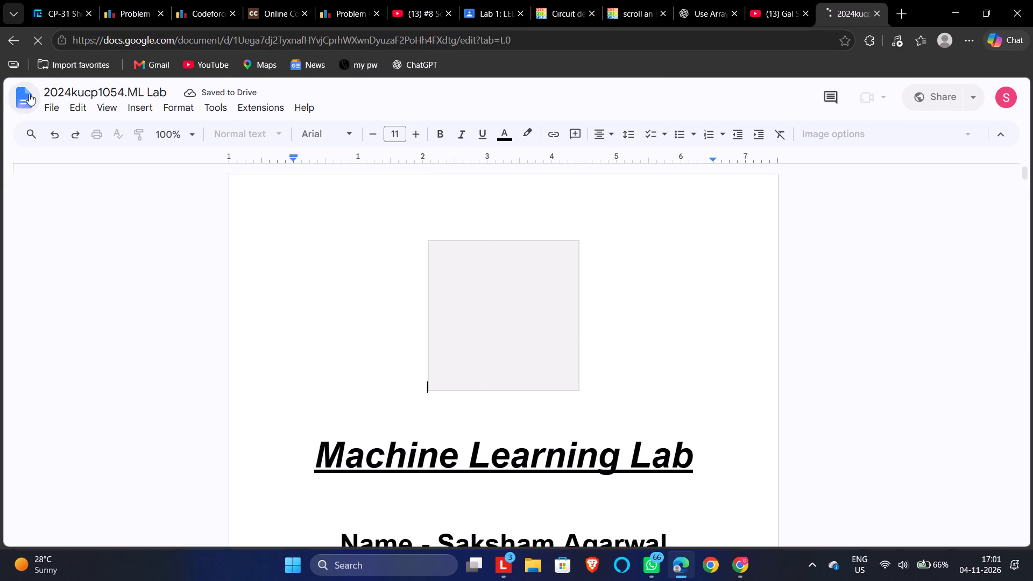
pyautogui.click(22, 99)
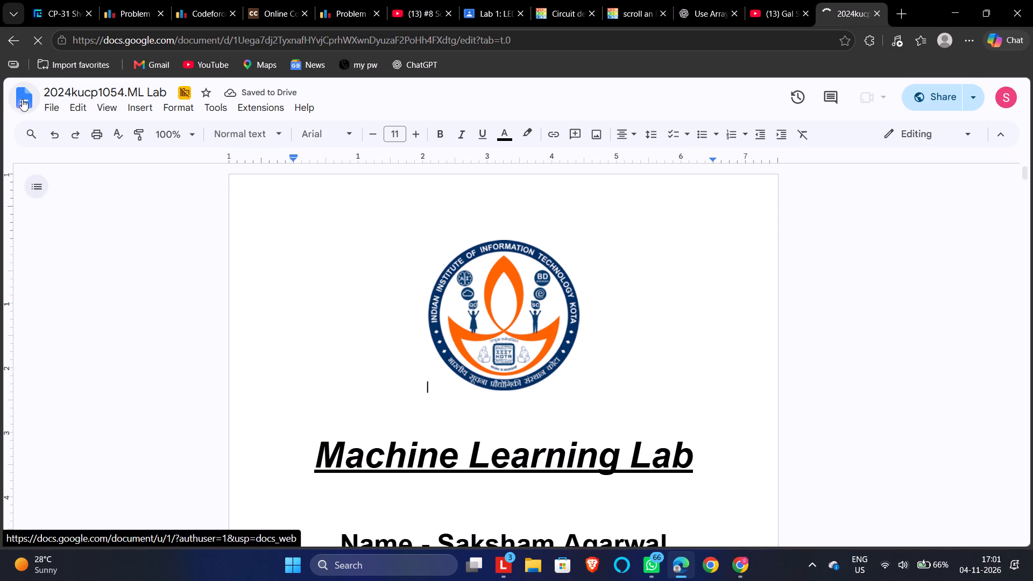
# Check the Tinkercad circuit tab and move the Google Docs tab between the Lab 1 assignment and the Tinkercad tabs.
pyautogui.click(574, 2)
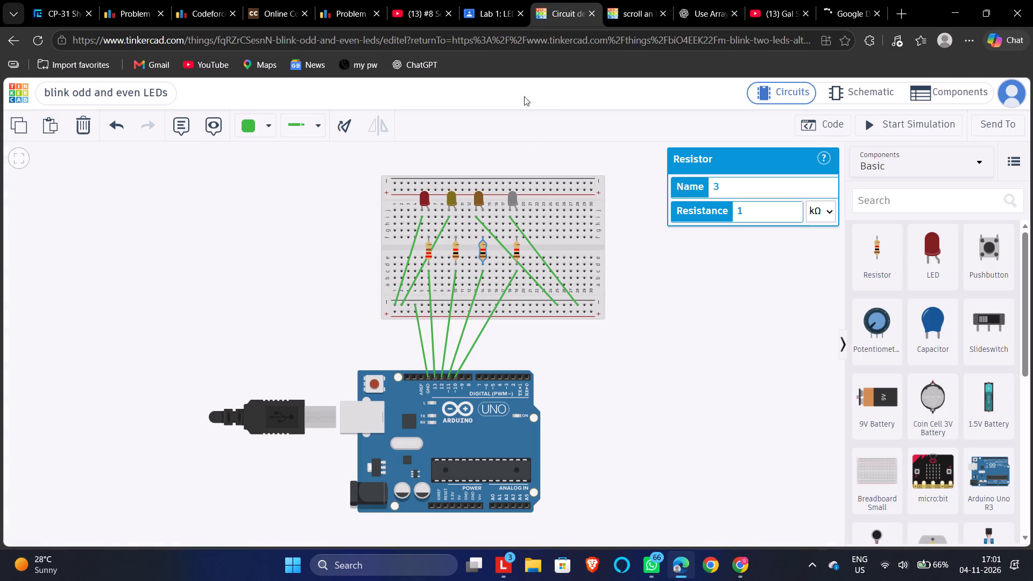
pyautogui.click(606, 0)
pyautogui.click(547, 0)
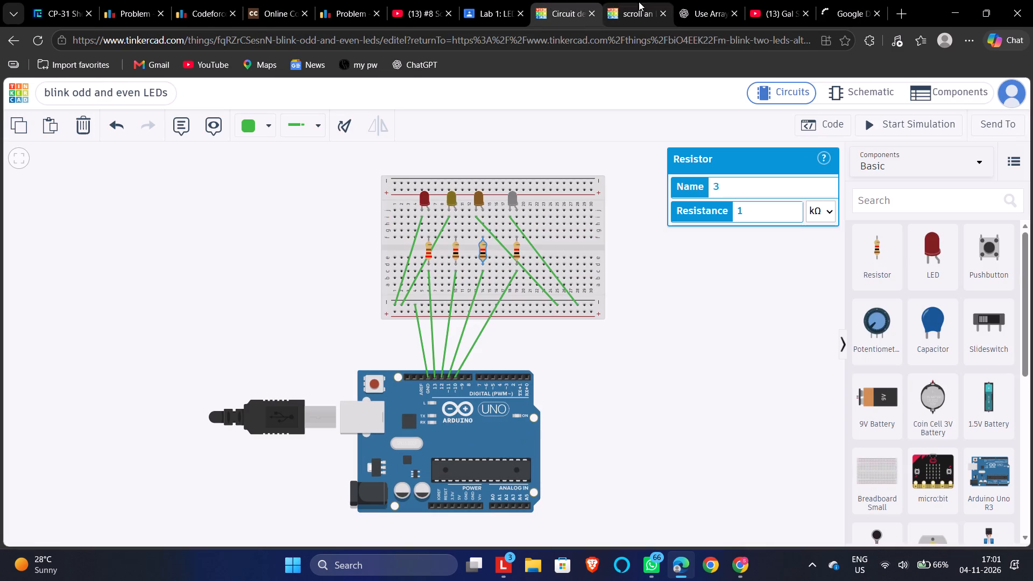
pyautogui.moveTo(833, 0); pyautogui.dragTo(549, 23)
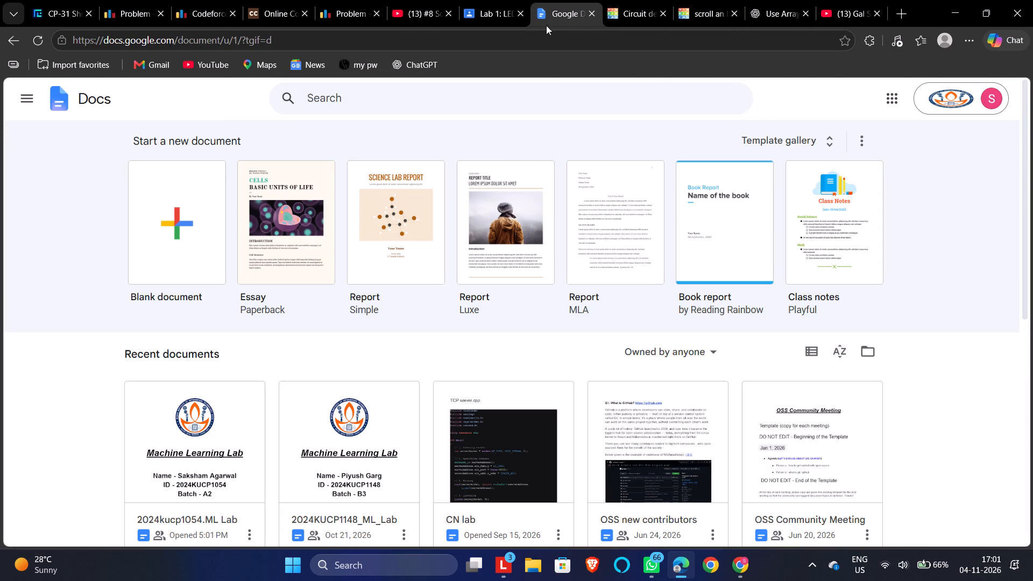
# Create a blank document and name it "IOT- Lab 1".
pyautogui.click(187, 221)
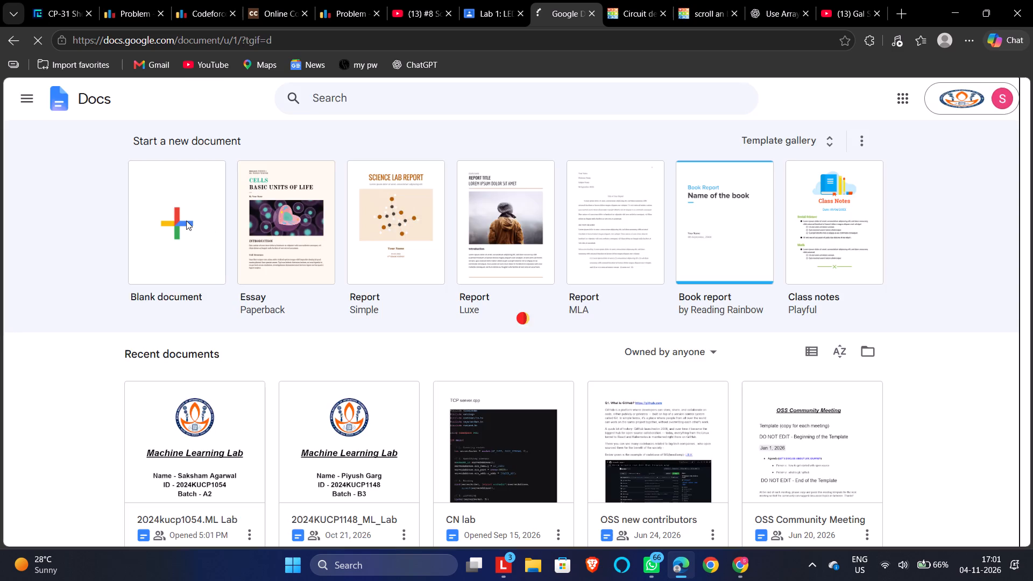
pyautogui.click(142, 93)
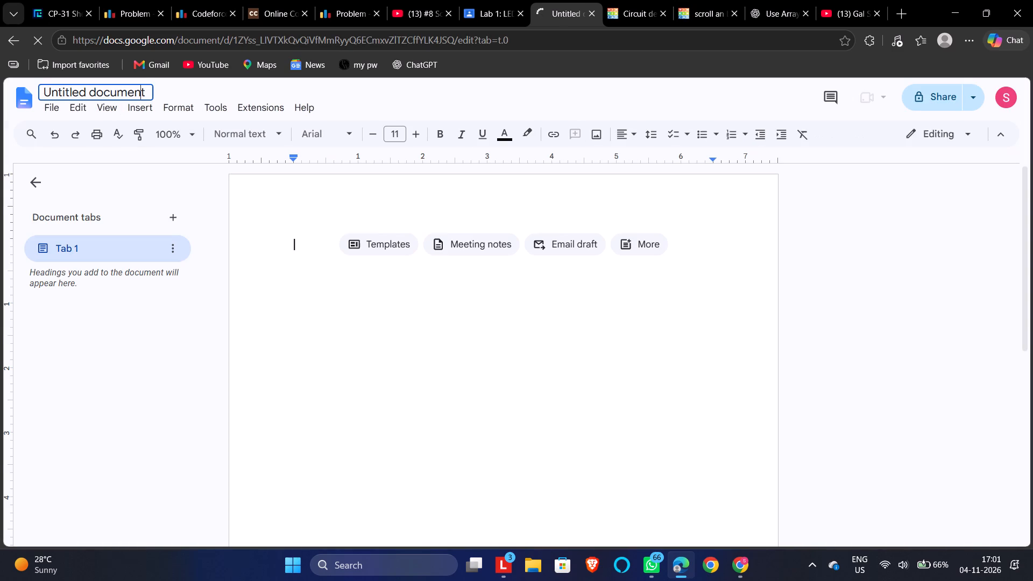
pyautogui.press('Right')
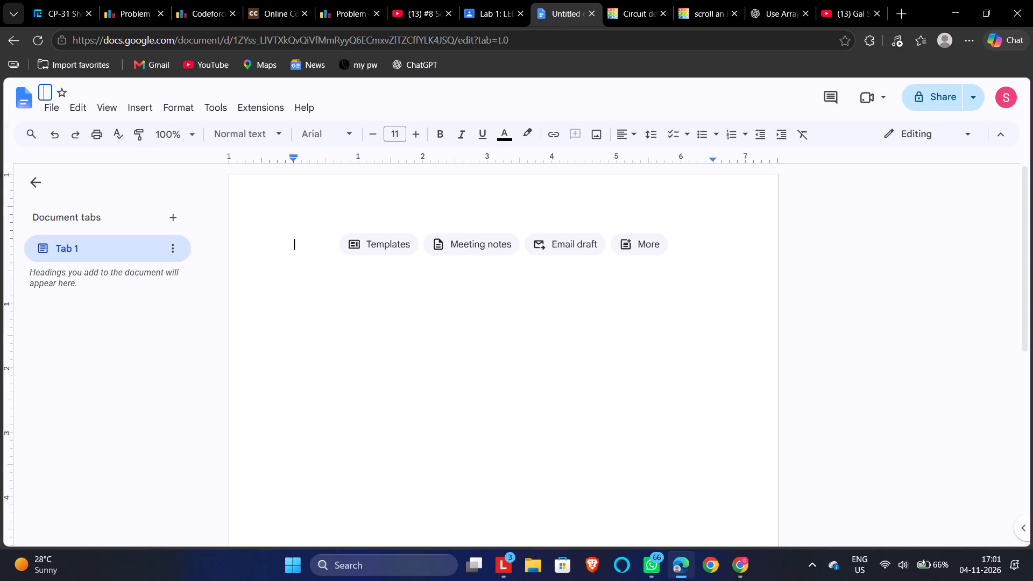
pyautogui.write('IOT')
pyautogui.press('space')
pyautogui.press('BackSpace')
pyautogui.press('-')
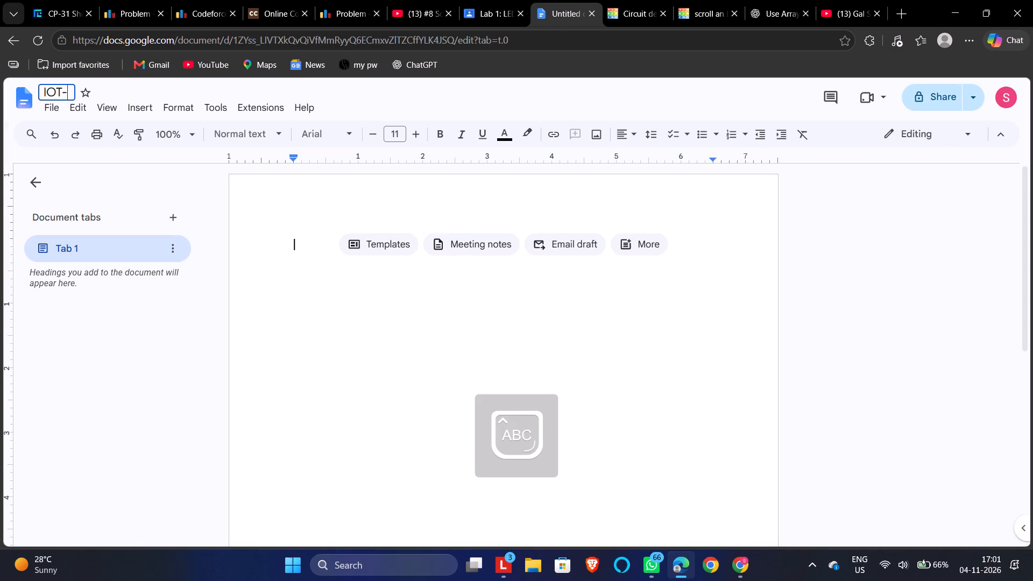
pyautogui.press('space')
pyautogui.write('L')
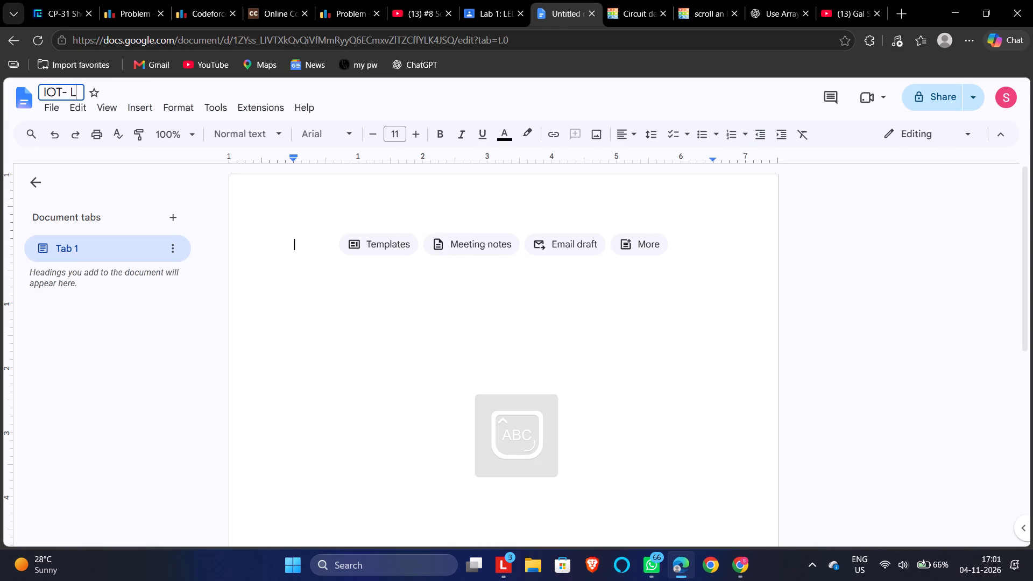
pyautogui.write('ab 1')
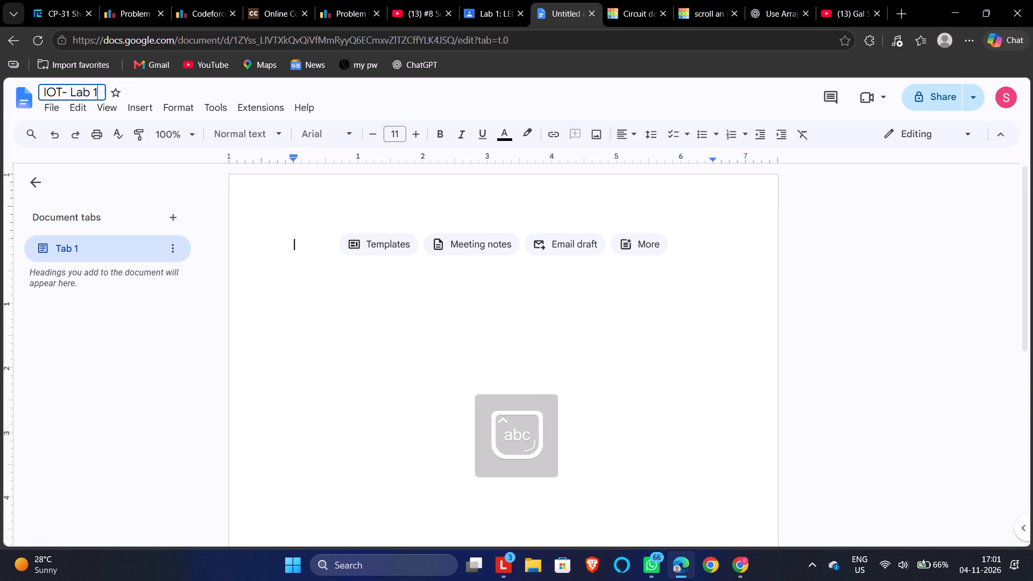
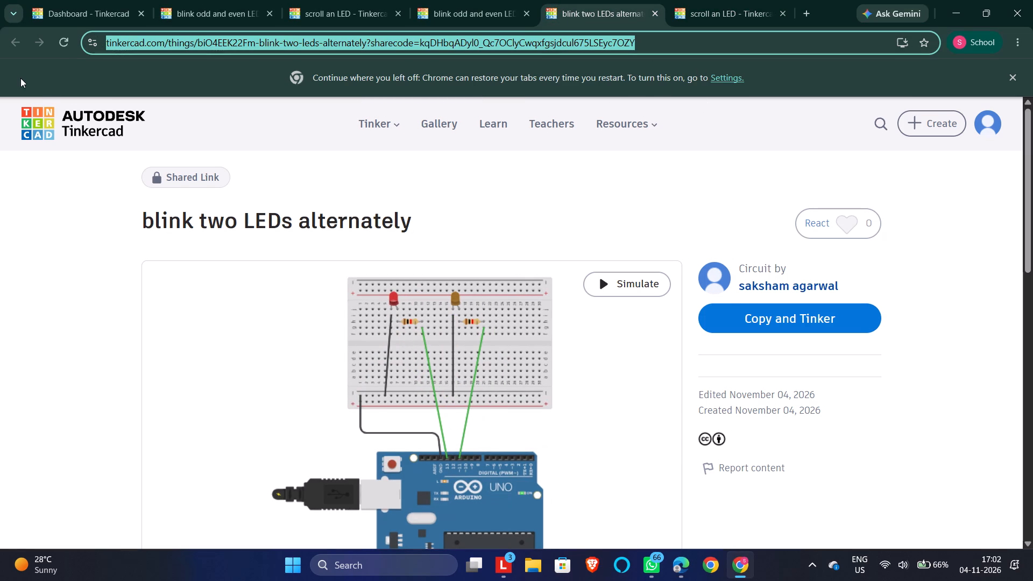
# Return to the "IOT- Lab 1" document in Microsoft Edge and enter a first line reading "Name-" followed by the student's name.
pyautogui.hotkey('alt', 'Tab')
pyautogui.click(513, 0)
pyautogui.click(564, 2)
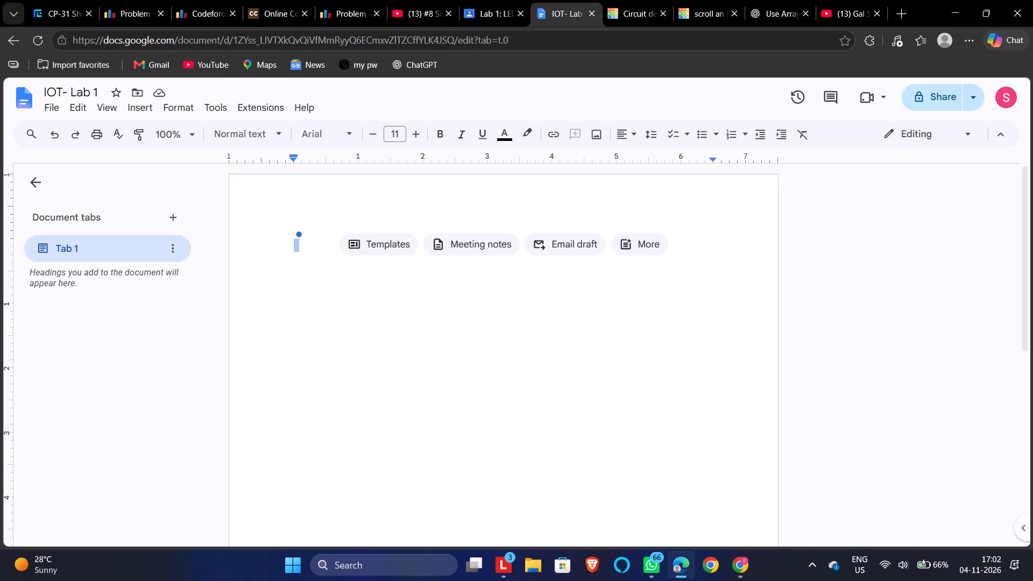
pyautogui.click(474, 362)
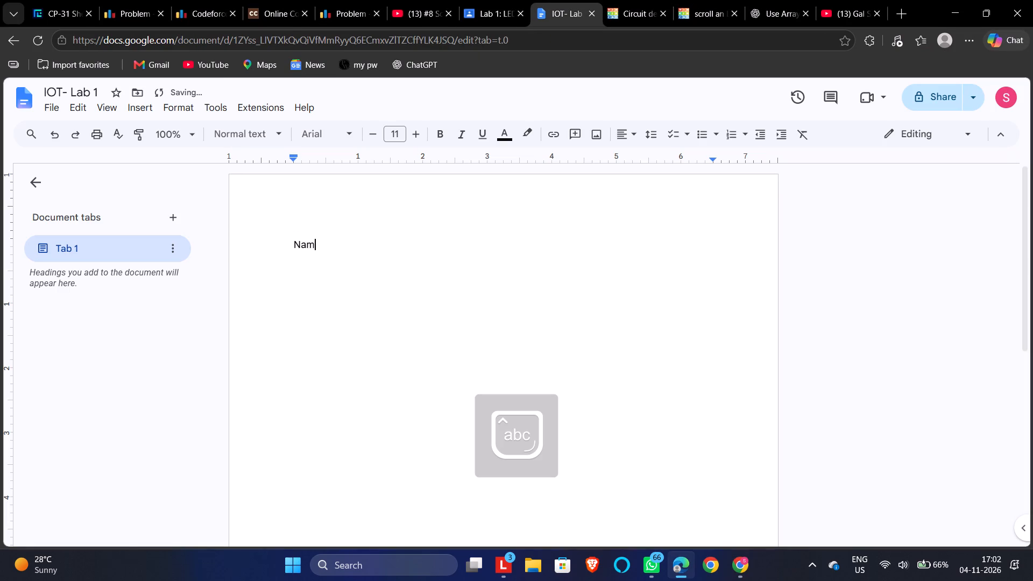
pyautogui.press('BackSpace')
pyautogui.press('BackSpace')
pyautogui.press('BackSpace')
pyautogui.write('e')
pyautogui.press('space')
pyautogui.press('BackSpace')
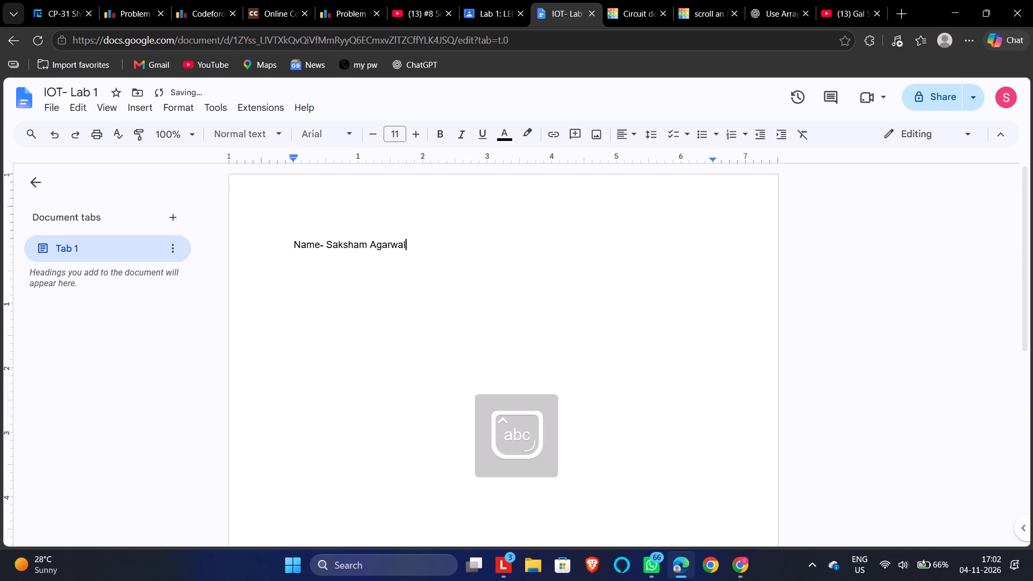
# Add a line directly below the name reading "I'd-" followed by the student ID.
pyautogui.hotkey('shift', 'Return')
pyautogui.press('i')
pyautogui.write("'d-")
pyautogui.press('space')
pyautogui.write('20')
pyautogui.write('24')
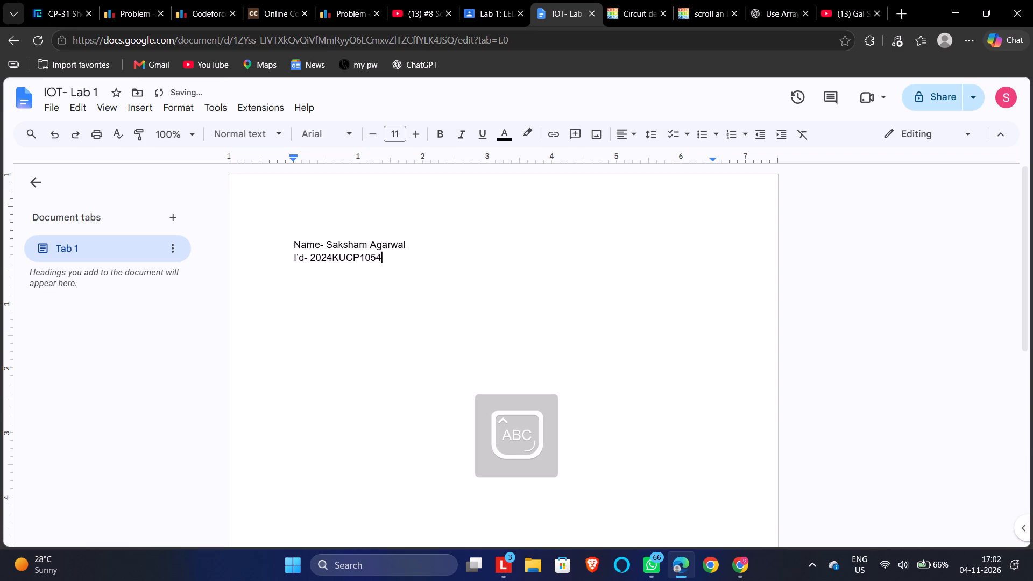
# Set the font size of the name and ID lines to 16.
pyautogui.moveTo(397, 259); pyautogui.dragTo(286, 229)
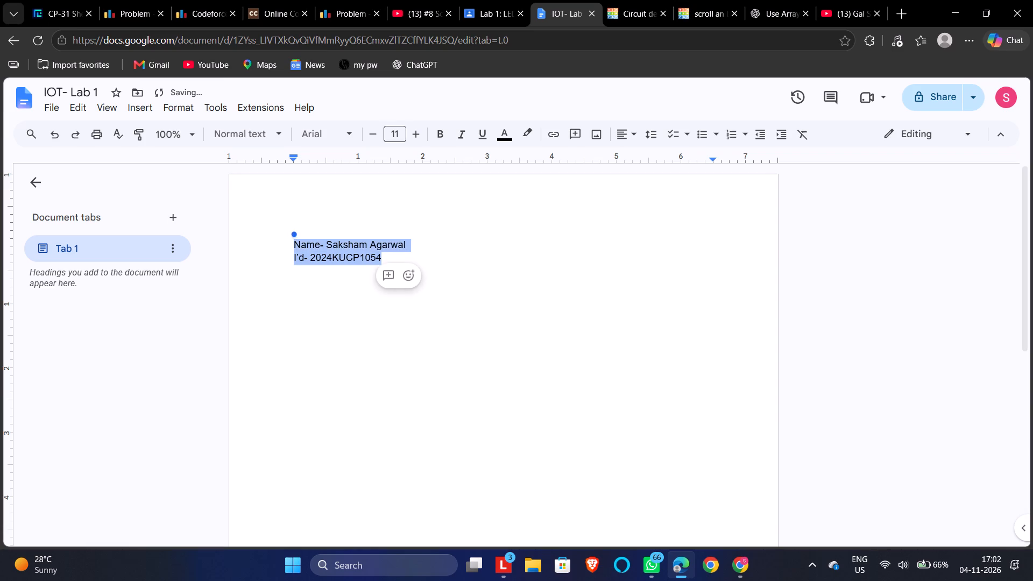
pyautogui.tripleClick(412, 131)
pyautogui.doubleClick(412, 131)
pyautogui.click(471, 415)
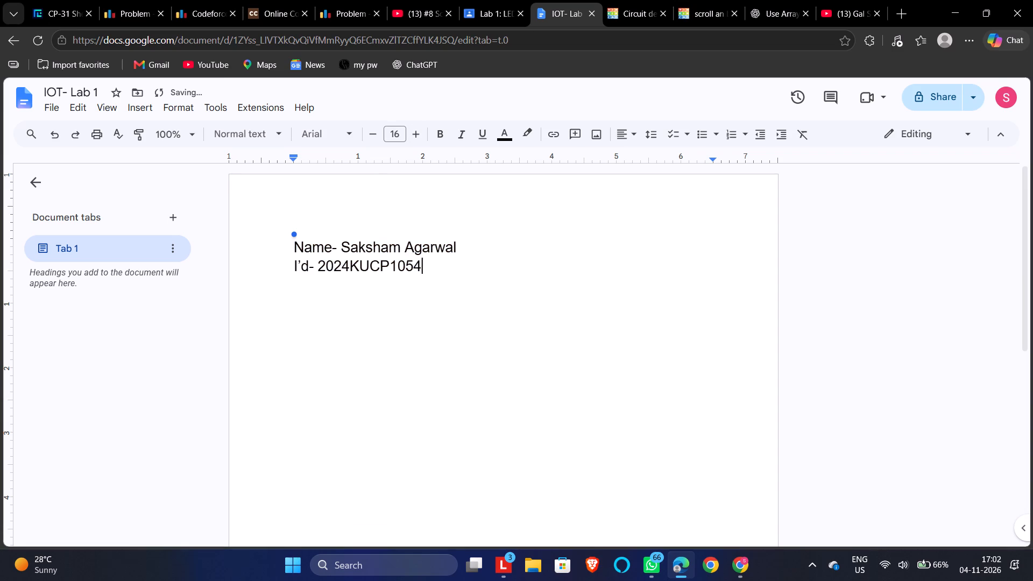
# Add a centred heading "IOT LAB-1" in font size 21, one blank line below the student details.
pyautogui.press('Return')
pyautogui.press('Return')
pyautogui.click(627, 133)
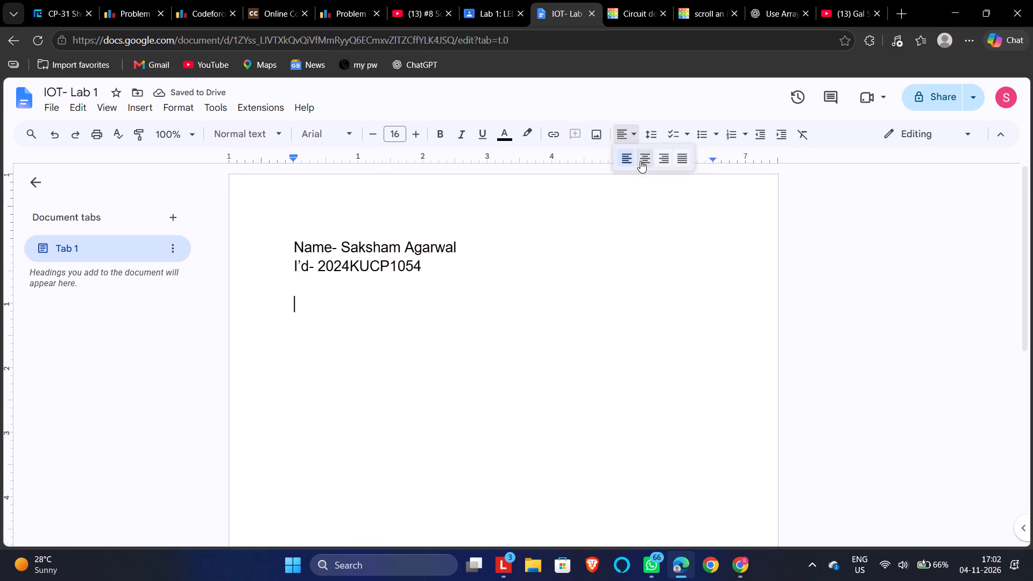
pyautogui.click(644, 158)
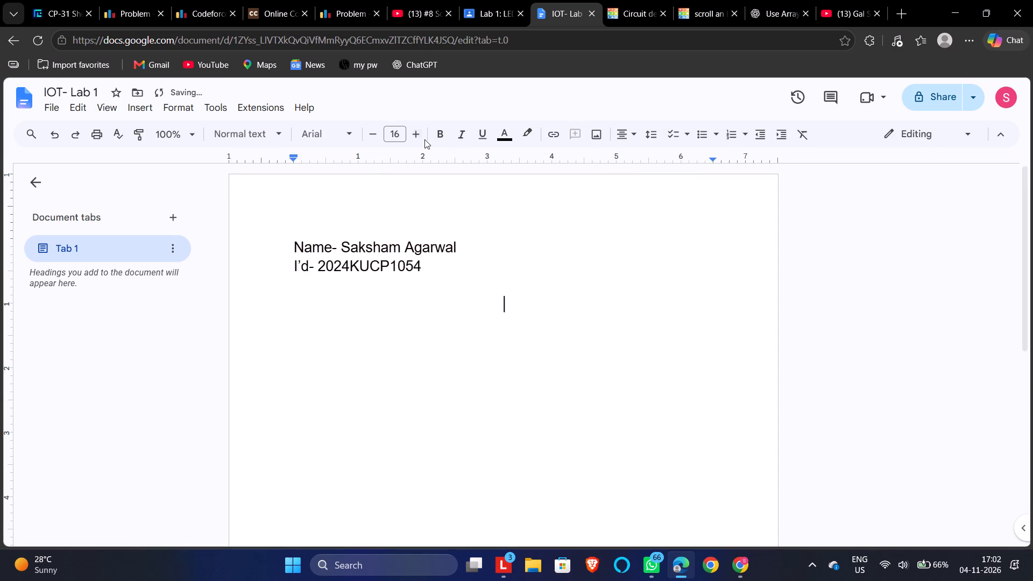
pyautogui.tripleClick(412, 131)
pyautogui.click(413, 134)
pyautogui.click(416, 134)
pyautogui.write('IOT LAB')
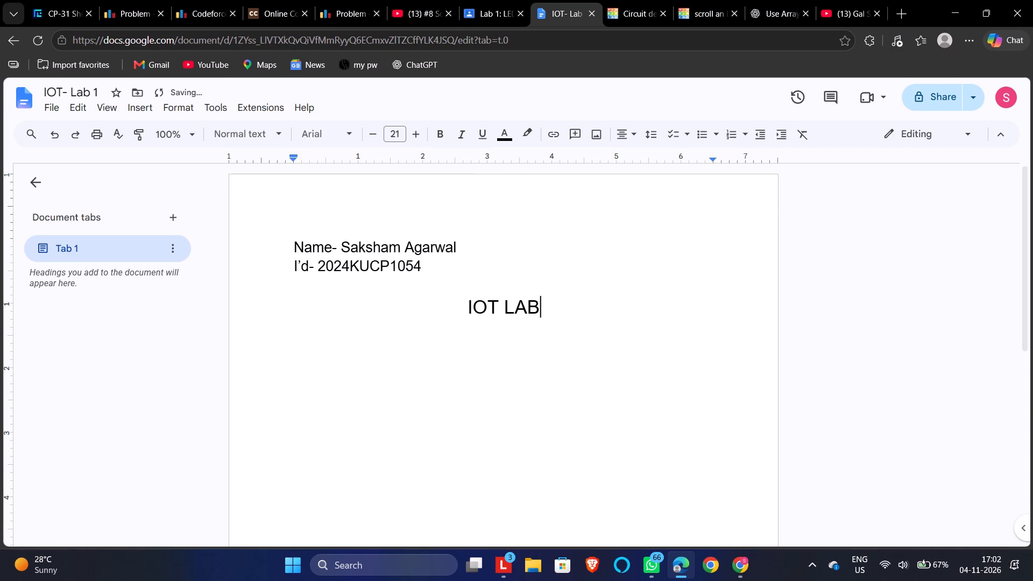
pyautogui.write('-1')
# Start a left-aligned line in font size 16, one blank line below the heading, with the item number "1.".
pyautogui.press('Return')
pyautogui.press('Return')
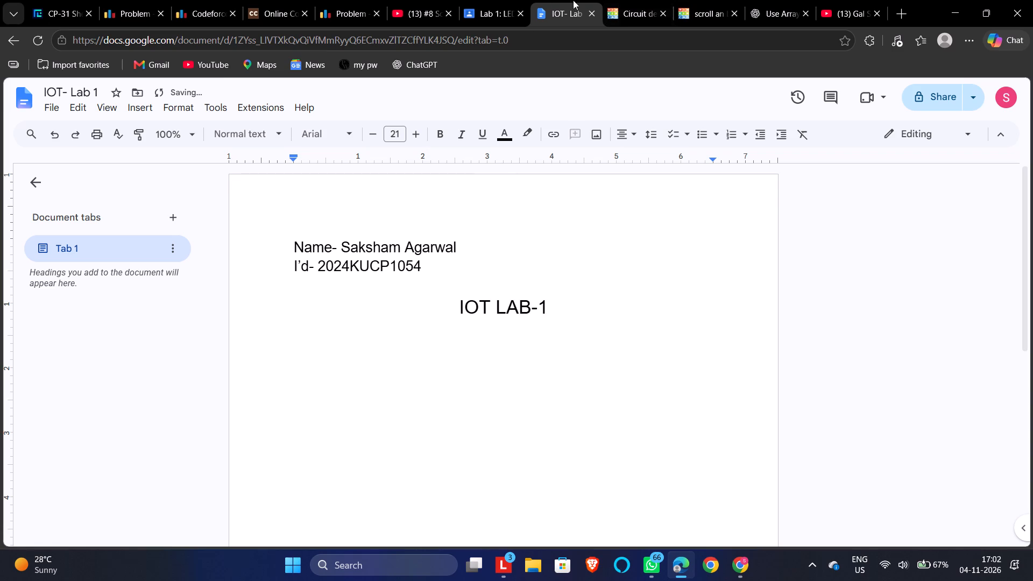
pyautogui.click(619, 136)
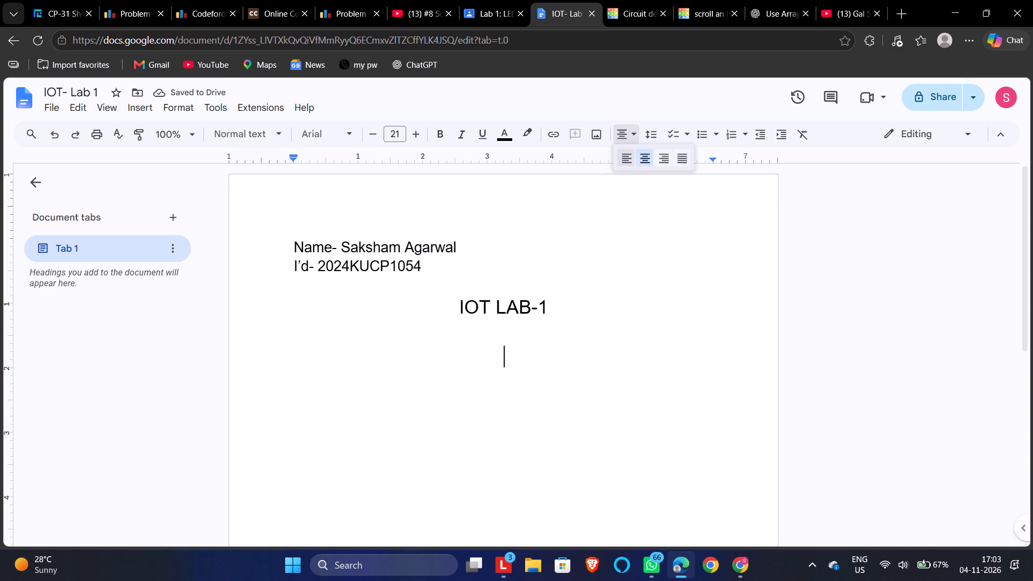
pyautogui.click(625, 162)
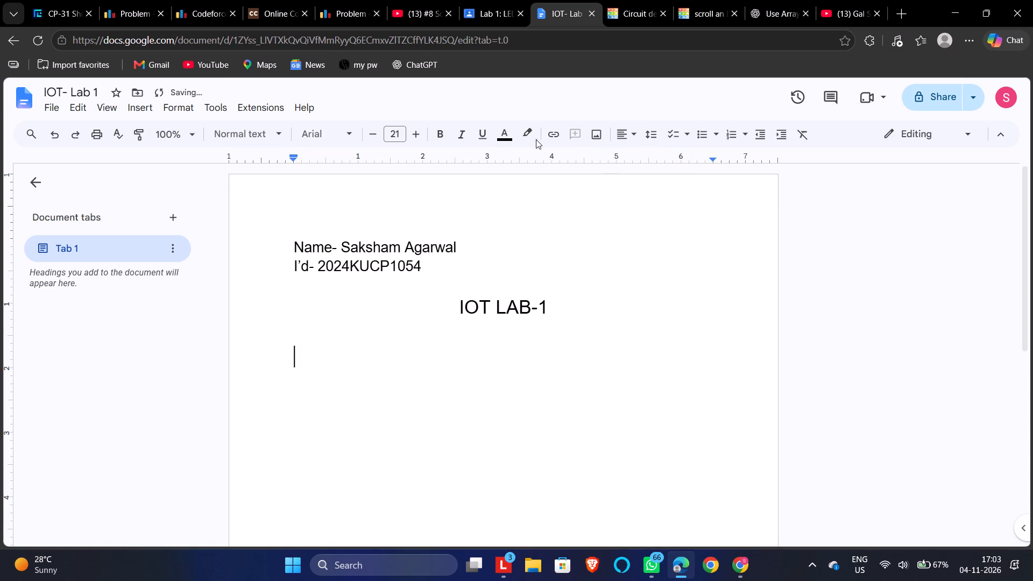
pyautogui.tripleClick(373, 140)
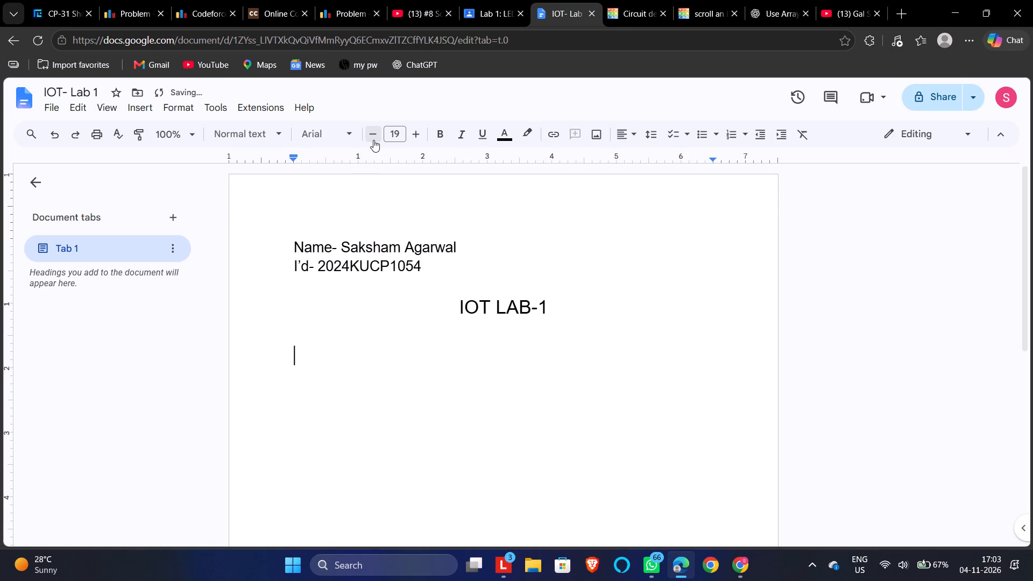
pyautogui.click(373, 140)
pyautogui.click(373, 140)
pyautogui.click(306, 370)
pyautogui.write('1.')
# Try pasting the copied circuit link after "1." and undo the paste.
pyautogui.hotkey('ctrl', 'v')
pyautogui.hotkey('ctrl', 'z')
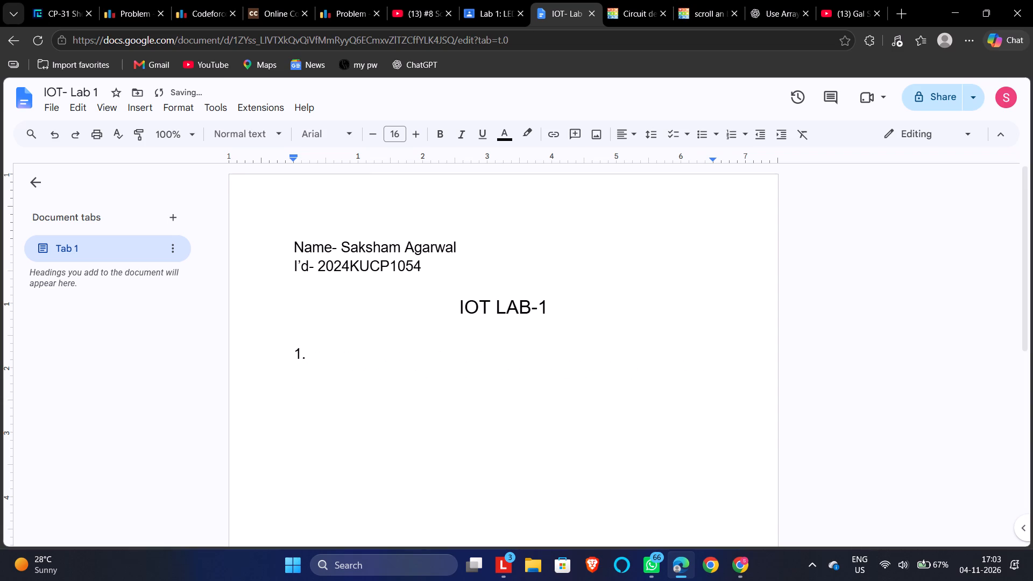
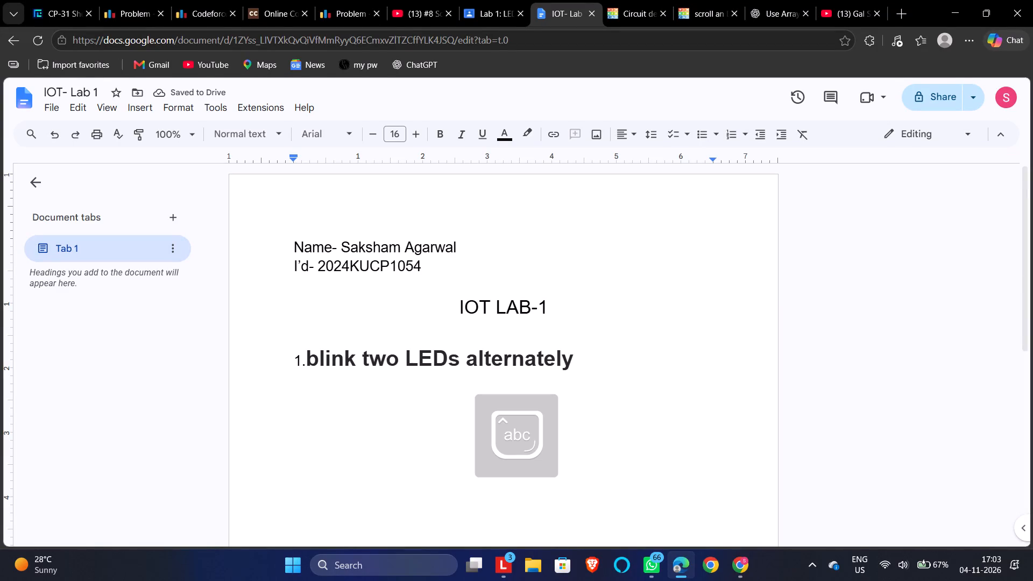
# Insert a hyperlink with the display text "link" on the line below "1.blink two LEDs alternately", pasting the copied content as its address.
pyautogui.rightClick(350, 414)
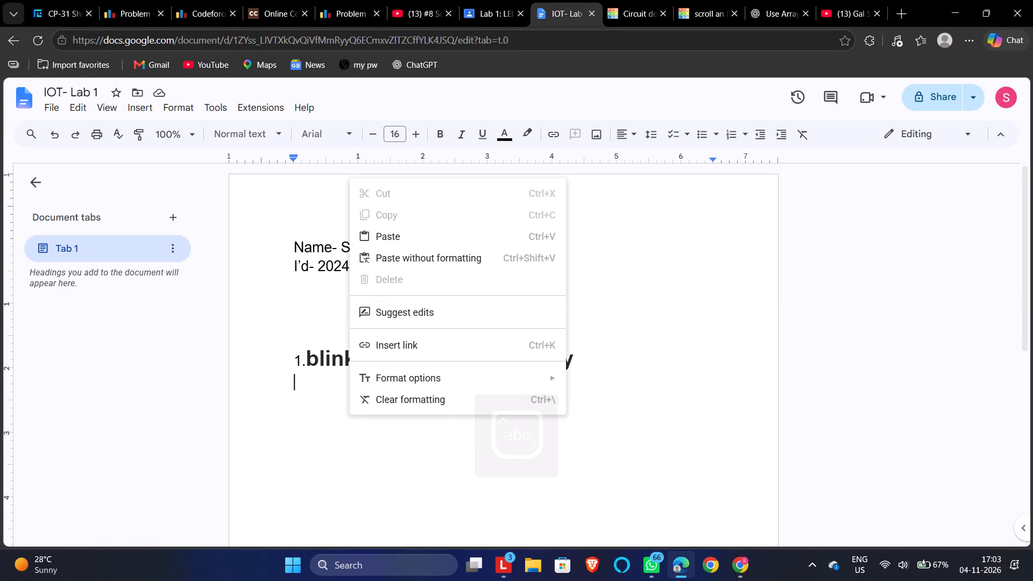
pyautogui.click(286, 412)
pyautogui.click(146, 111)
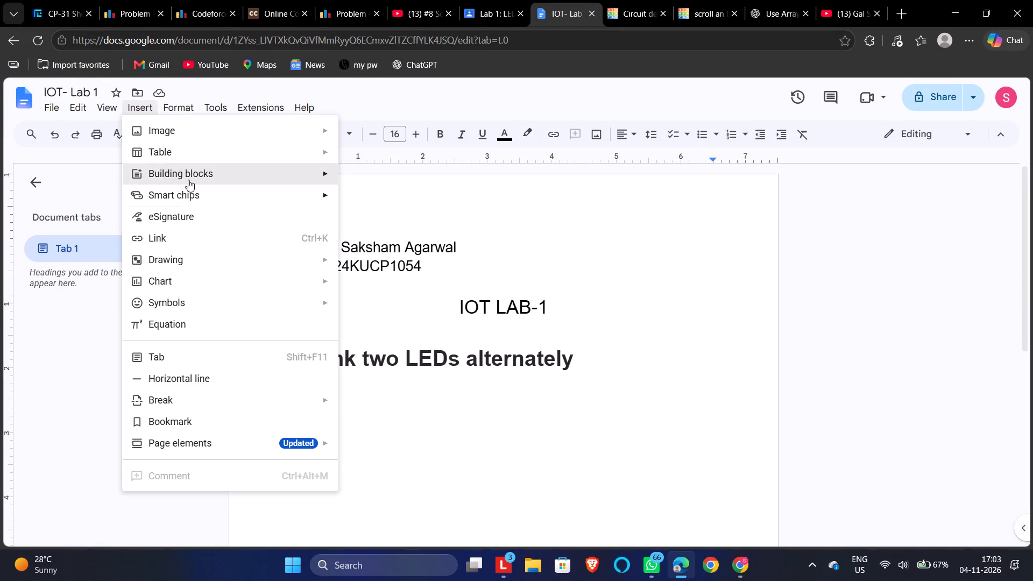
pyautogui.click(190, 236)
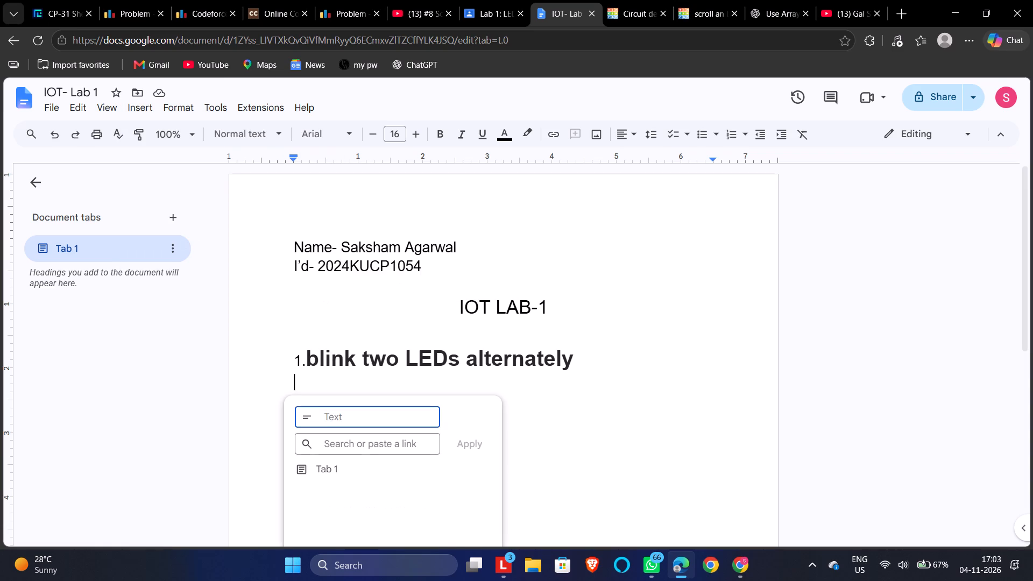
pyautogui.click(335, 415)
pyautogui.write('link')
pyautogui.click(387, 453)
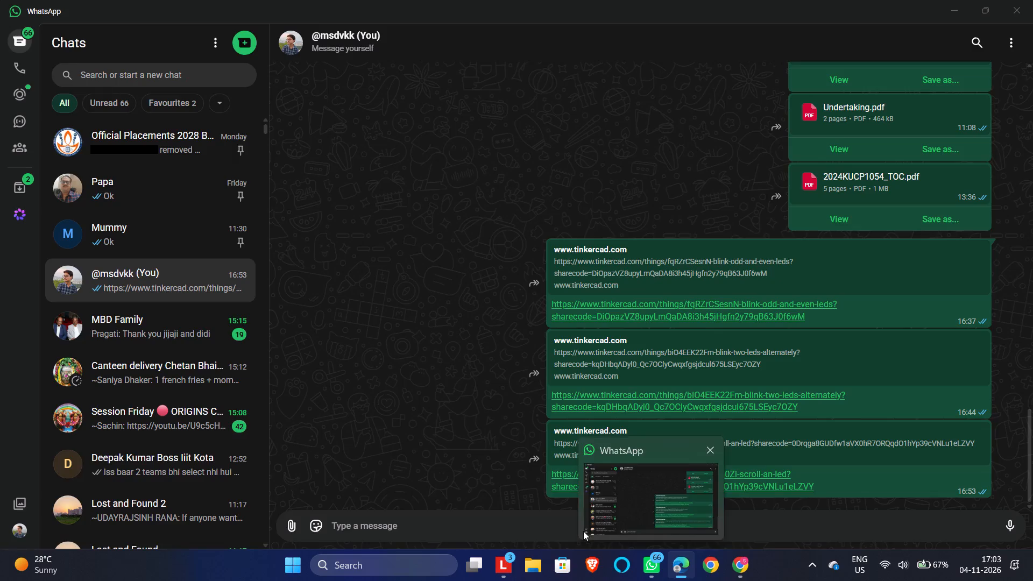
pyautogui.hotkey('ctrl', 'v')
pyautogui.hotkey('ctrl', 'a')
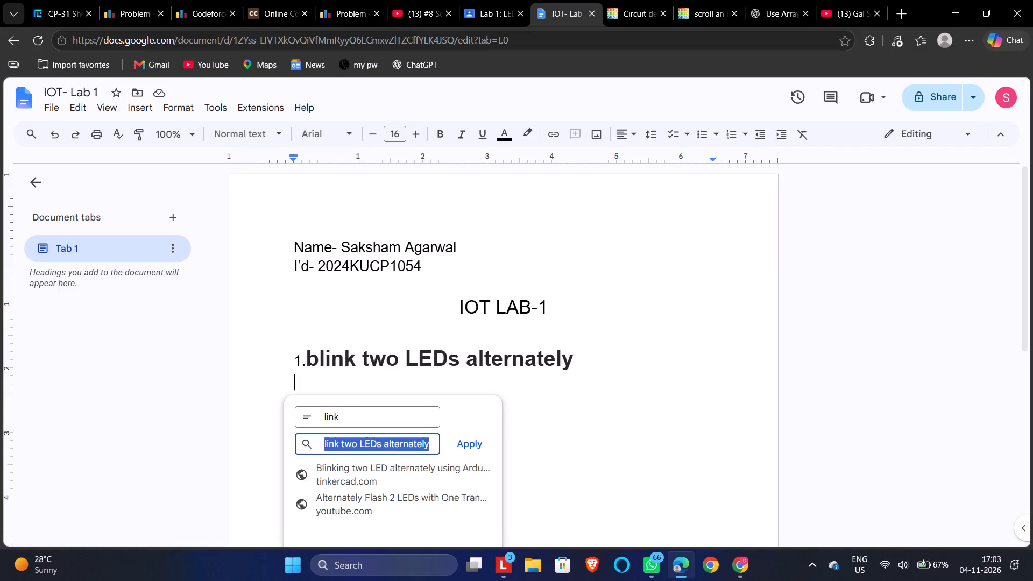
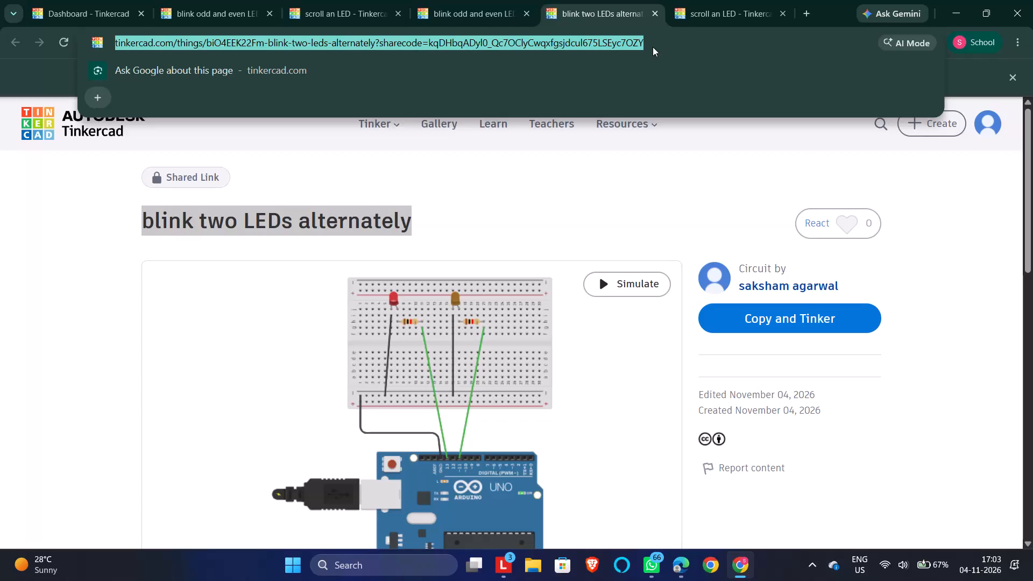
# Copy the full web address of the shared "blink two LEDs alternately" circuit page.
pyautogui.hotkey('ctrl', 'a')
pyautogui.hotkey('ctrl', 'c')
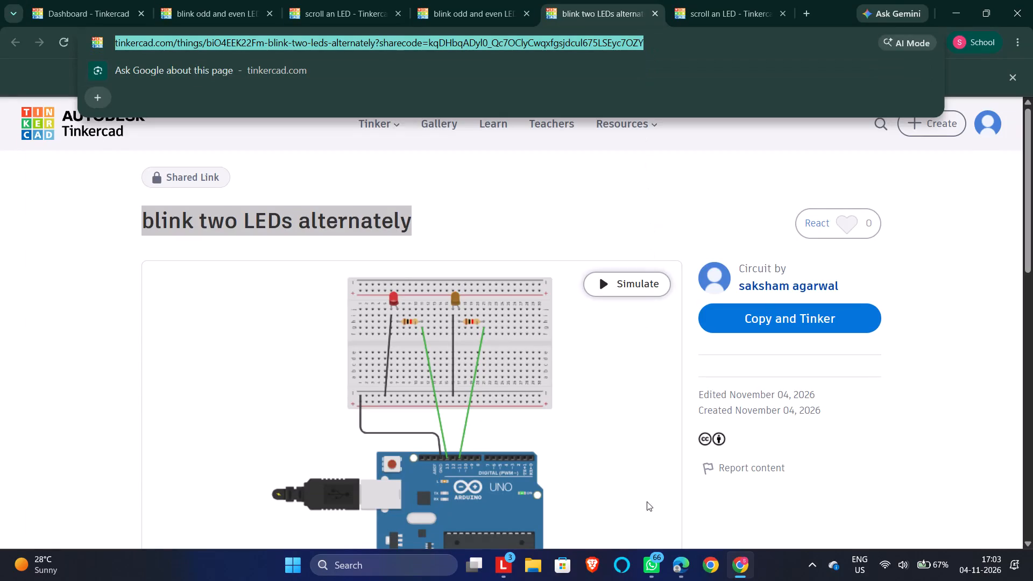
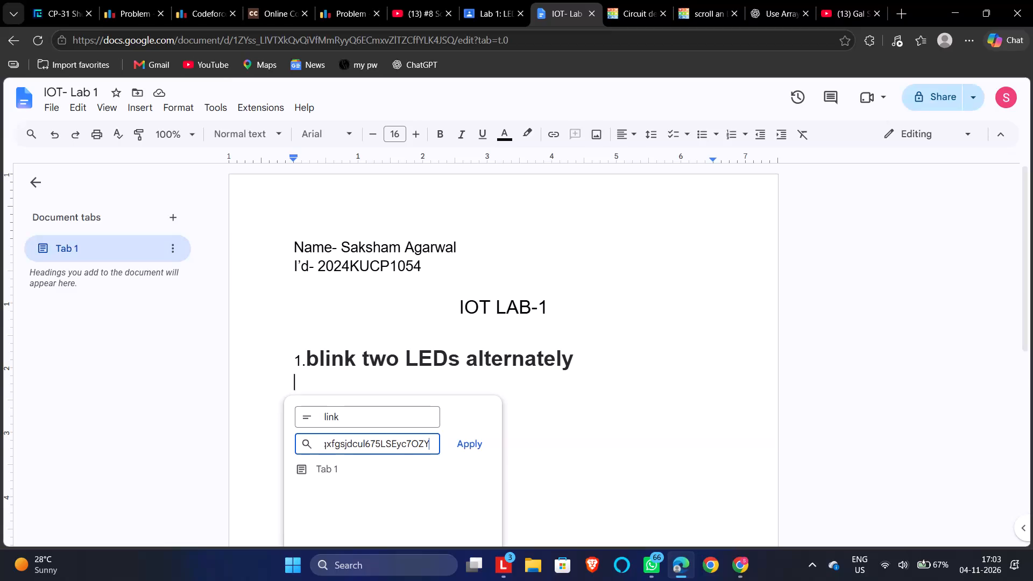
# Insert the "link" hyperlink with the copied circuit address under the first title and leave a blank line below it.
pyautogui.click(466, 443)
pyautogui.click(452, 447)
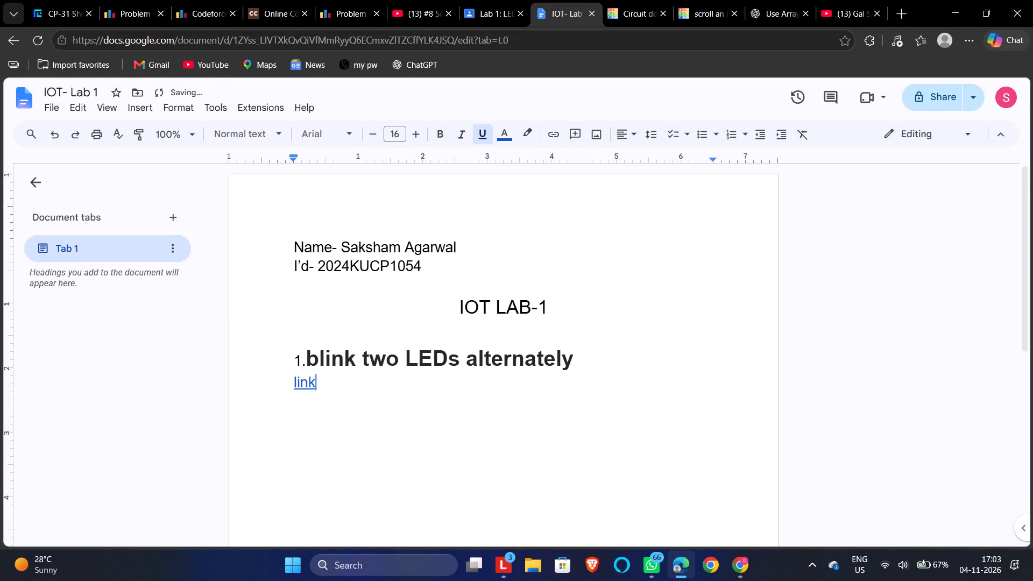
pyautogui.press('Return')
pyautogui.press('Return')
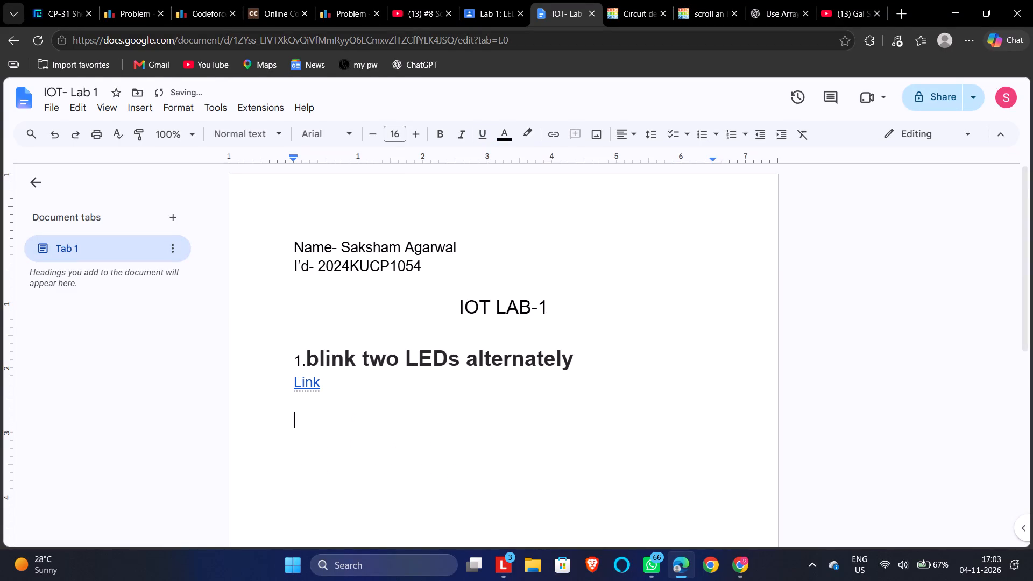
# Make the number "1" before the first circuit title bold.
pyautogui.moveTo(303, 362); pyautogui.dragTo(289, 363)
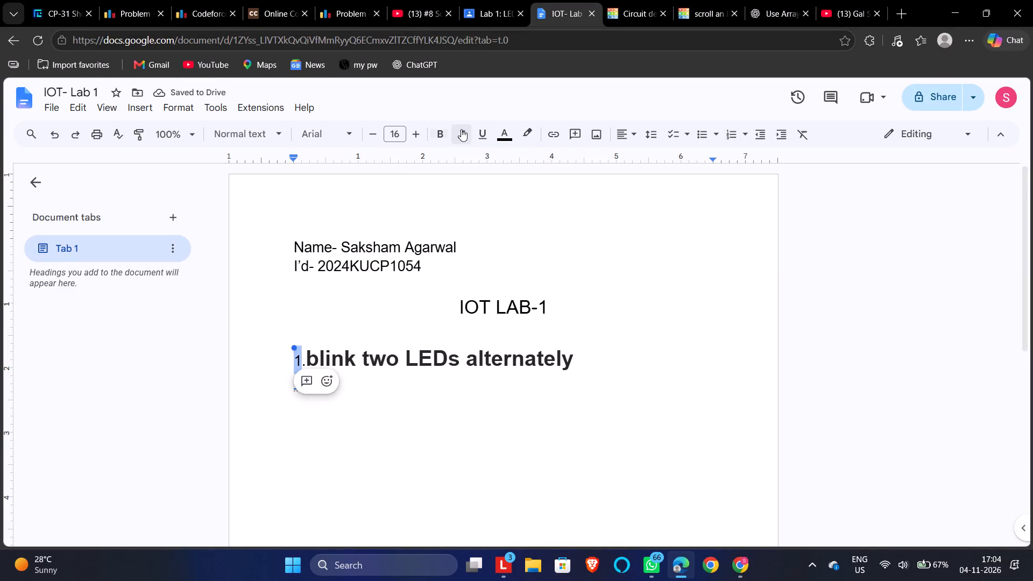
pyautogui.click(443, 134)
# Add a bold "2." on the empty line below the first circuit's link.
pyautogui.click(368, 458)
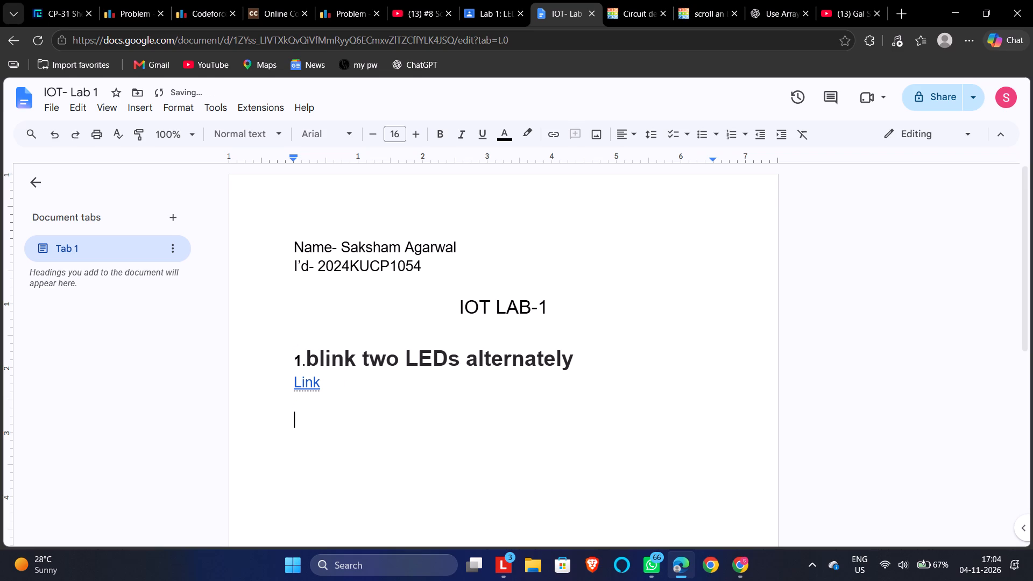
pyautogui.write('2.')
pyautogui.press('BackSpace')
pyautogui.press('BackSpace')
pyautogui.click(443, 130)
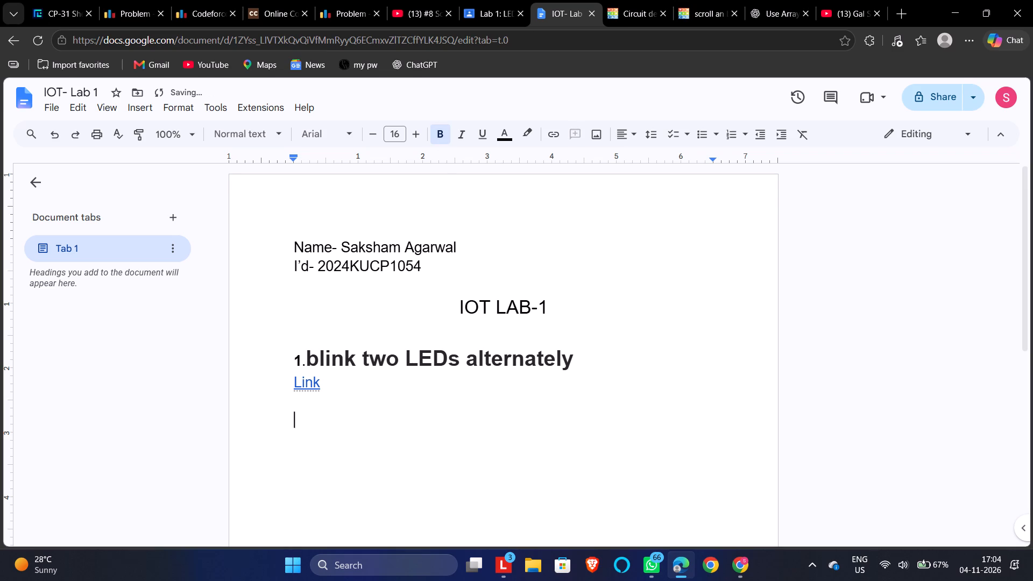
pyautogui.click(348, 429)
pyautogui.write('2.')
# Capitalise the first circuit title as "Blink two LEDs alternately" and set its font size to 16.
pyautogui.click(315, 359)
pyautogui.press('BackSpace')
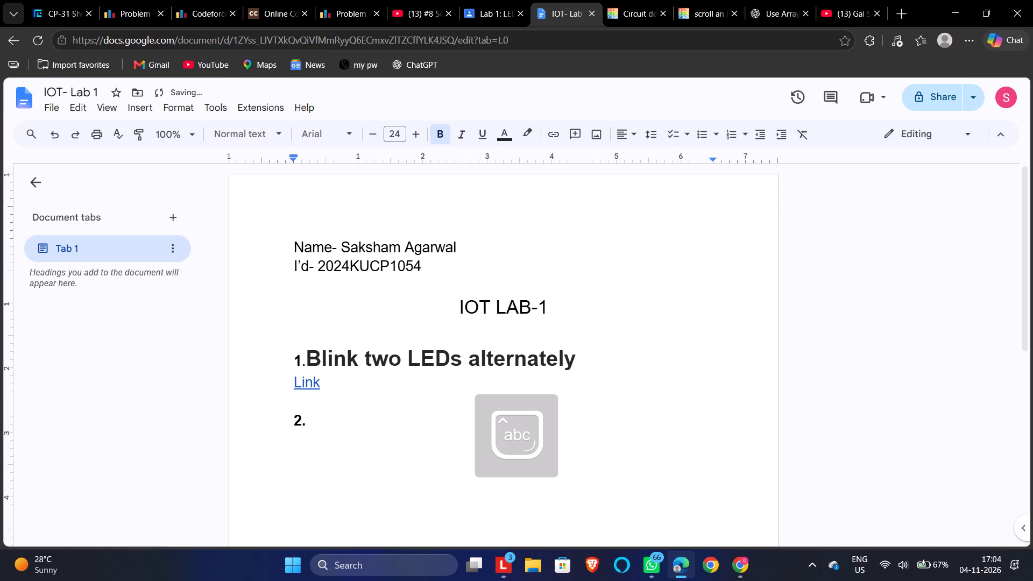
pyautogui.moveTo(305, 362); pyautogui.dragTo(598, 357)
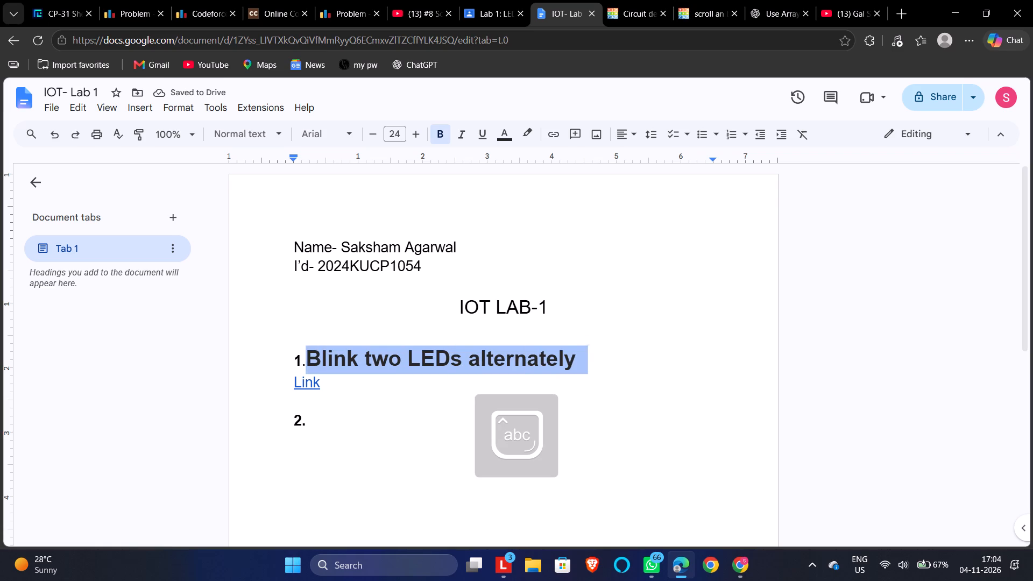
pyautogui.tripleClick(374, 138)
pyautogui.doubleClick(374, 138)
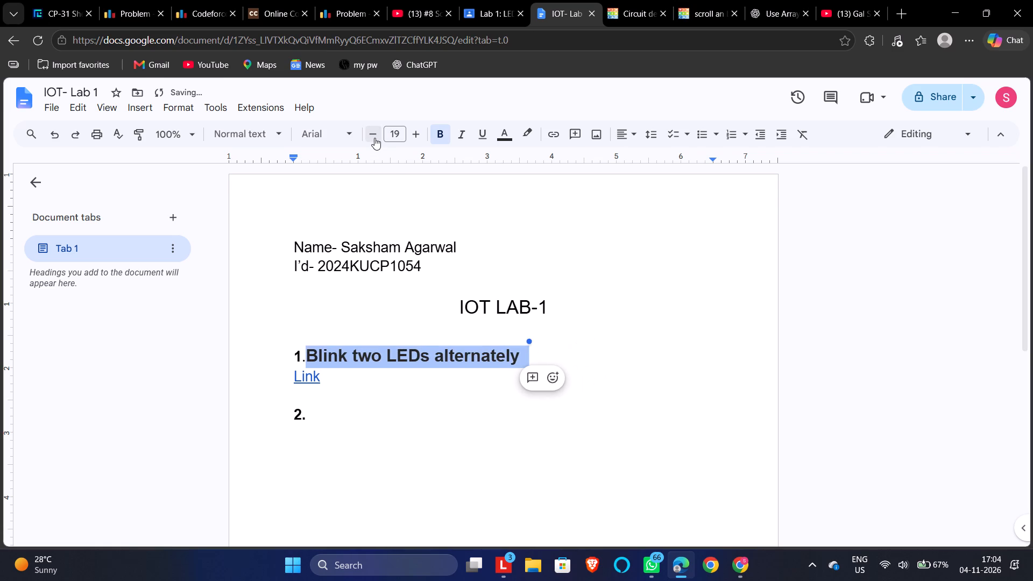
pyautogui.doubleClick(374, 138)
pyautogui.click(374, 138)
pyautogui.click(452, 277)
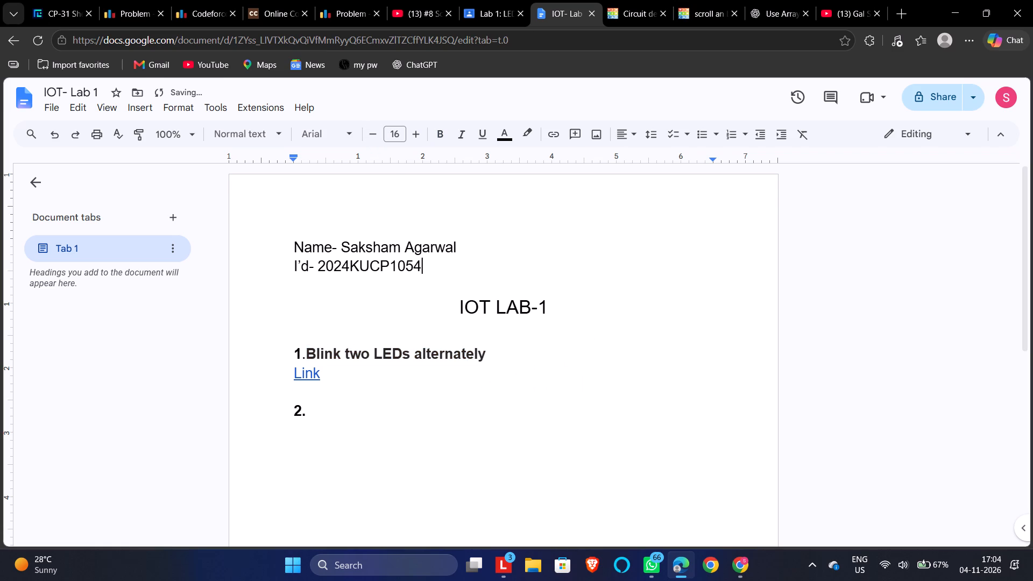
# Add a space after both "2." and "1.", undoing the automatic list formatting on the first item.
pyautogui.click(349, 414)
pyautogui.press('space')
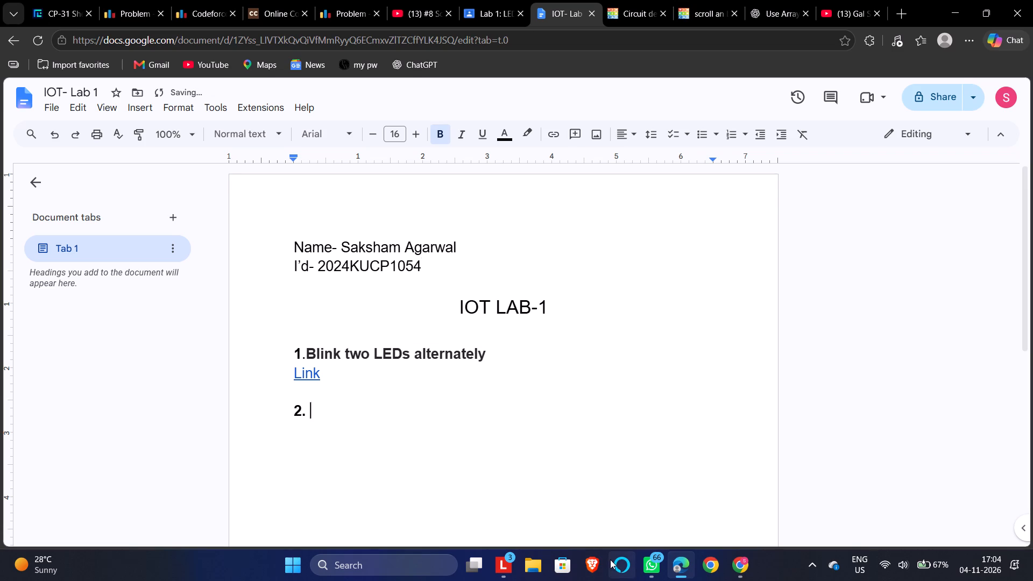
pyautogui.click(303, 349)
pyautogui.click(308, 351)
pyautogui.press('space')
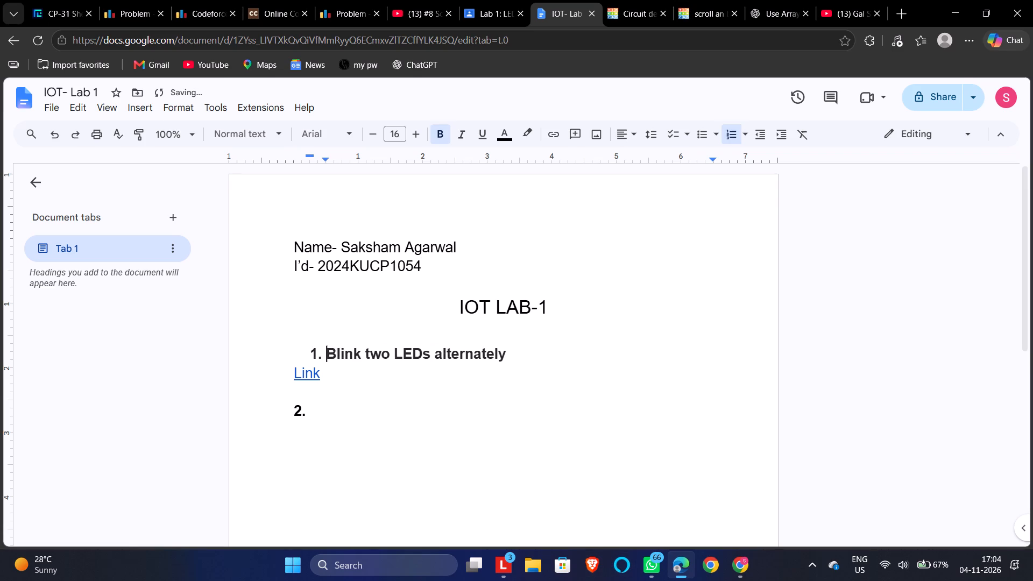
pyautogui.hotkey('ctrl', 'z')
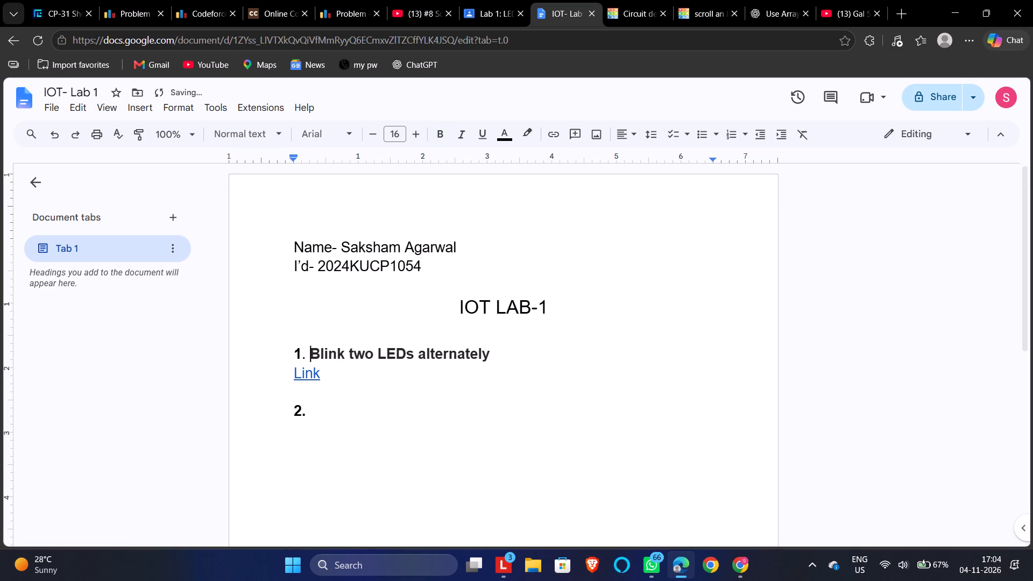
# Copy the phrase "blink odd and even LEDs" from the Lab 1 assignment in Google Classroom for the second item.
pyautogui.click(353, 410)
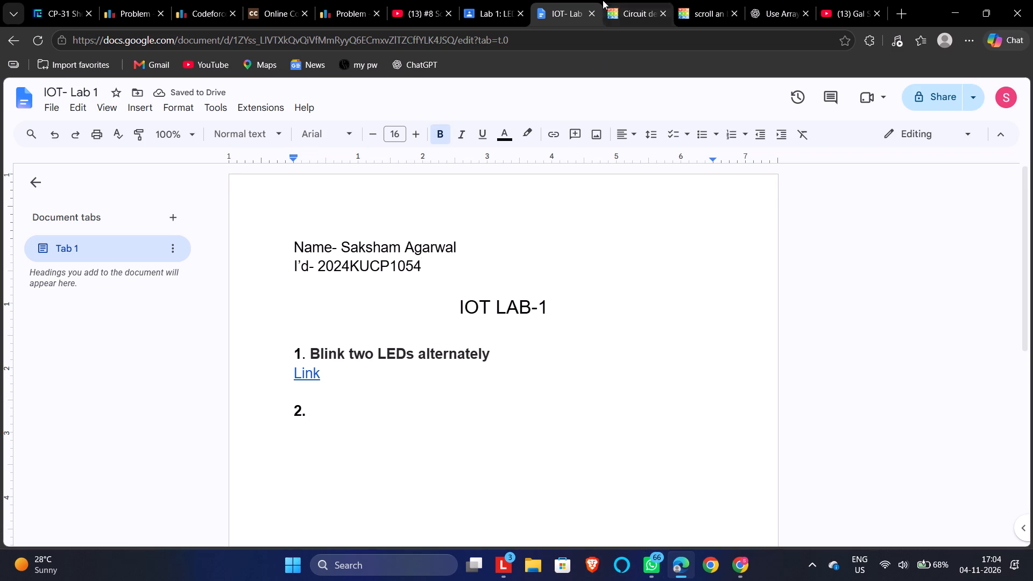
pyautogui.click(509, 0)
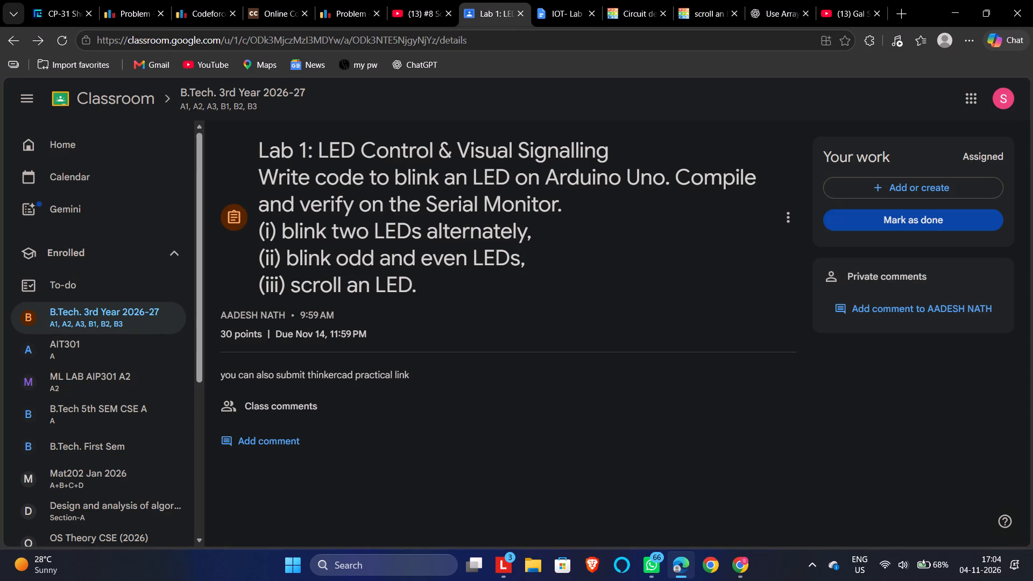
pyautogui.moveTo(520, 254); pyautogui.dragTo(287, 245)
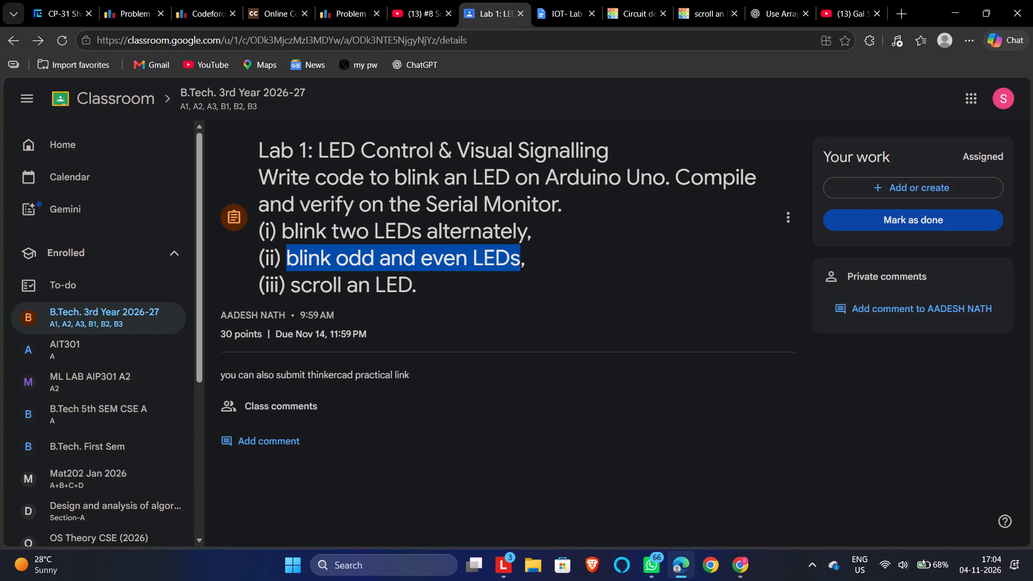
pyautogui.moveTo(287, 245); pyautogui.dragTo(288, 245)
pyautogui.hotkey('ctrl', 'c')
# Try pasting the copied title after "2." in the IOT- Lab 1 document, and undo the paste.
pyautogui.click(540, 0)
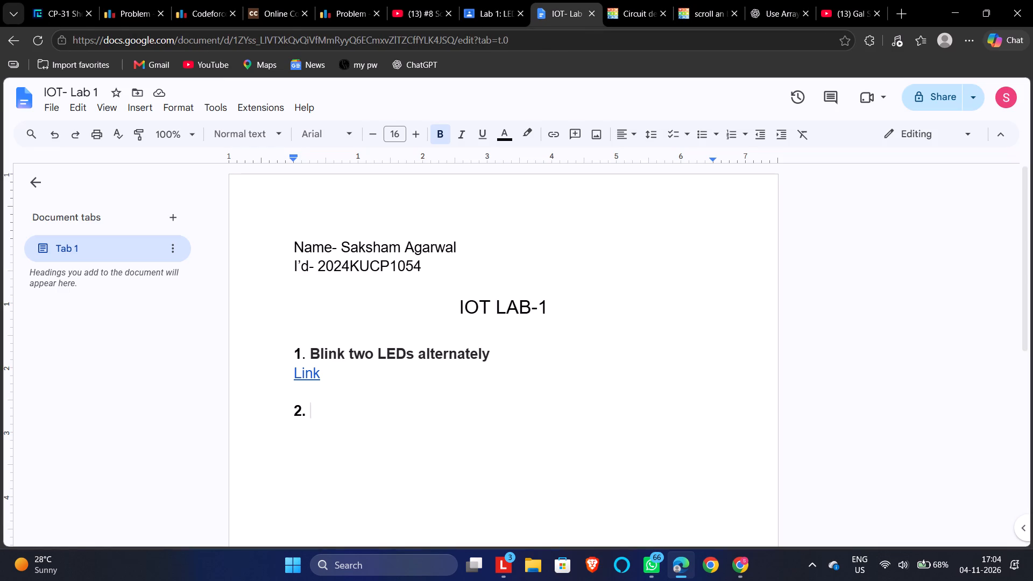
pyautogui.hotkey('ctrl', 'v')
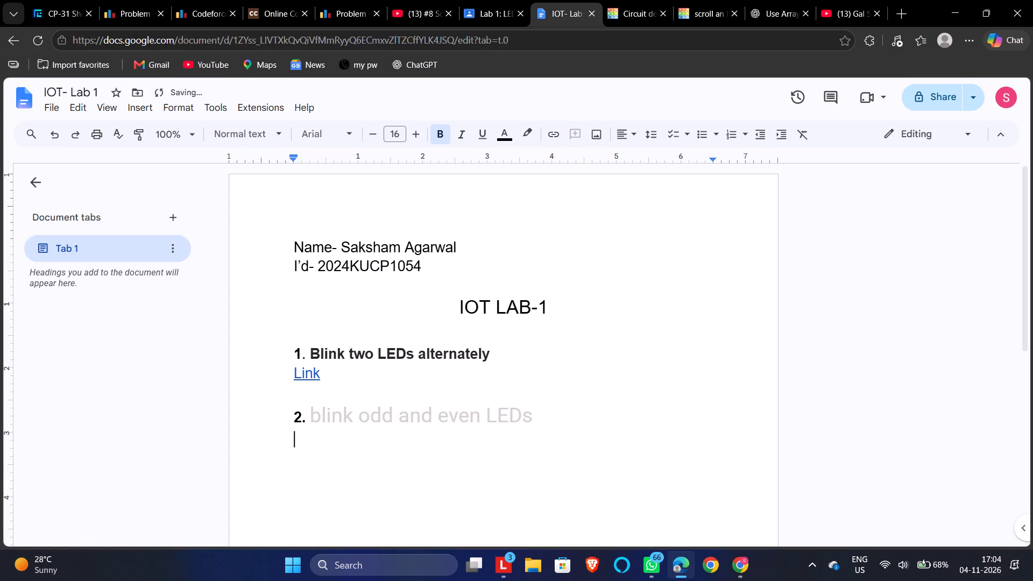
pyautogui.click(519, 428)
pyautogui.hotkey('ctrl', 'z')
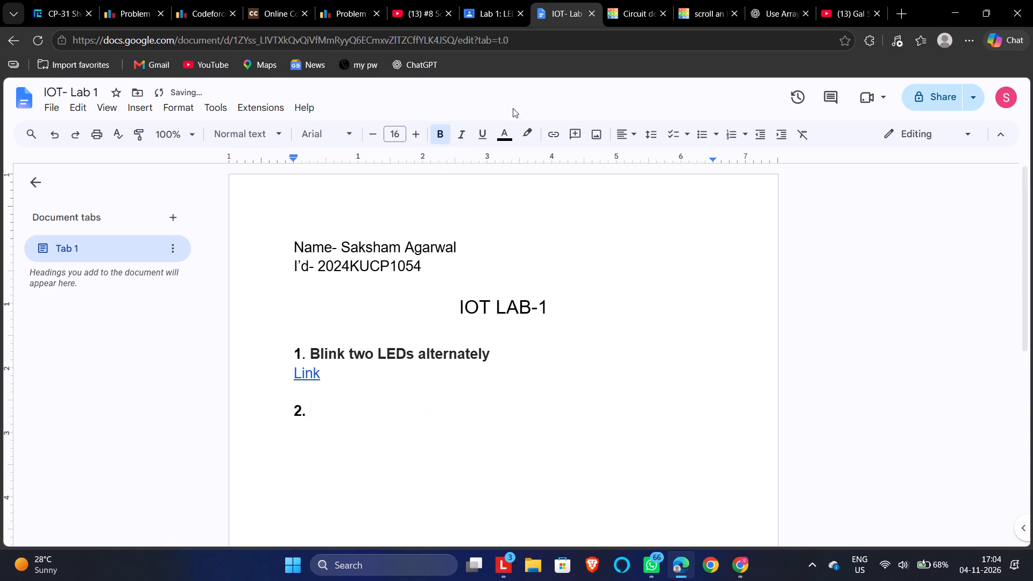
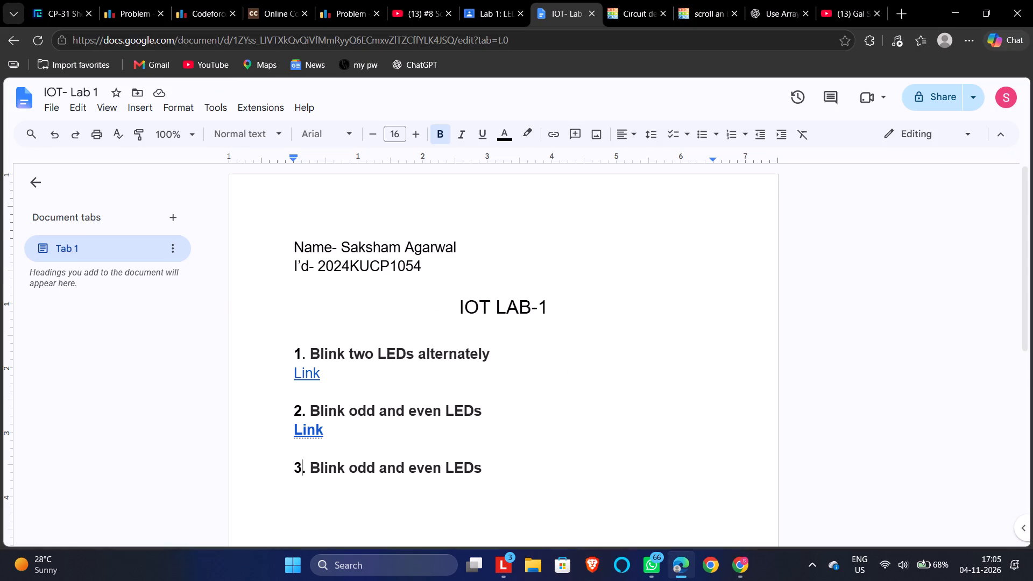
pyautogui.moveTo(306, 464); pyautogui.dragTo(502, 468)
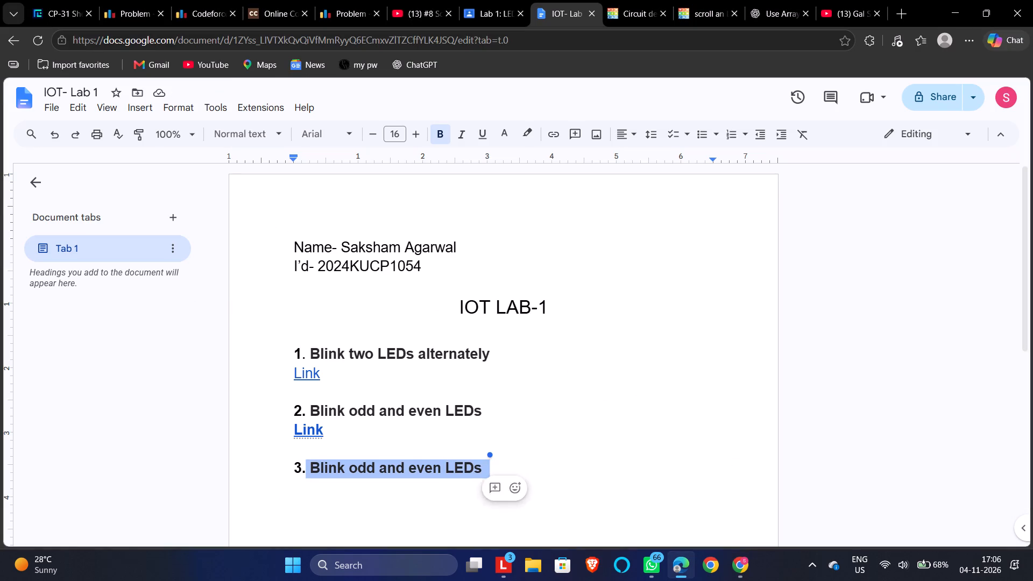
pyautogui.press('BackSpace')
pyautogui.press('space')
pyautogui.hotkey('ctrl', 'v')
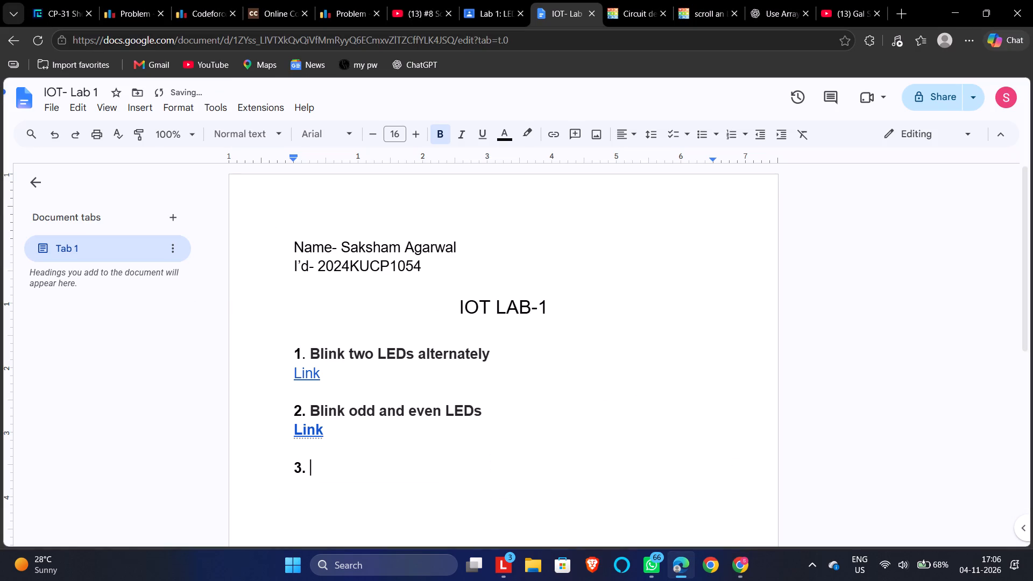
# Reduce the font size of the "scroll an LED" heading text to 16.
pyautogui.moveTo(448, 475); pyautogui.dragTo(307, 469)
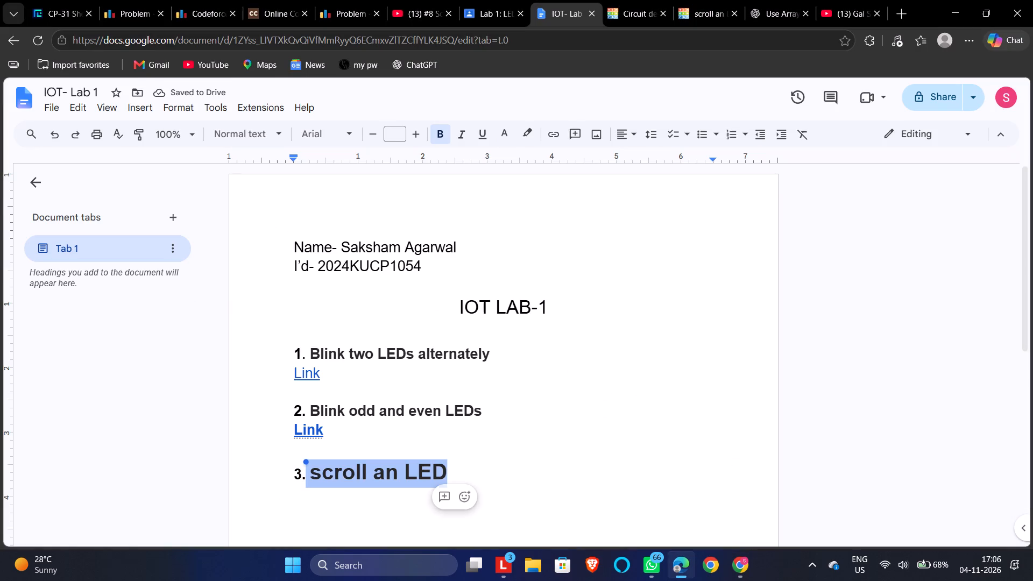
pyautogui.tripleClick(373, 132)
pyautogui.click(407, 458)
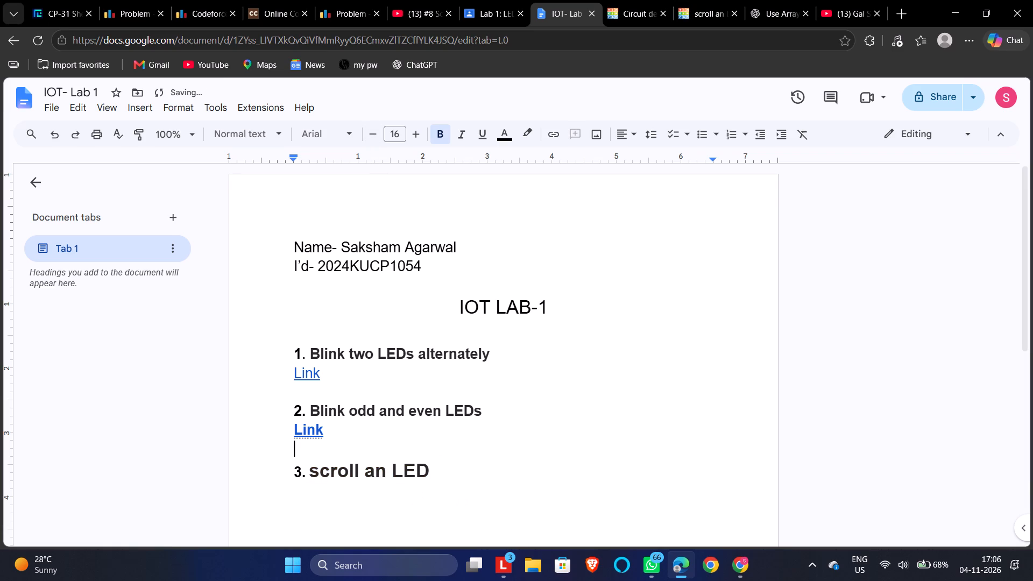
pyautogui.moveTo(433, 472); pyautogui.dragTo(310, 474)
pyautogui.tripleClick(374, 127)
pyautogui.doubleClick(374, 127)
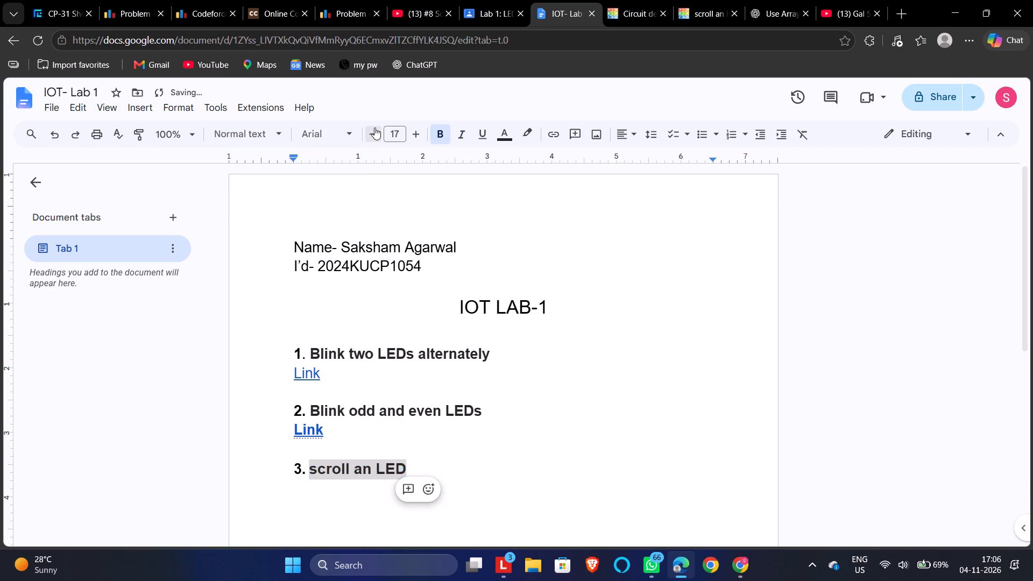
pyautogui.click(410, 428)
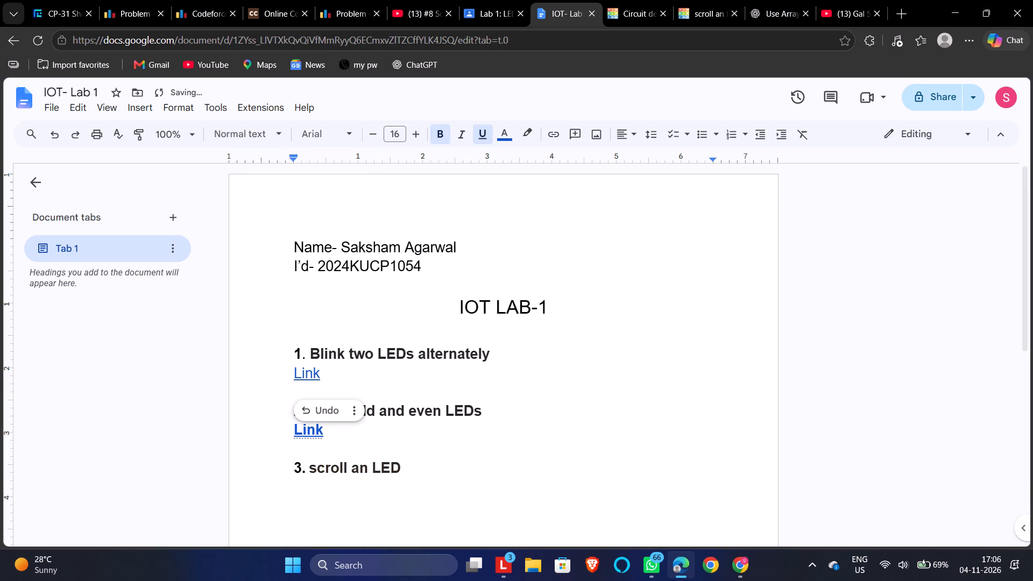
# Capitalize the first letter of heading 3 so it reads "Scroll an LED".
pyautogui.moveTo(310, 466); pyautogui.dragTo(445, 463)
pyautogui.click(308, 466)
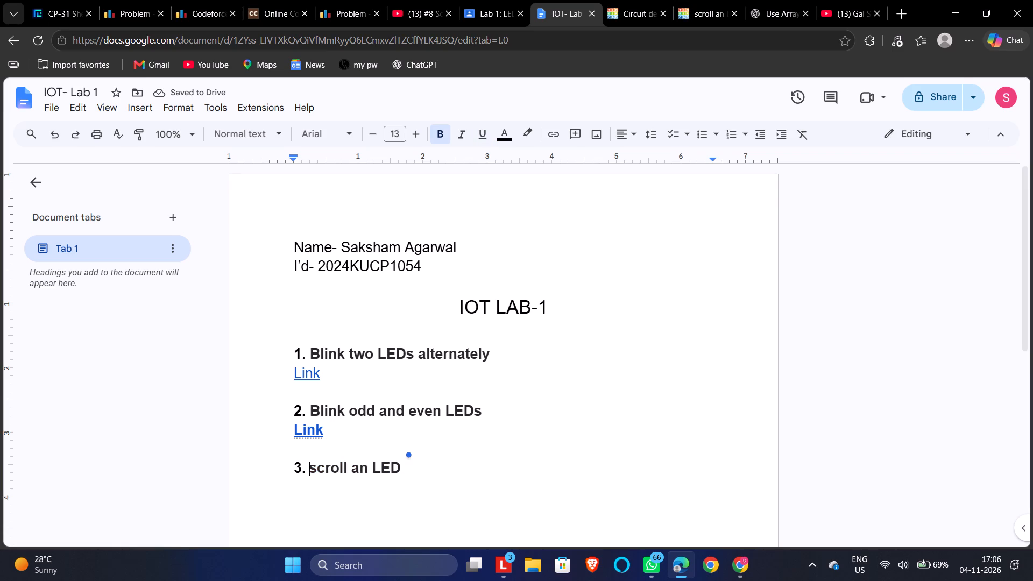
pyautogui.click(317, 467)
pyautogui.write('\\S')
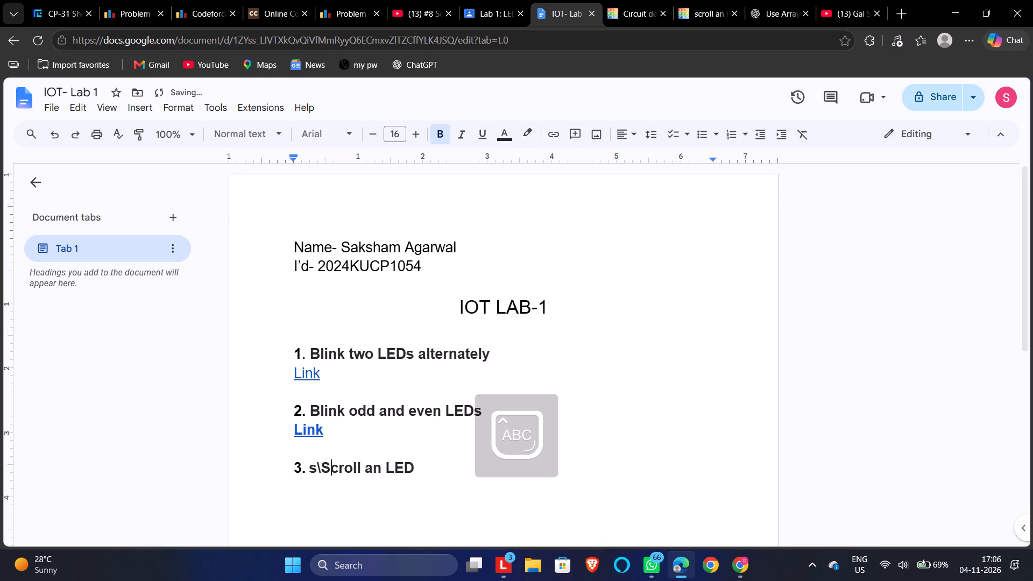
pyautogui.press('BackSpace')
pyautogui.press('BackSpace')
pyautogui.press('BackSpace')
pyautogui.click(324, 492)
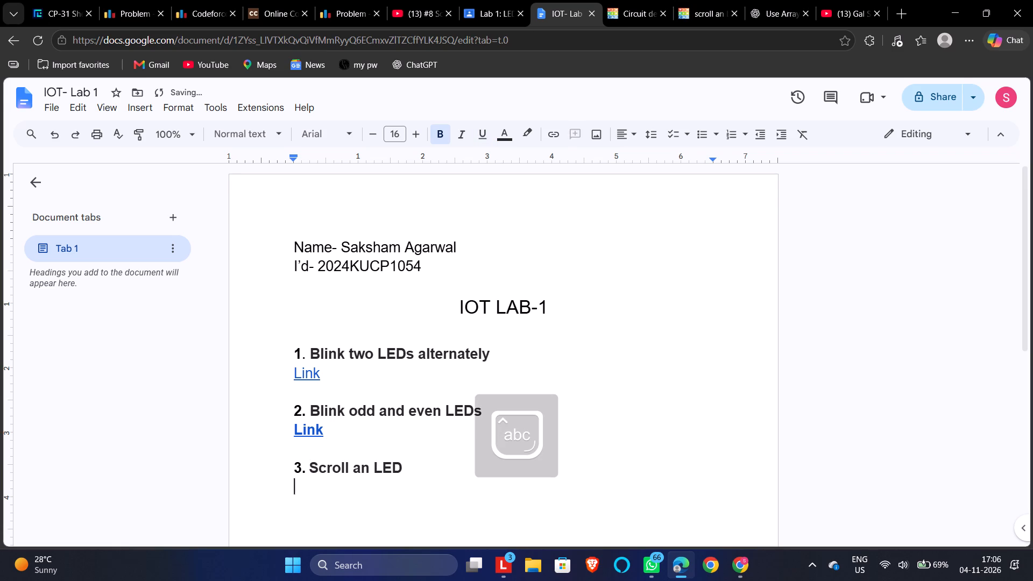
pyautogui.click(326, 488)
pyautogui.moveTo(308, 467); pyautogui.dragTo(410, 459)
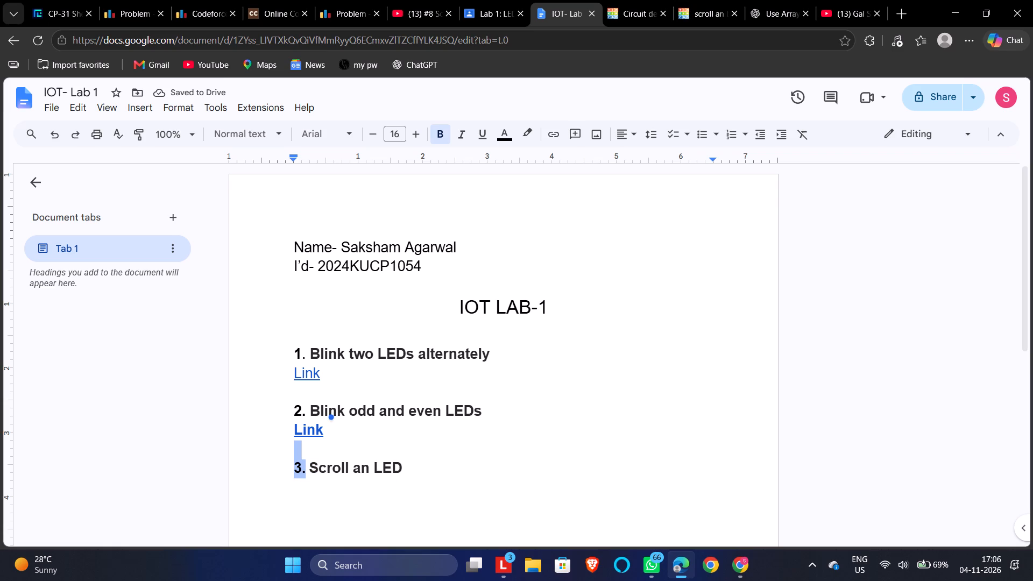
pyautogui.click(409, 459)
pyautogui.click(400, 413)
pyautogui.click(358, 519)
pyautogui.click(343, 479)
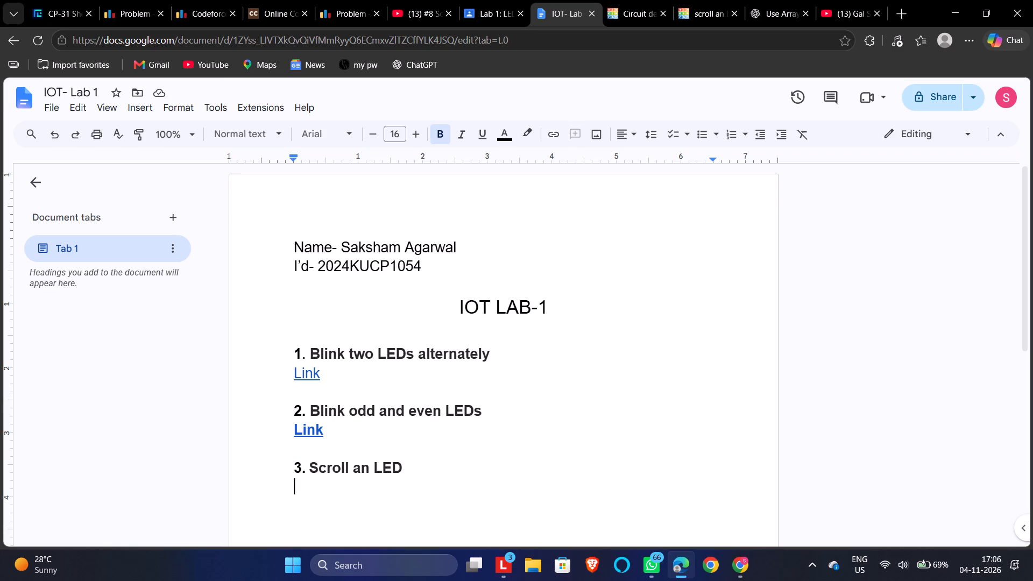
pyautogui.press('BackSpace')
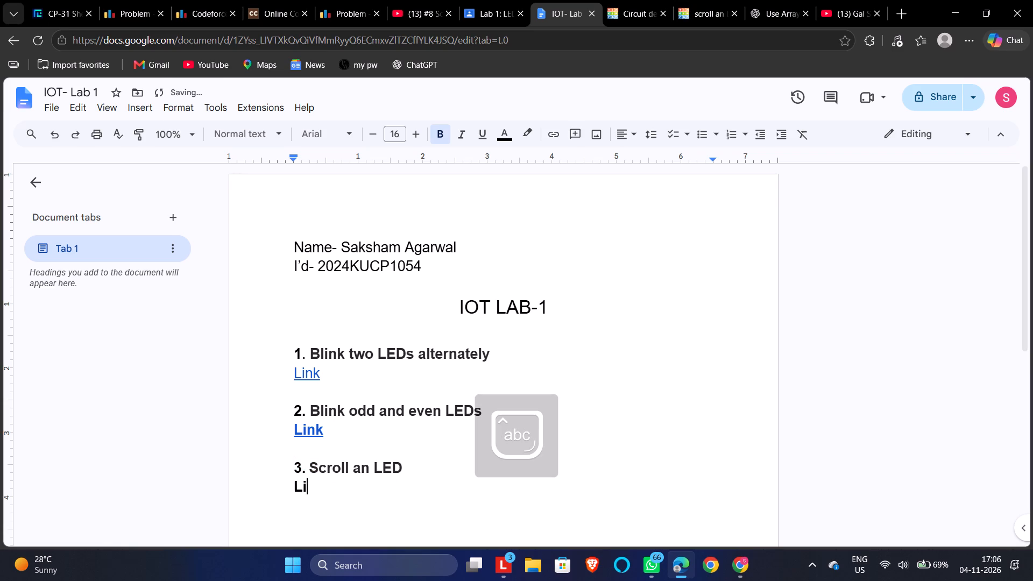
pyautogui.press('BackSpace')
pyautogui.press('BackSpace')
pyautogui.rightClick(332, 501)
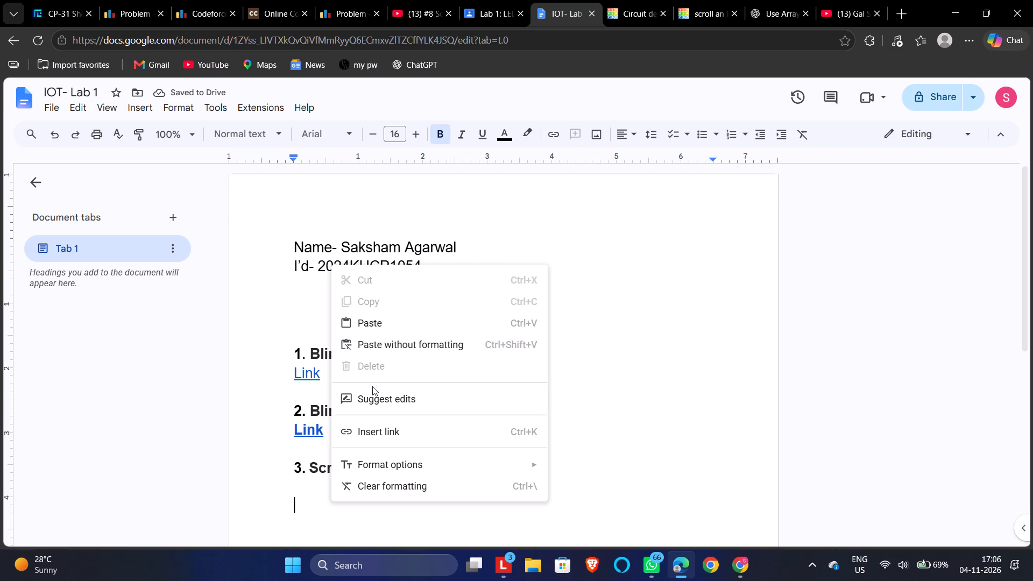
# Remove the bold formatting from the "Link" text under "2. Blink odd and even LEDs".
pyautogui.click(312, 433)
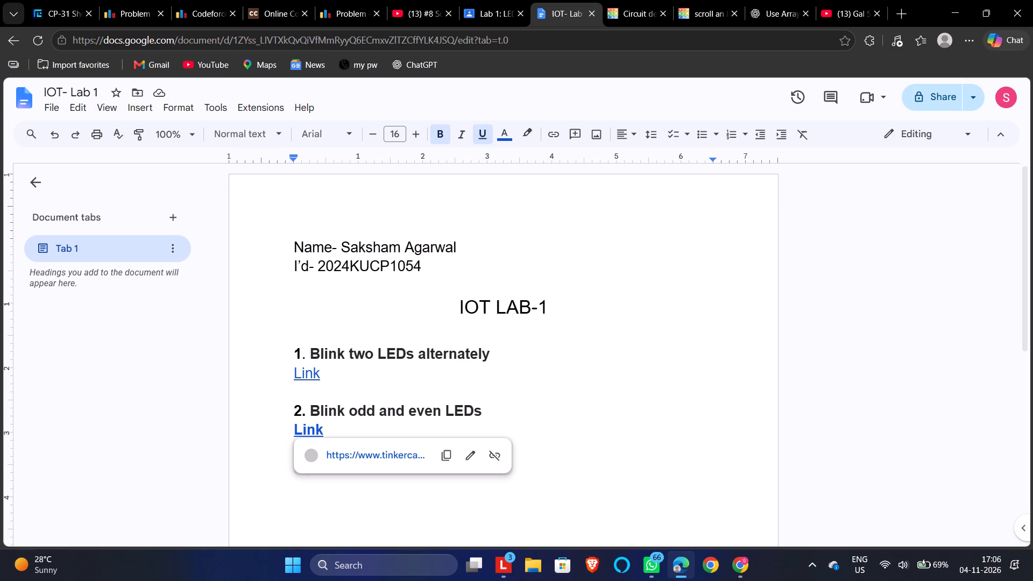
pyautogui.click(443, 133)
pyautogui.click(339, 509)
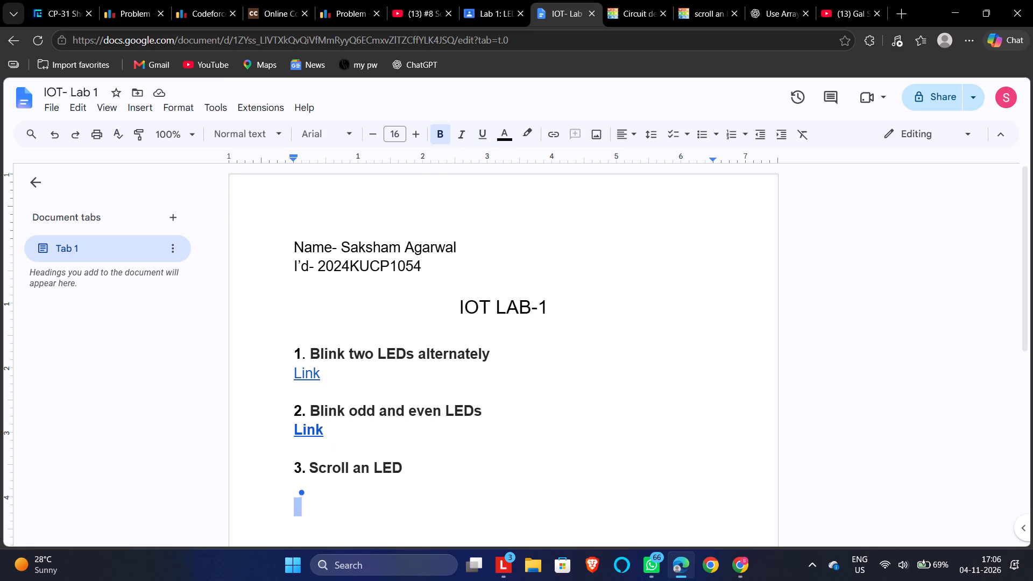
pyautogui.moveTo(299, 432); pyautogui.dragTo(319, 429)
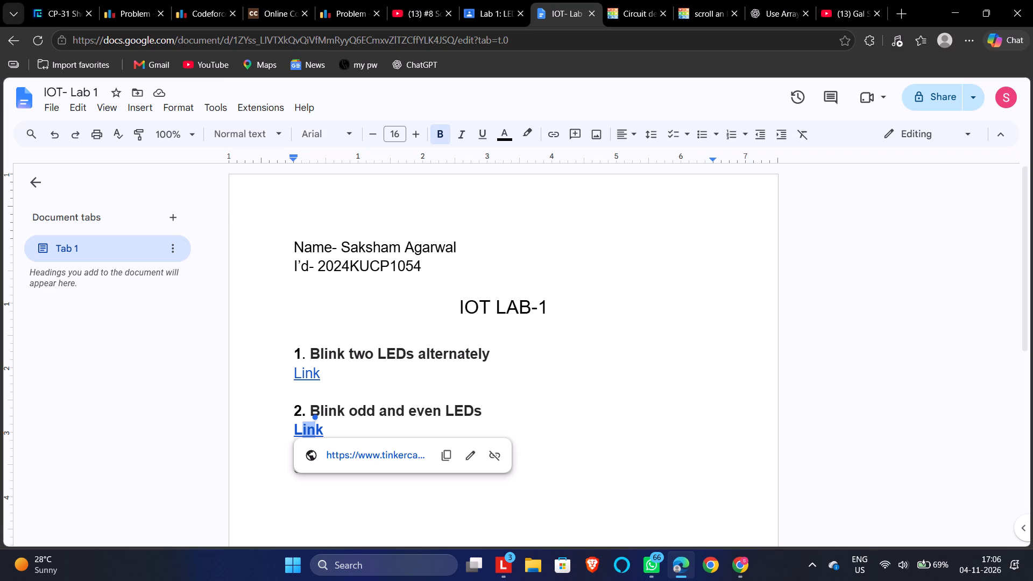
pyautogui.moveTo(294, 429); pyautogui.dragTo(332, 423)
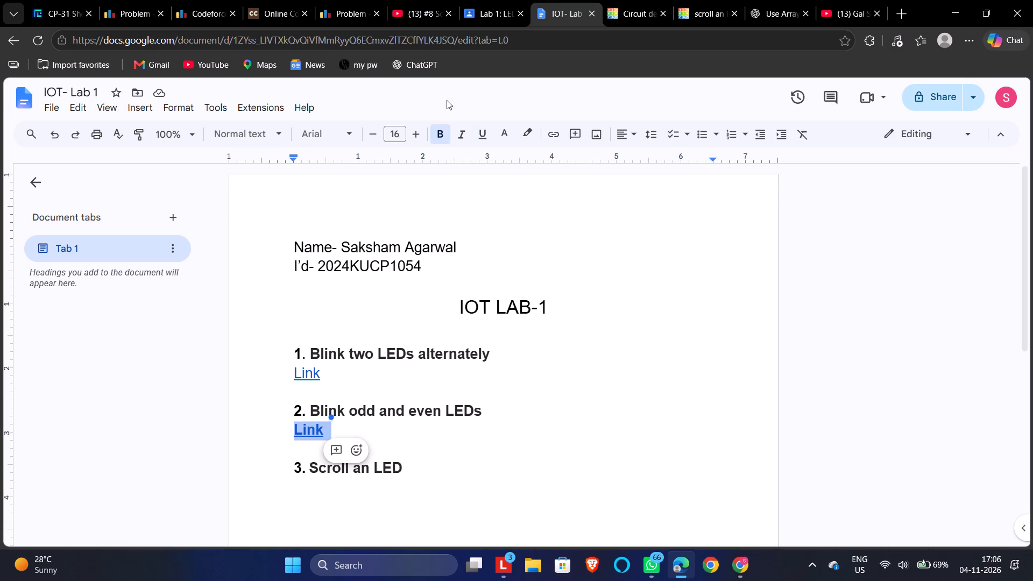
pyautogui.click(444, 136)
# Start inserting a hyperlink with the display text "Link" below the heading "3. Scroll an LED".
pyautogui.click(313, 479)
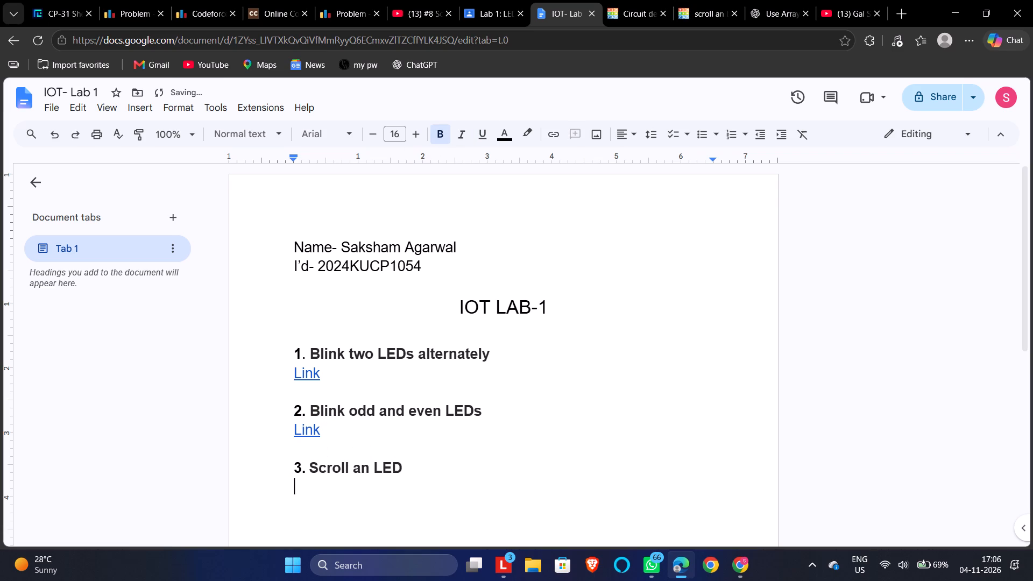
pyautogui.click(439, 136)
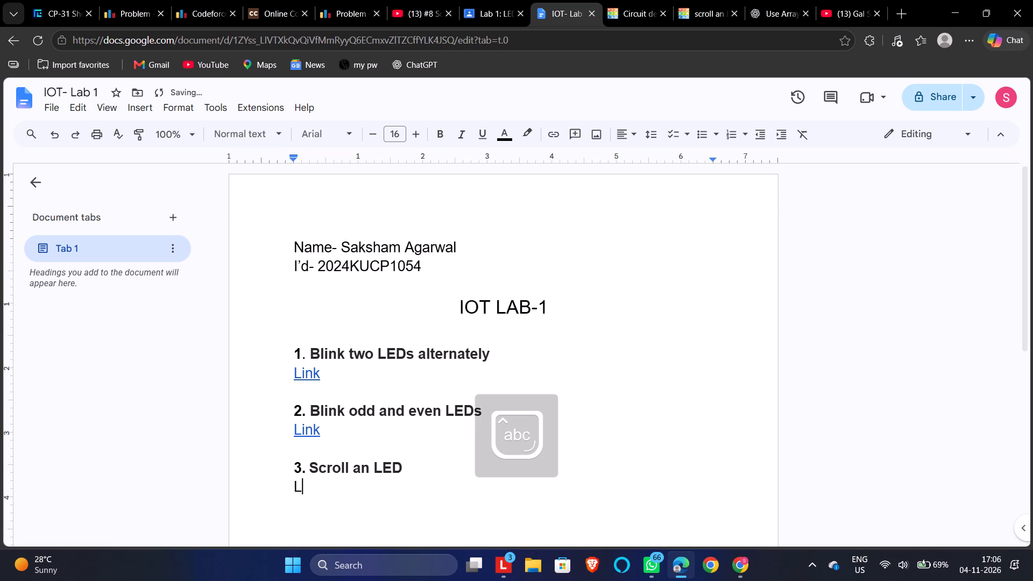
pyautogui.press('BackSpace')
pyautogui.rightClick(330, 507)
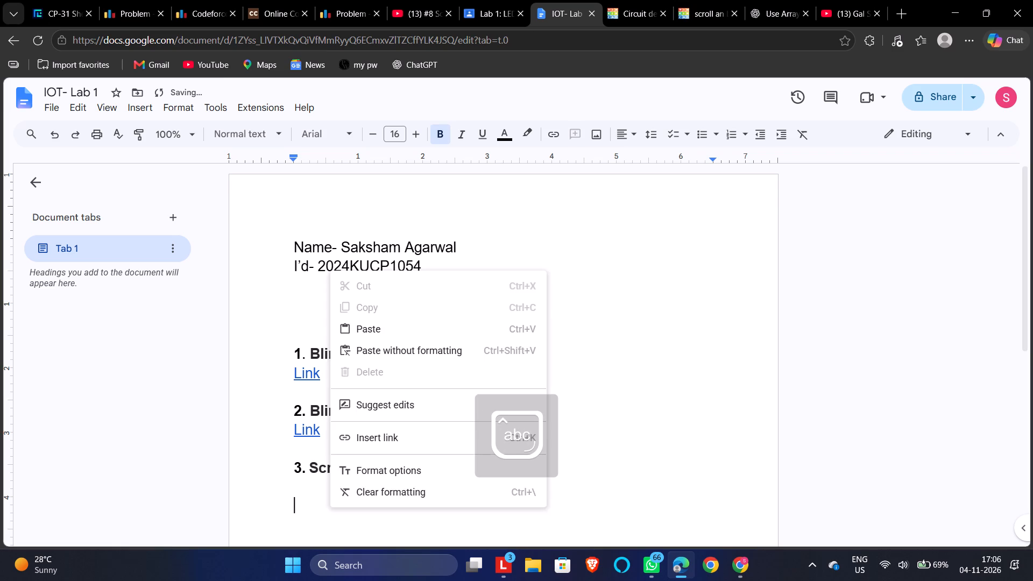
pyautogui.click(364, 439)
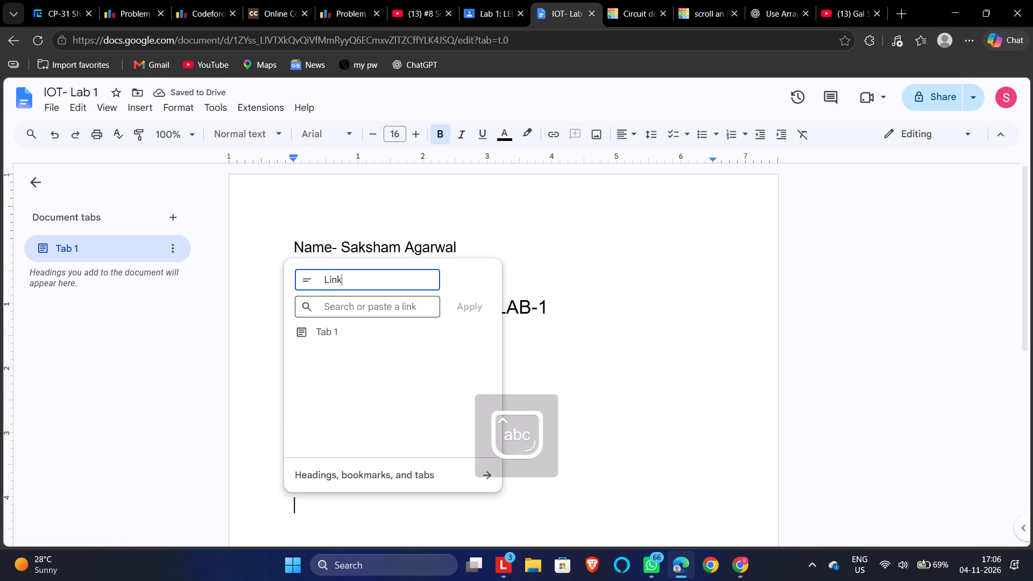
pyautogui.click(370, 306)
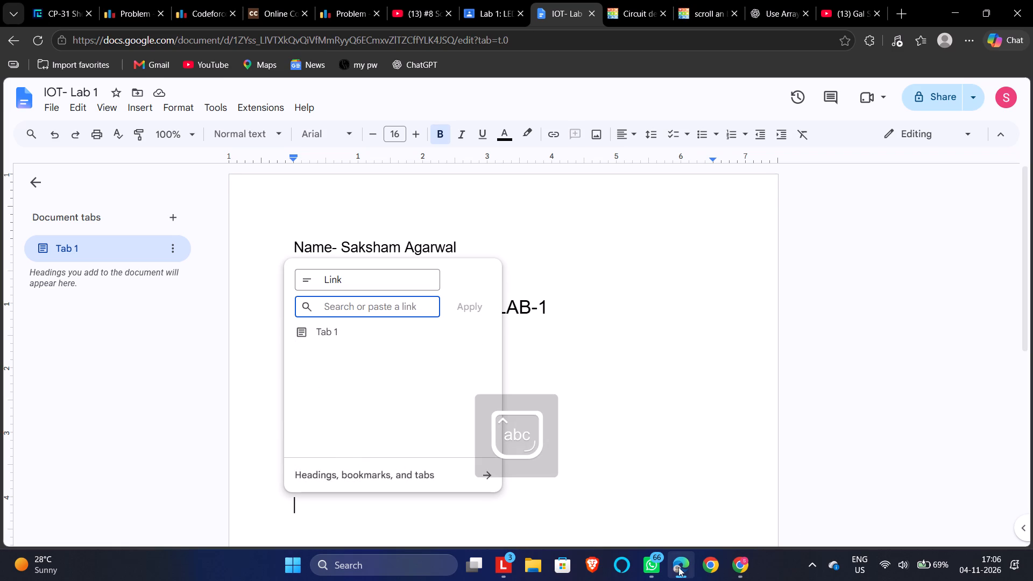
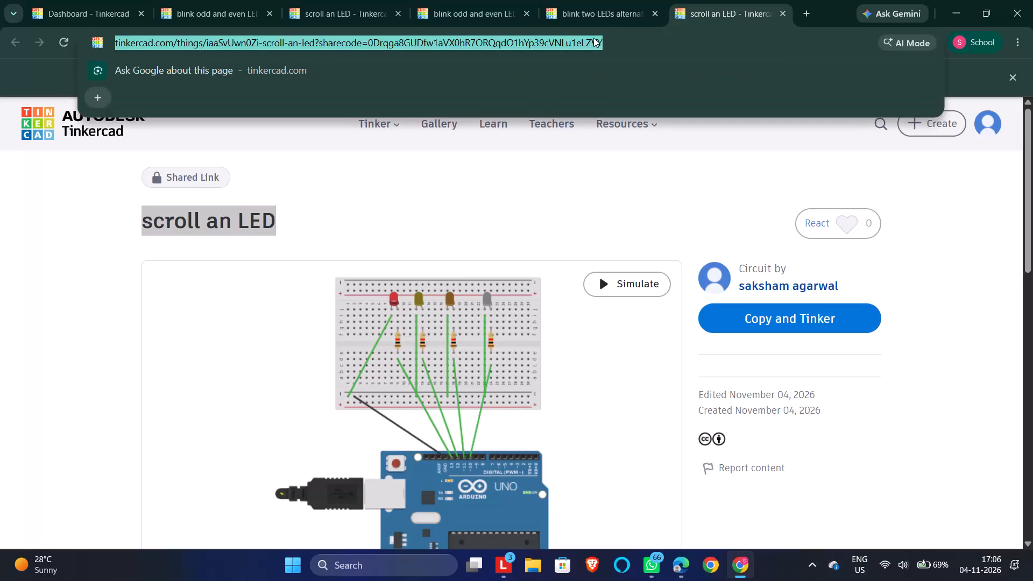
# Copy the "scroll an LED" Tinkercad page's address and apply it to the "Link" hyperlink below heading 3 in the document.
pyautogui.hotkey('ctrl', 'c')
pyautogui.hotkey('alt', 'Tab')
pyautogui.hotkey('alt', 'Tab')
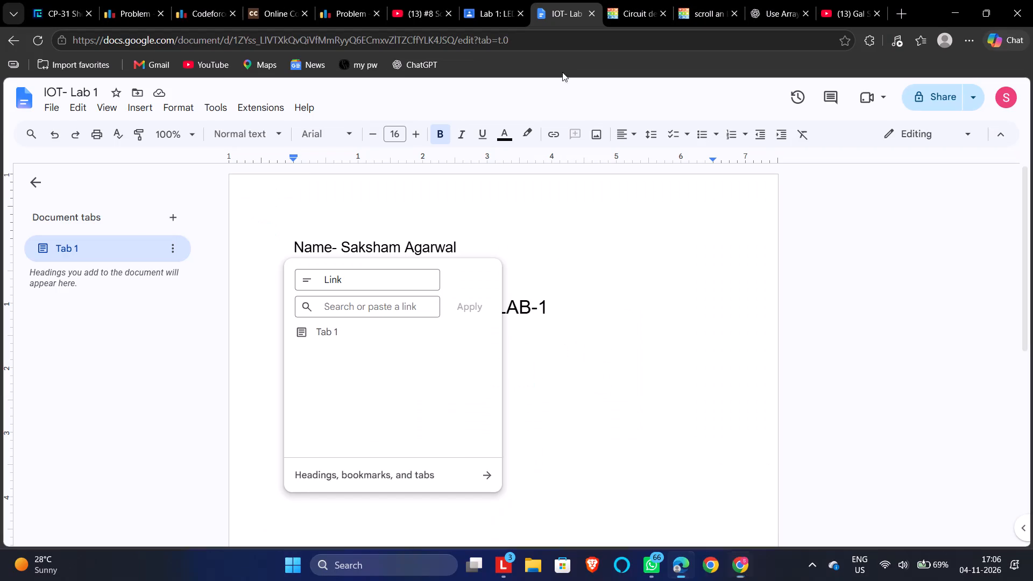
pyautogui.hotkey('ctrl', 'v')
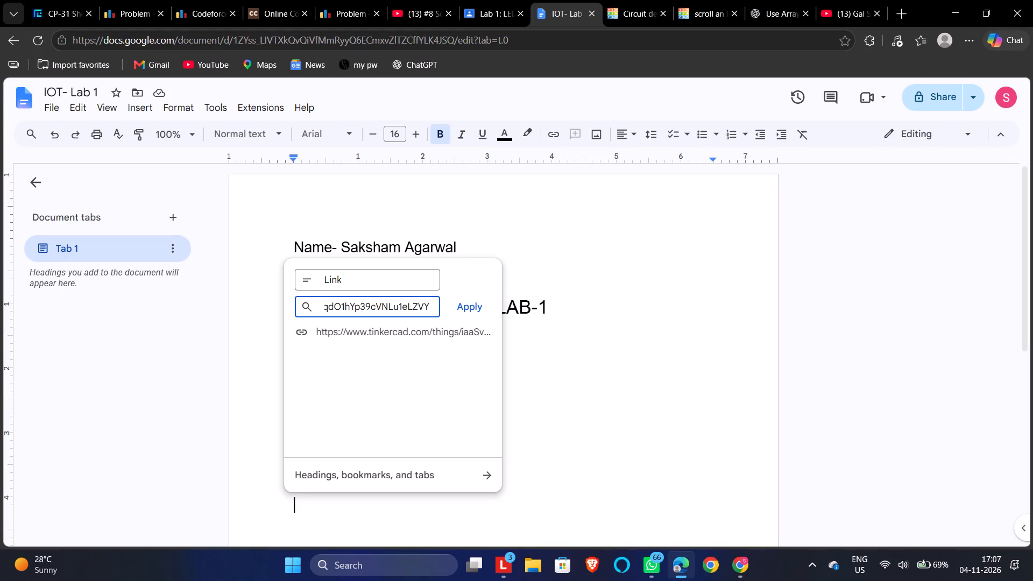
pyautogui.click(471, 310)
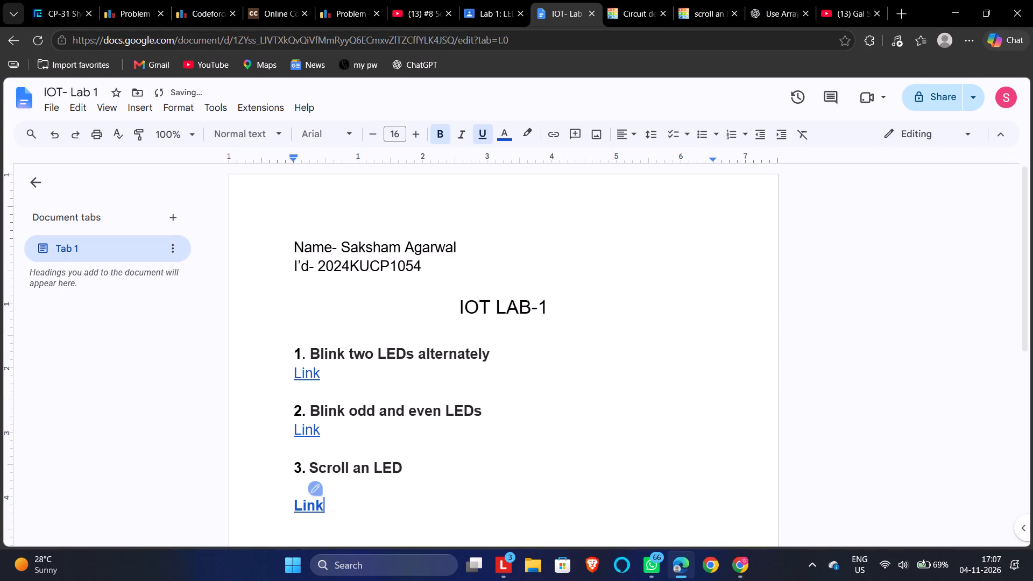
# Delete the blank line between the heading "3. Scroll an LED" and its "Link" text.
pyautogui.click(298, 487)
pyautogui.press('BackSpace')
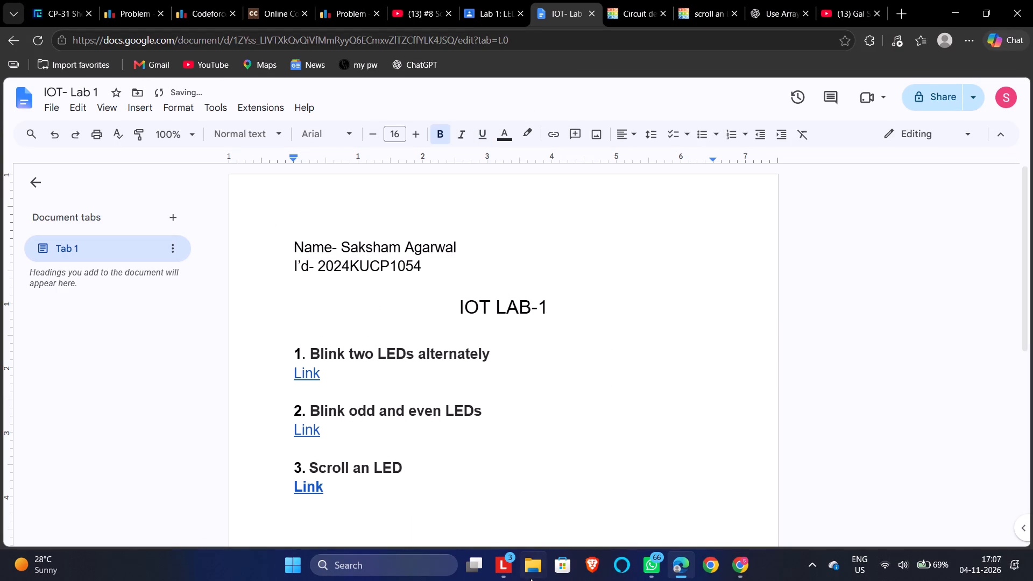
# Remove the bold formatting from the "Link" text under "3. Scroll an LED".
pyautogui.moveTo(325, 488); pyautogui.dragTo(268, 494)
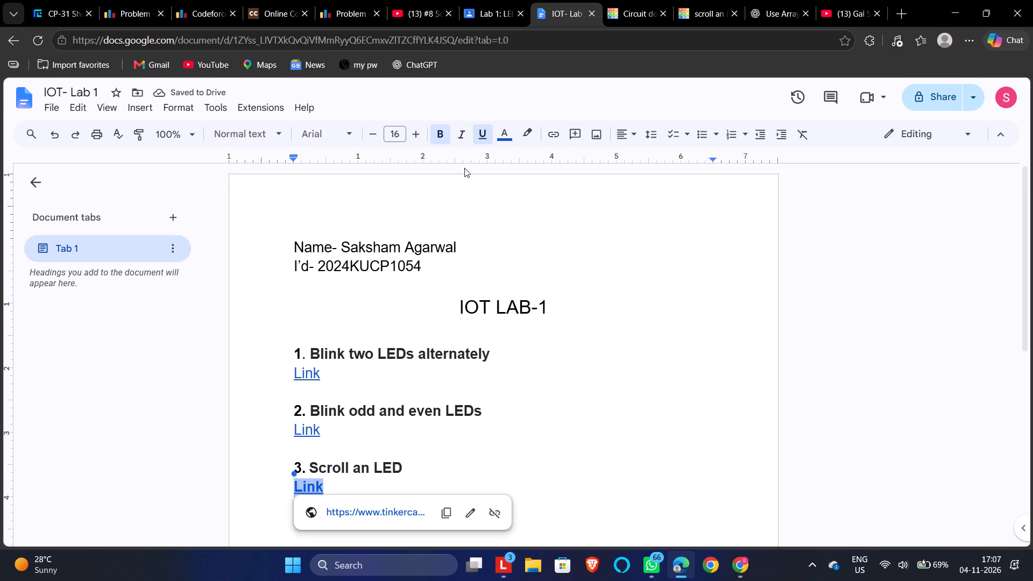
pyautogui.click(443, 138)
pyautogui.click(343, 485)
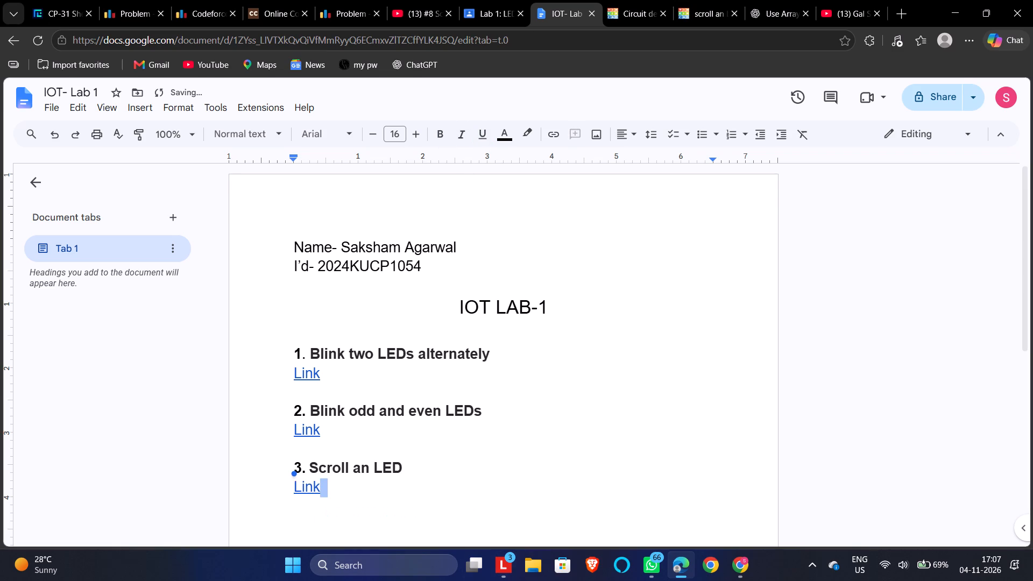
pyautogui.click(544, 471)
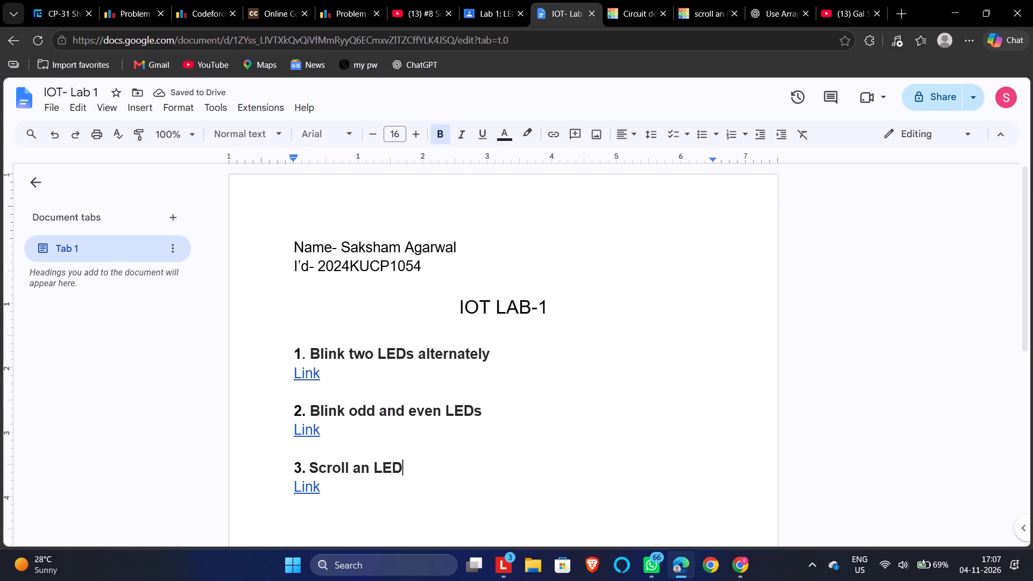
pyautogui.scroll(-2, 393, 299)
pyautogui.scroll(3, 391, 301)
# Set the document's general access to "Anyone with the link" and close the sharing settings.
pyautogui.click(938, 88)
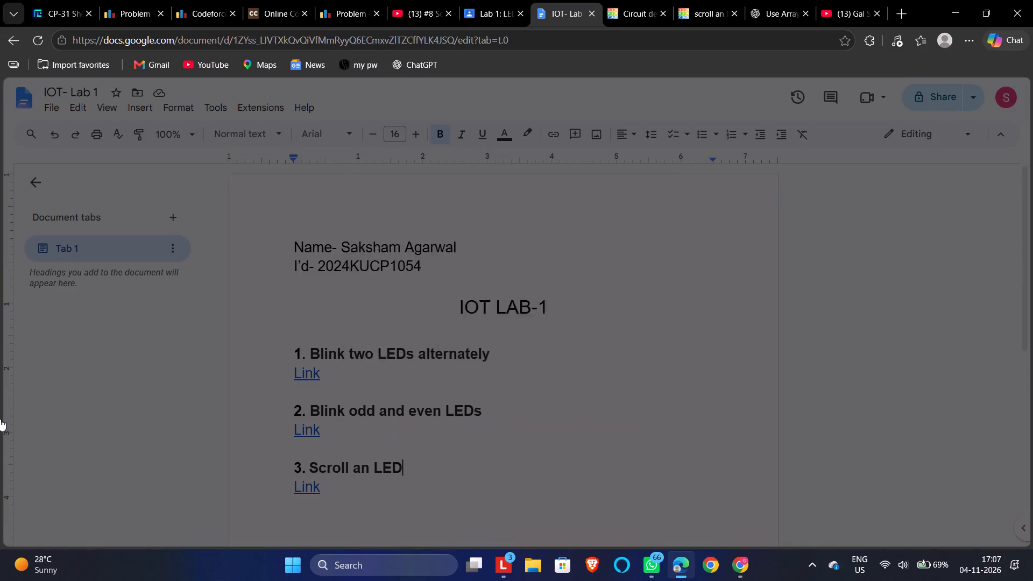
pyautogui.click(442, 374)
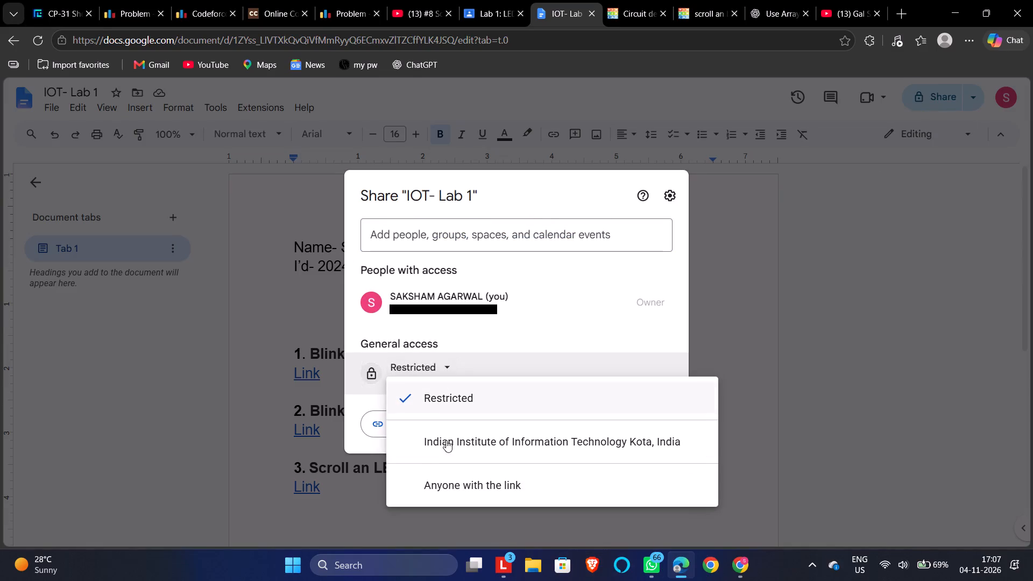
pyautogui.click(439, 497)
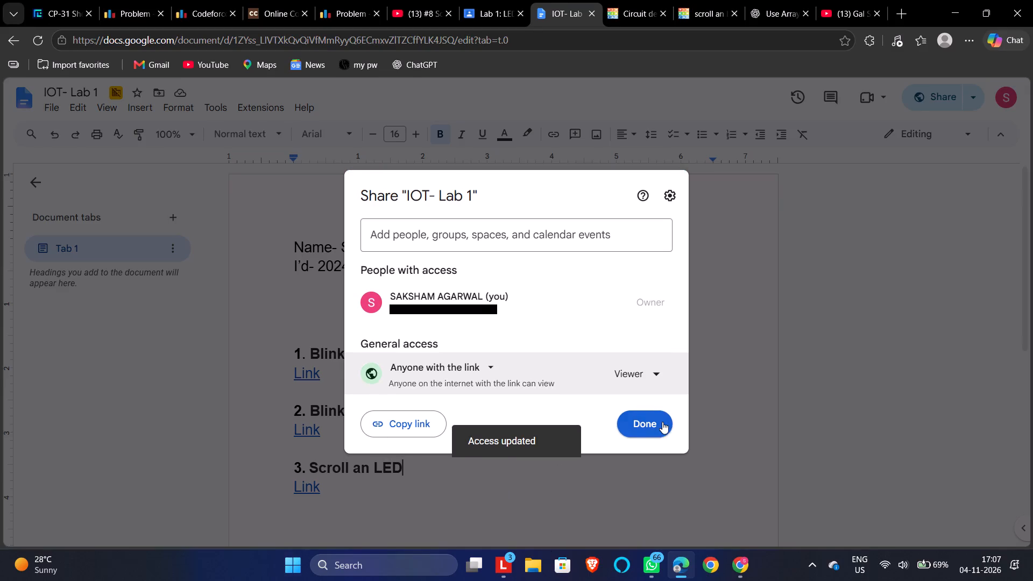
pyautogui.click(662, 422)
pyautogui.click(1002, 98)
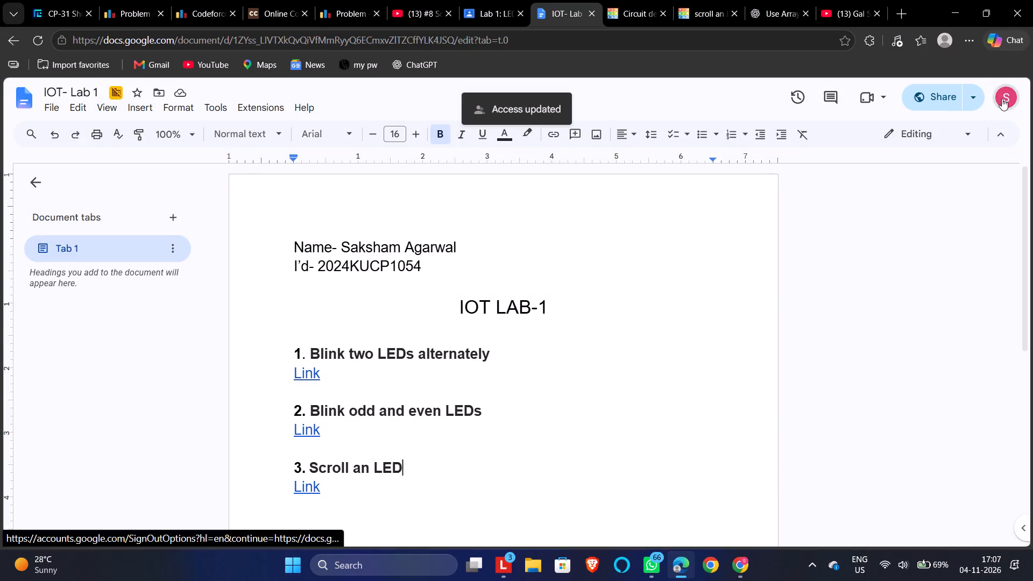
# Reopen the sharing settings of "IOT- Lab 1" and copy the document's share link.
pyautogui.click(945, 101)
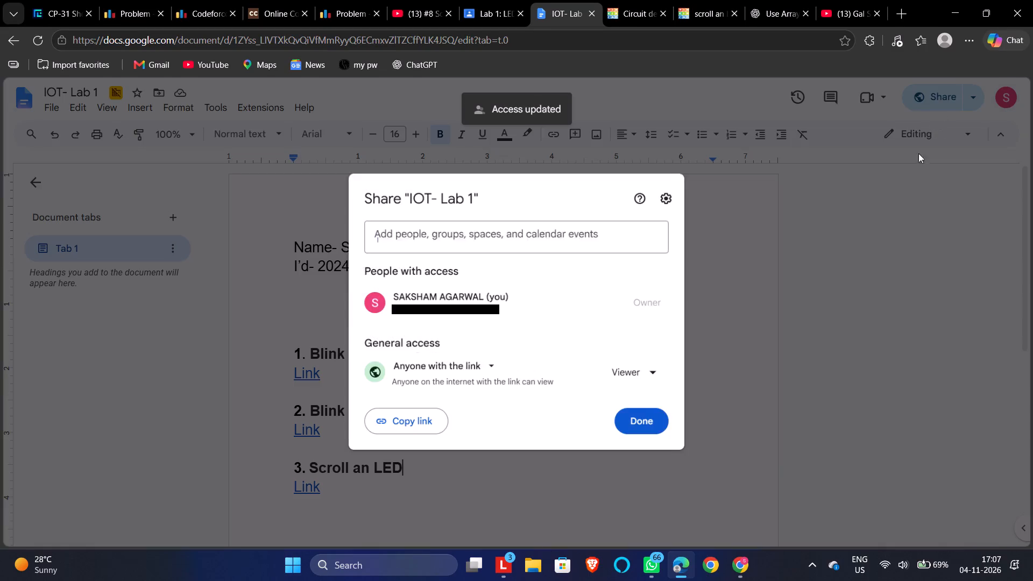
pyautogui.click(494, 368)
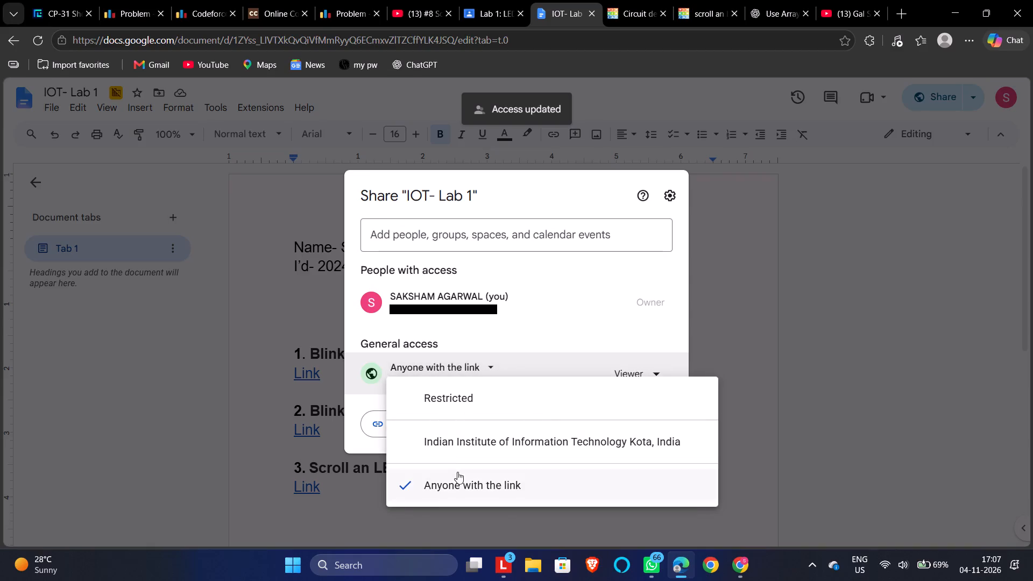
pyautogui.click(915, 436)
pyautogui.click(941, 89)
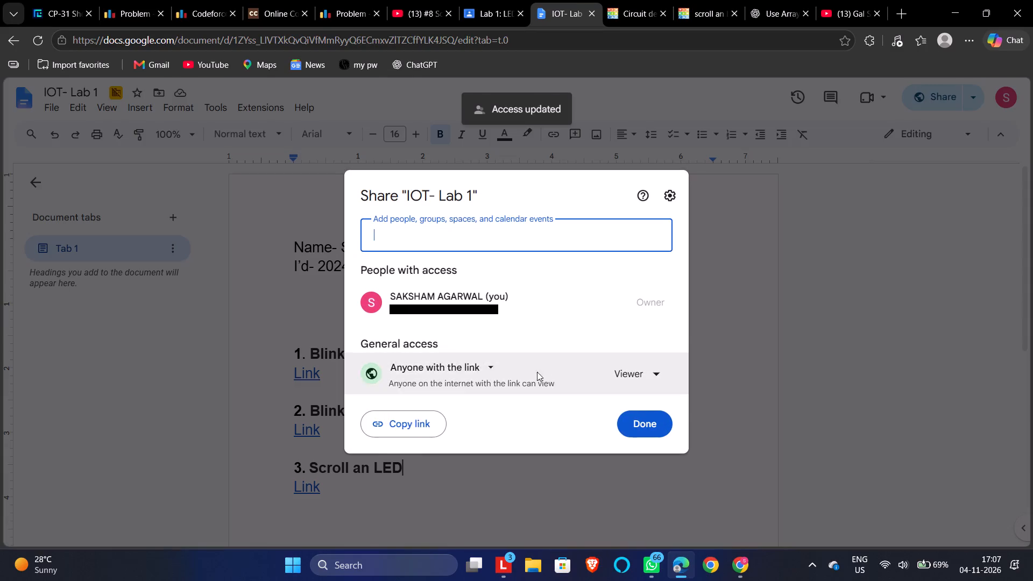
pyautogui.click(413, 420)
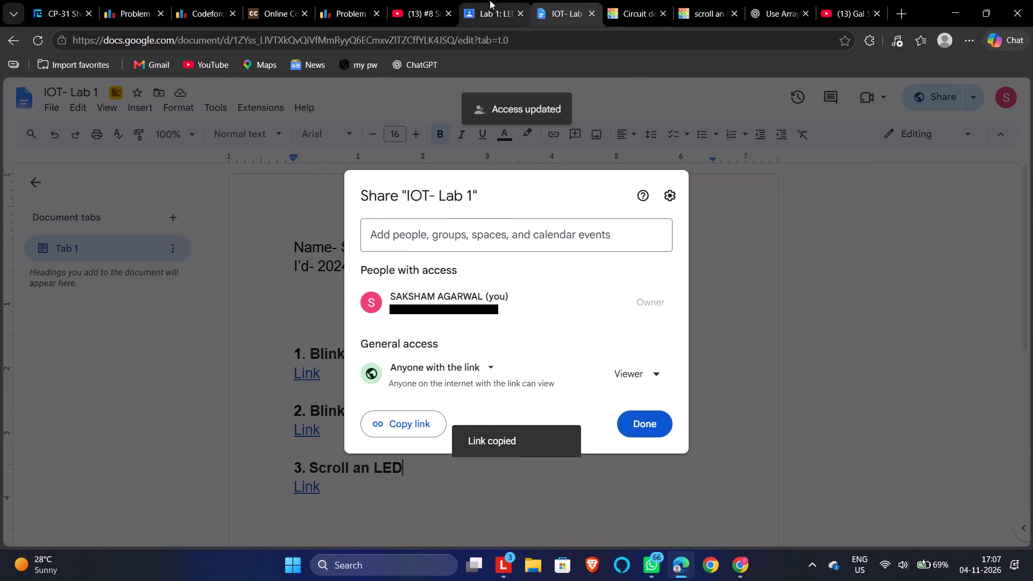
# Attach the copied document link to your work for the Lab 1 assignment in Google Classroom.
pyautogui.click(490, 0)
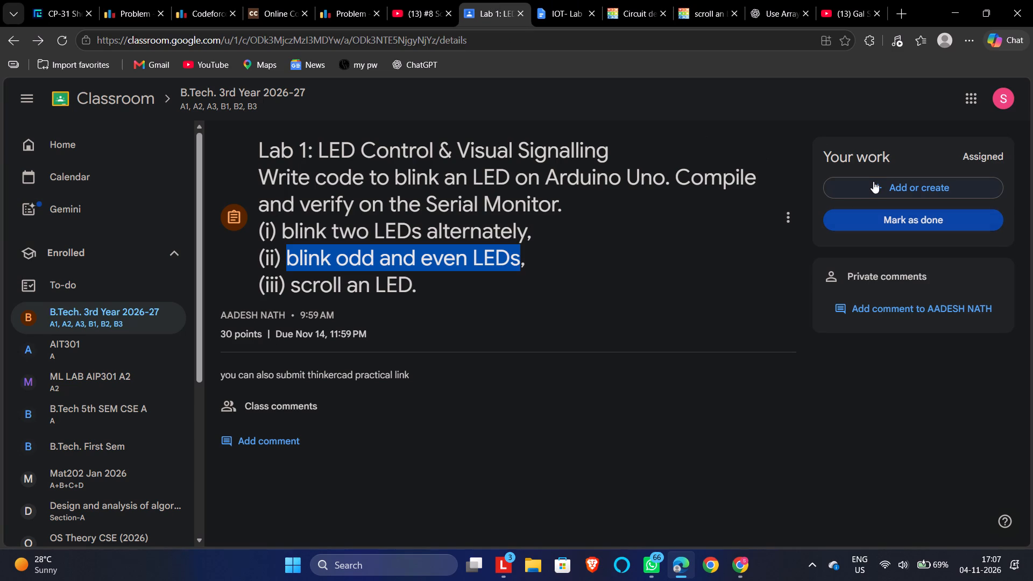
pyautogui.click(873, 181)
pyautogui.click(875, 252)
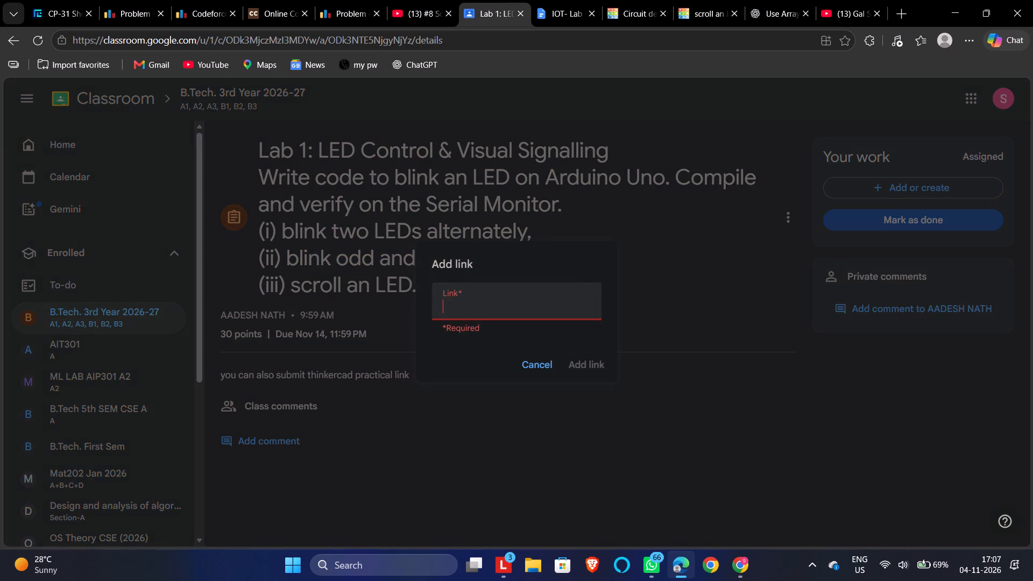
pyautogui.click(532, 310)
pyautogui.hotkey('ctrl', 'v')
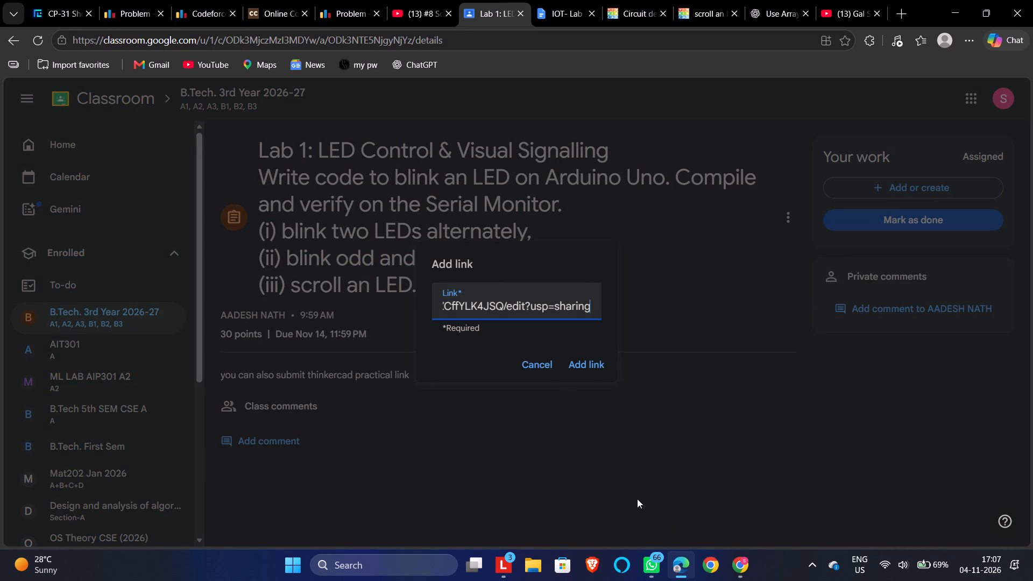
pyautogui.click(591, 359)
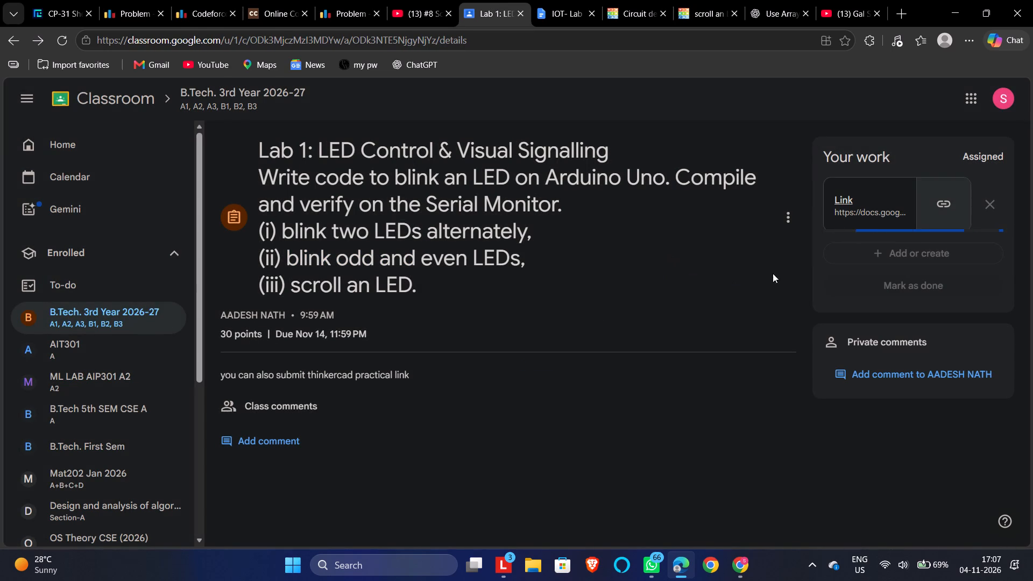
# Switch to Chrome and open the copied share link in a new tab to check the document.
pyautogui.click(748, 564)
pyautogui.click(804, 11)
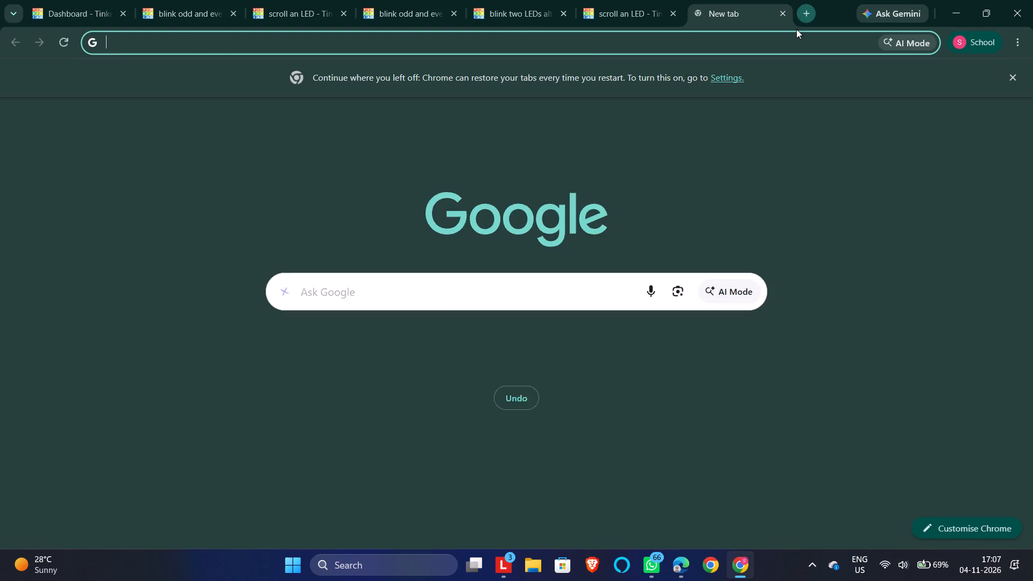
pyautogui.click(796, 34)
pyautogui.hotkey('ctrl', 'v')
pyautogui.press('Return')
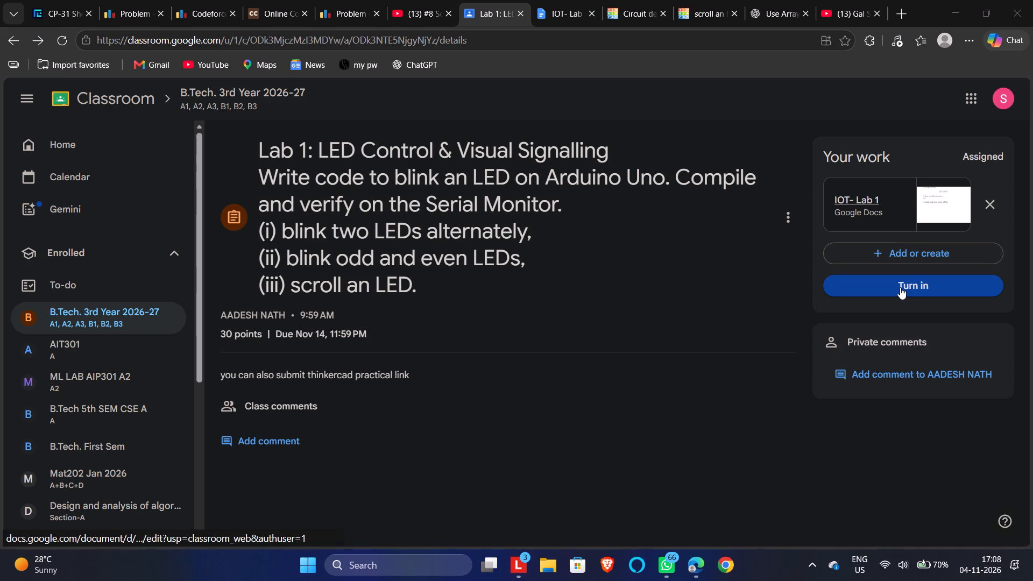
pyautogui.click(900, 287)
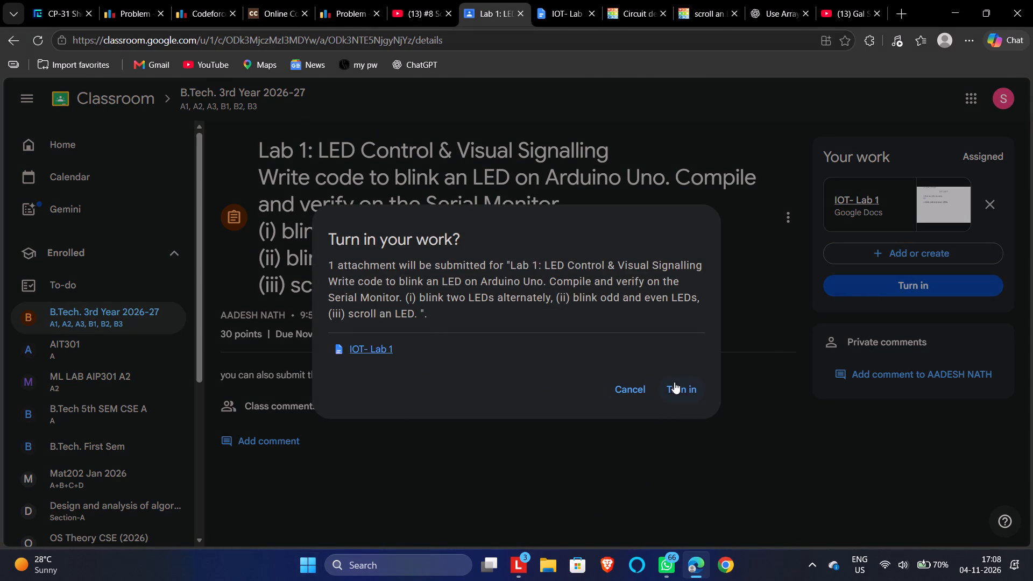
pyautogui.click(687, 392)
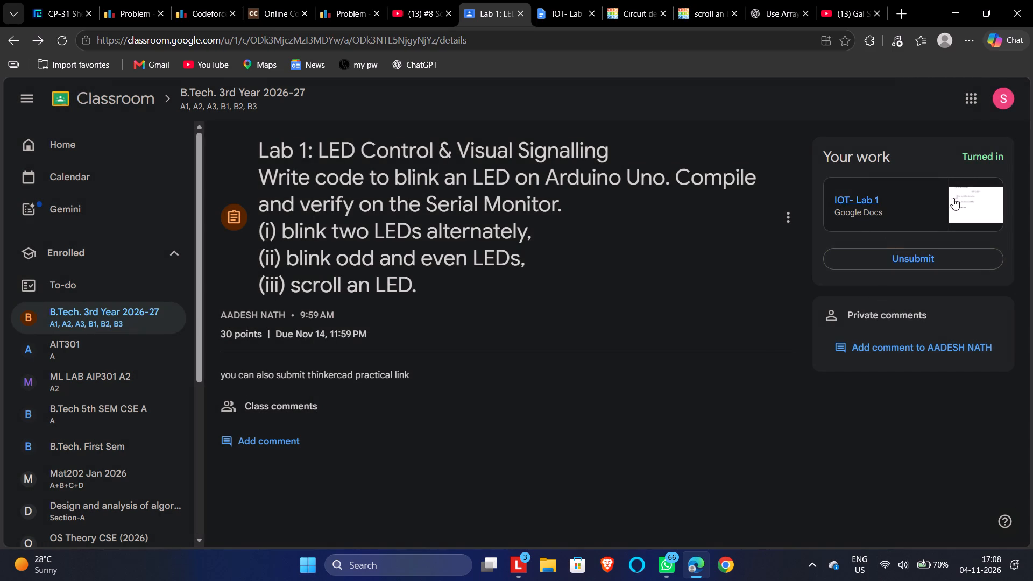
# Go back from the Lab 1 assignment to the B.Tech. 3rd Year 2026-27 class stream.
pyautogui.click(10, 43)
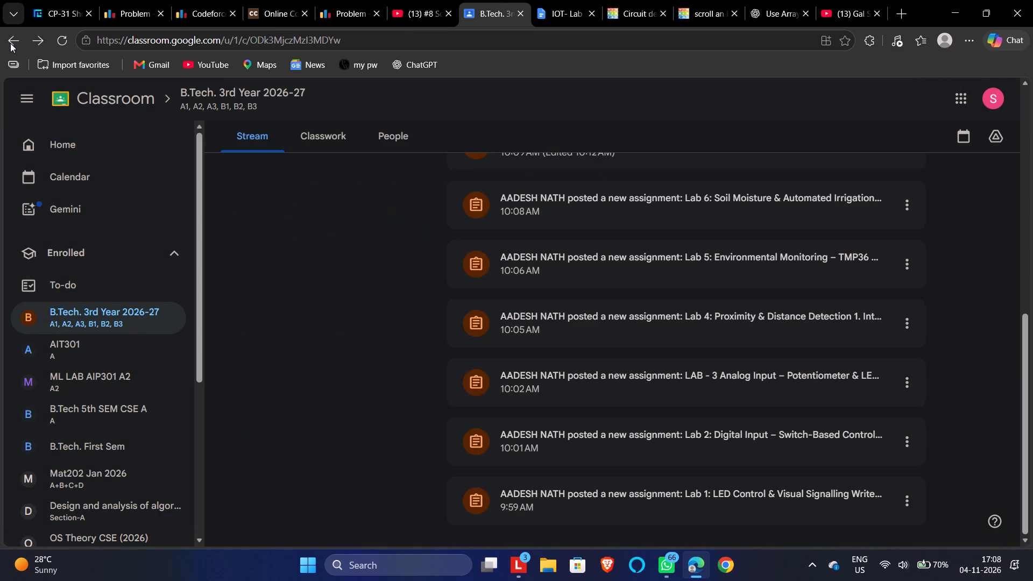
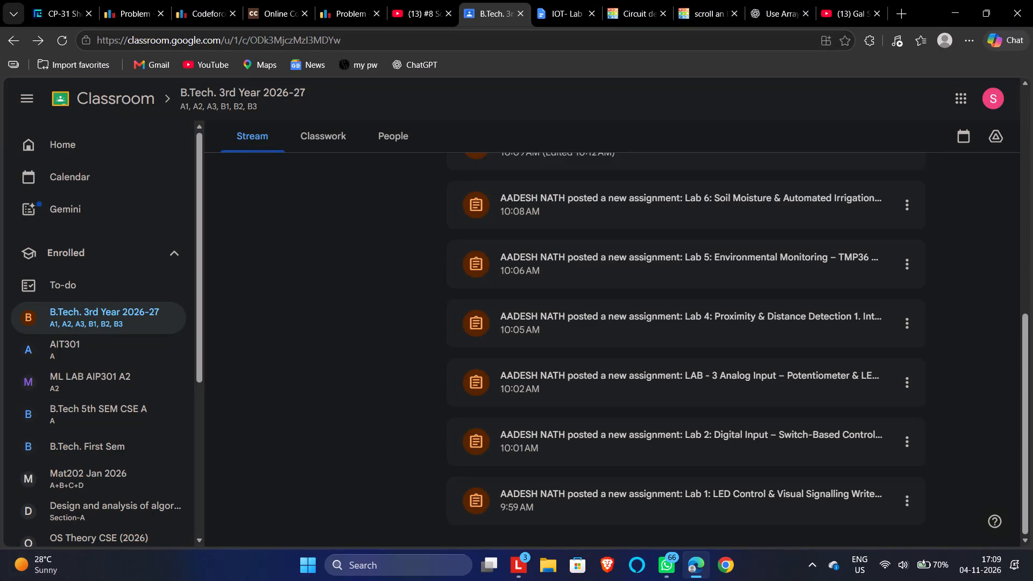
# Open the "Lab 2: Digital Input – Switch-Based Control" assignment from the class stream.
pyautogui.click(663, 459)
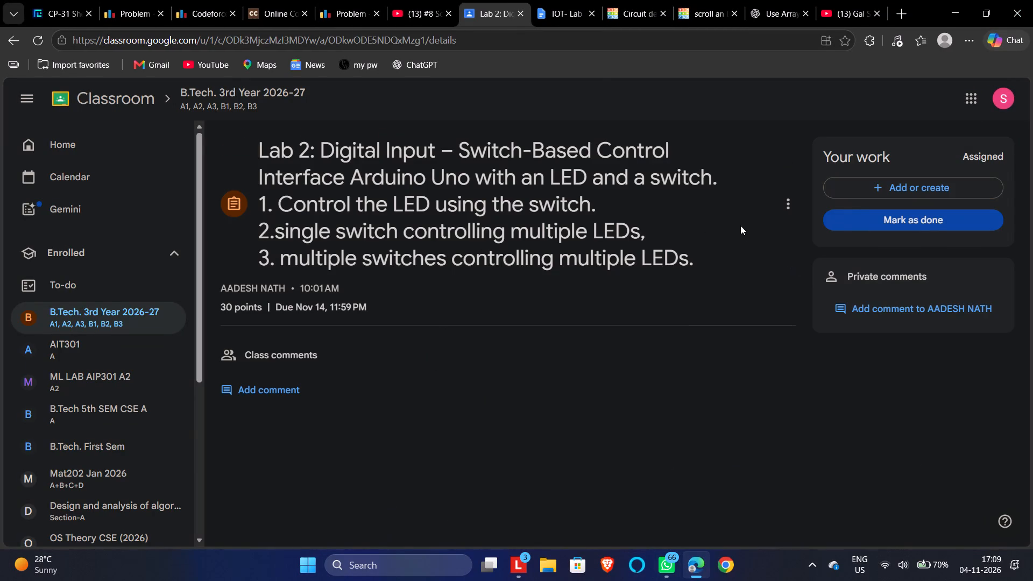
# Leave the sharing settings of "IOT- Lab 1" and create a new blank document from the Docs home page.
pyautogui.click(557, 0)
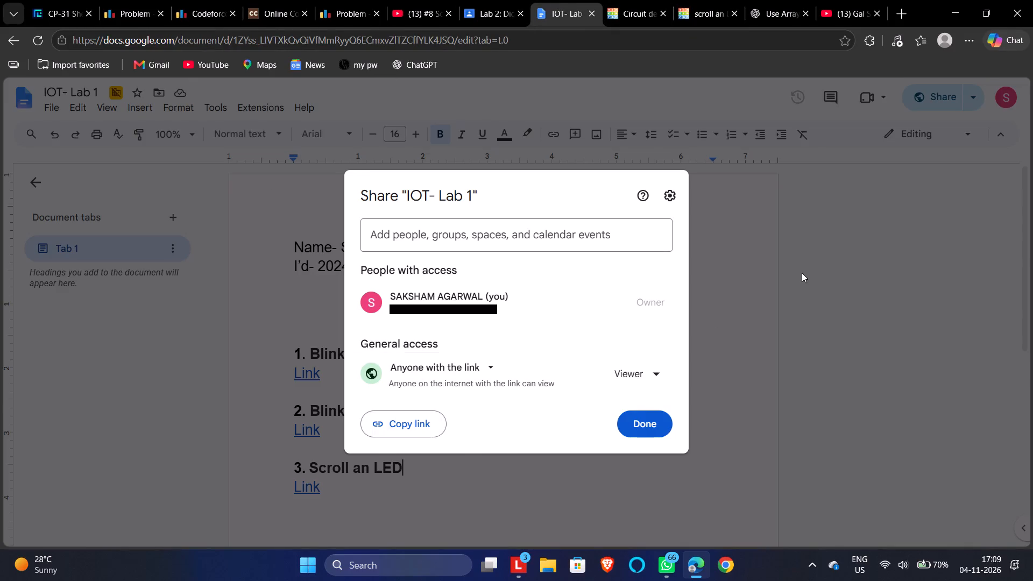
pyautogui.click(802, 272)
pyautogui.click(19, 107)
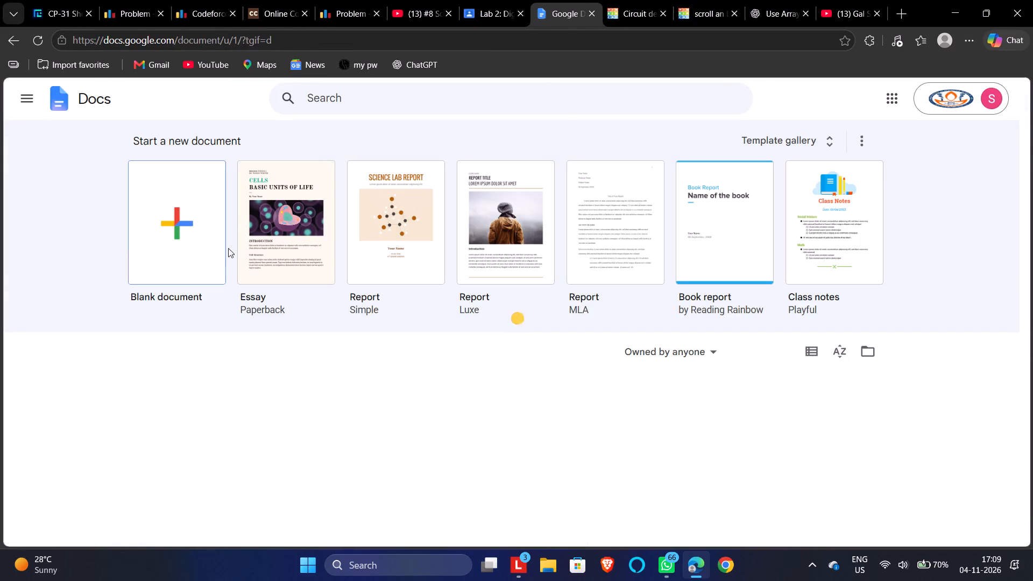
pyautogui.click(182, 243)
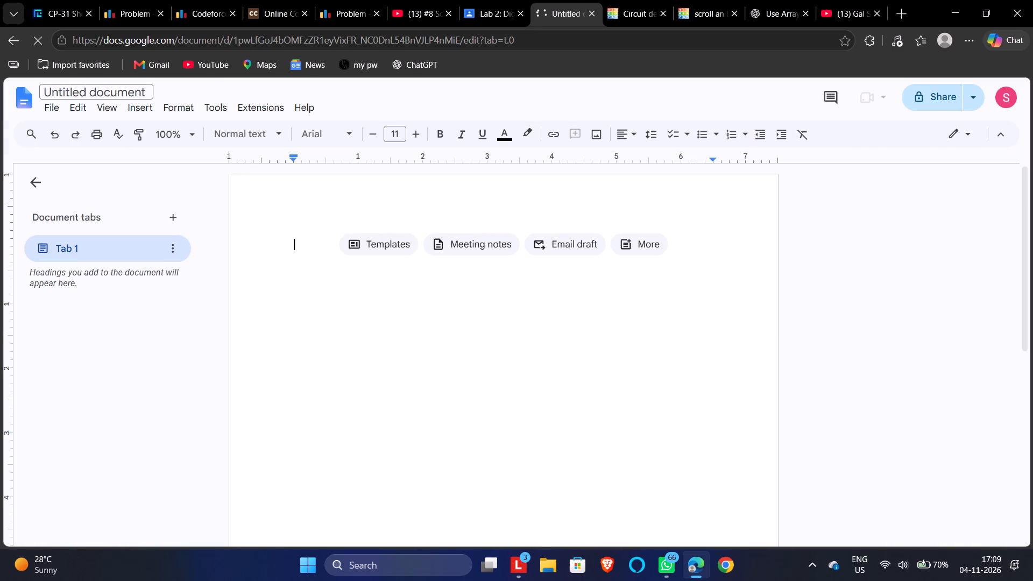
# Rename the new blank document as "IOT- Lab 2".
pyautogui.moveTo(145, 89); pyautogui.dragTo(12, 108)
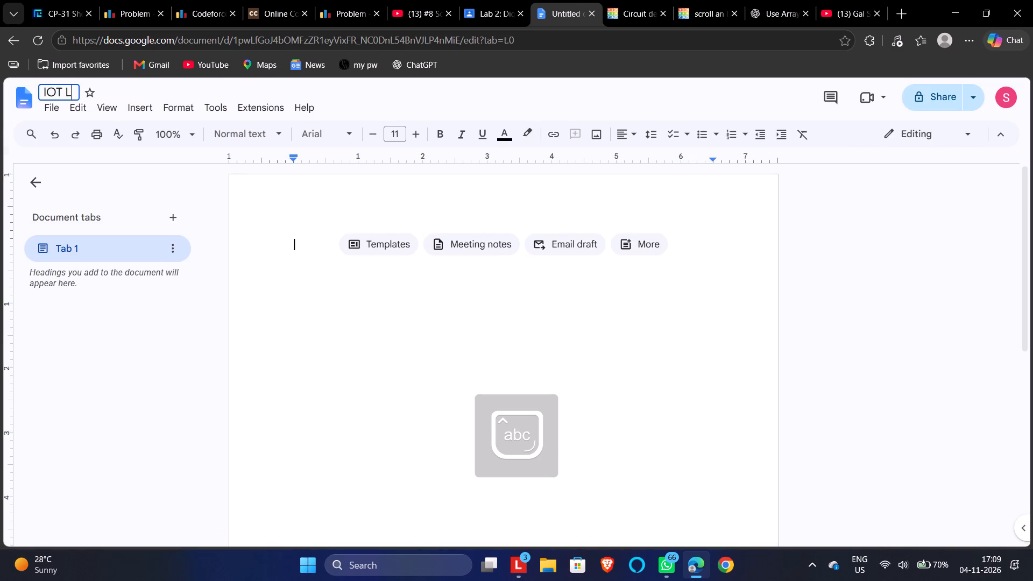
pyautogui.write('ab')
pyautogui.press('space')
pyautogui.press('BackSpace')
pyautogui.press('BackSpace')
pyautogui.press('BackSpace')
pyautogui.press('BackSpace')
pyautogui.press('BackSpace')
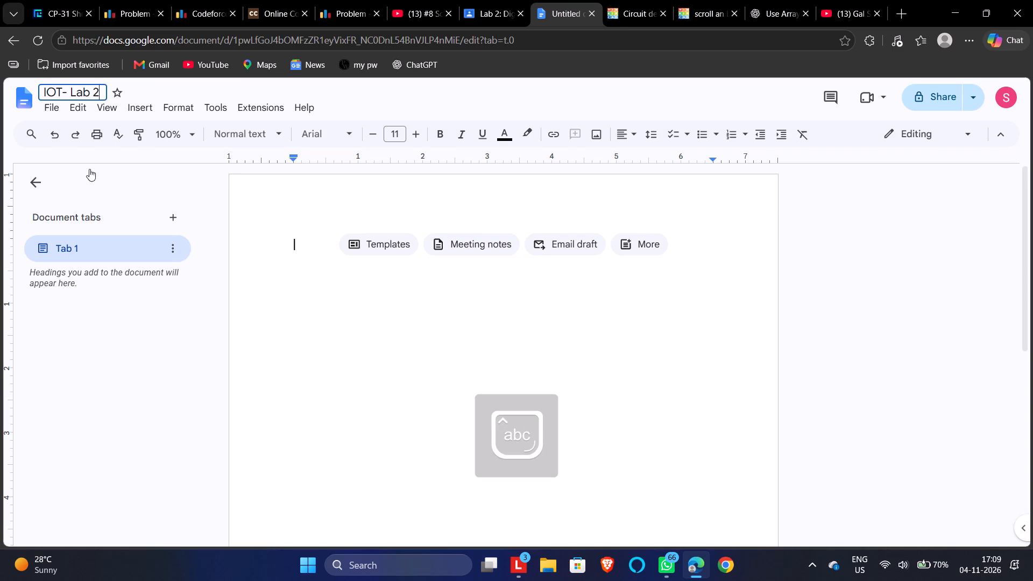
pyautogui.click(318, 260)
# Set the font size to 16 and enter the student's name and ID on two lines, leaving a blank line below.
pyautogui.click(366, 329)
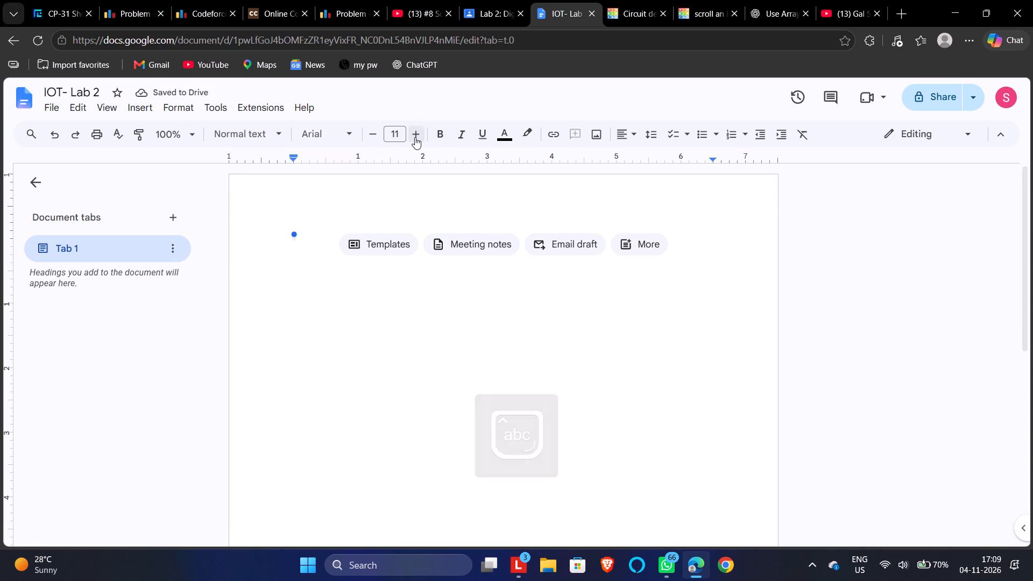
pyautogui.tripleClick(415, 137)
pyautogui.click(415, 137)
pyautogui.click(415, 137)
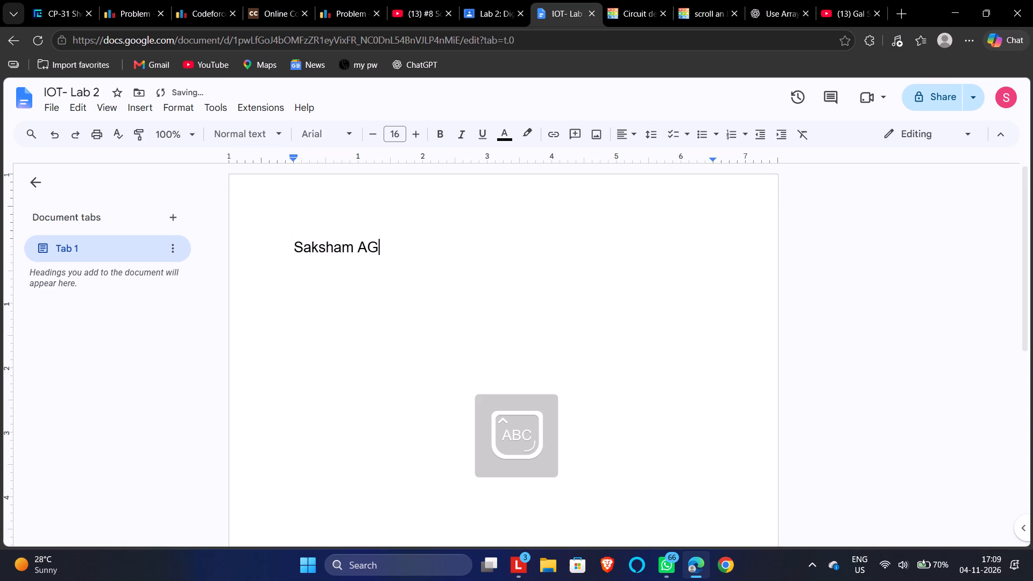
pyautogui.press('BackSpace')
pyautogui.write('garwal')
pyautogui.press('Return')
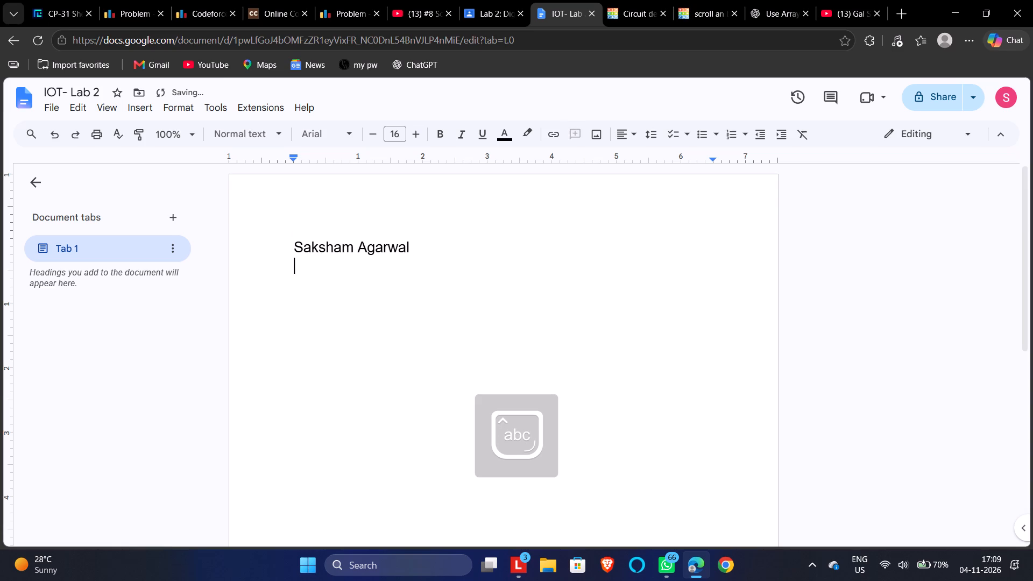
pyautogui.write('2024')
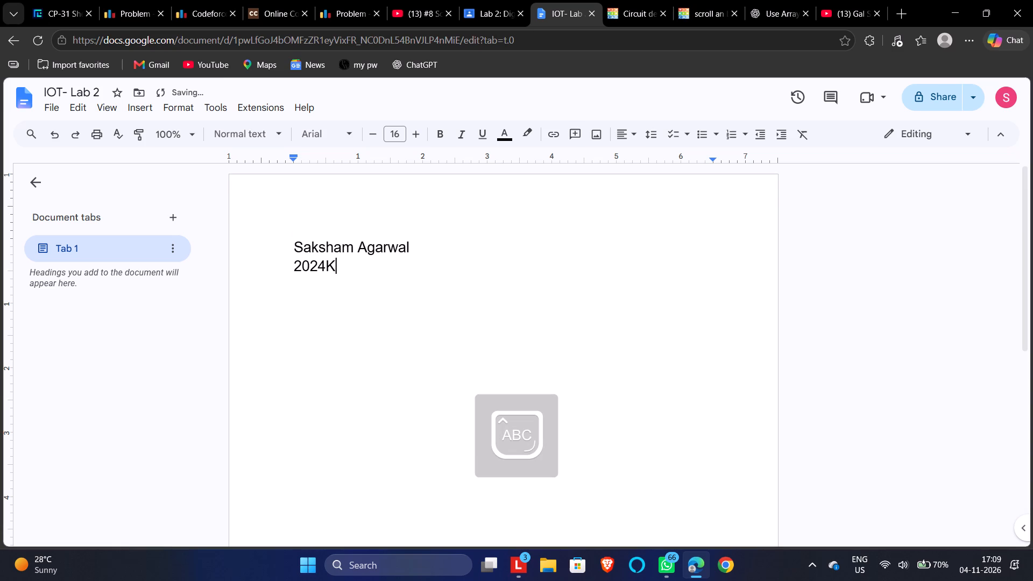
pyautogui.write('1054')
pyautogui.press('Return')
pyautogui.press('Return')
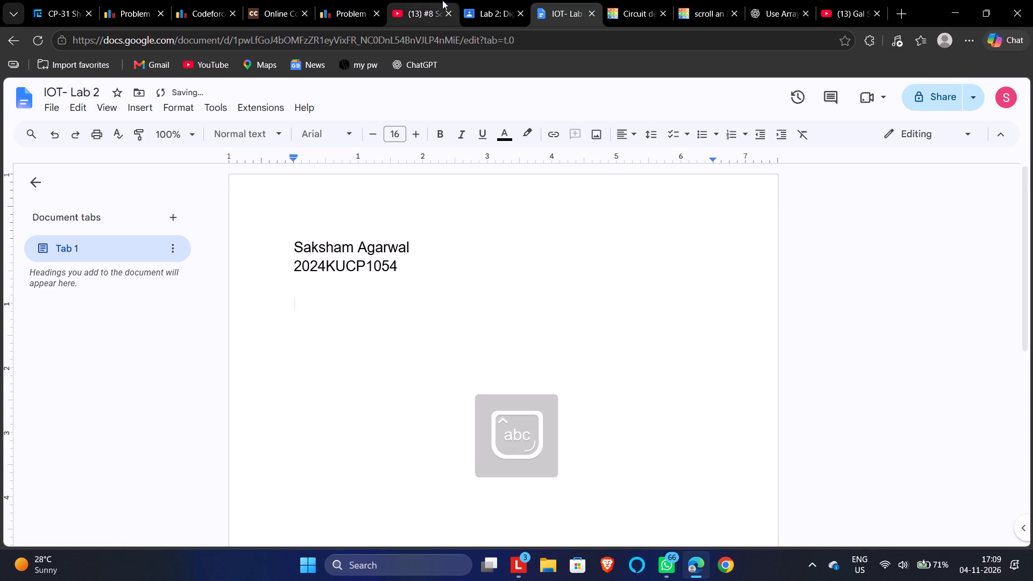
# Resume the Gal Sun music video in its open YouTube page.
pyautogui.click(503, 2)
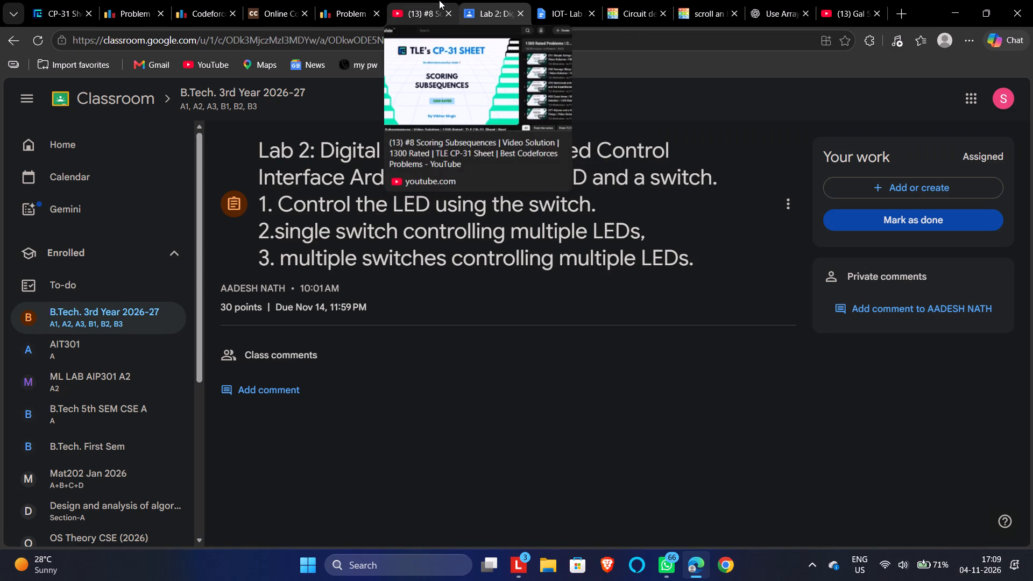
pyautogui.click(817, 0)
pyautogui.click(516, 226)
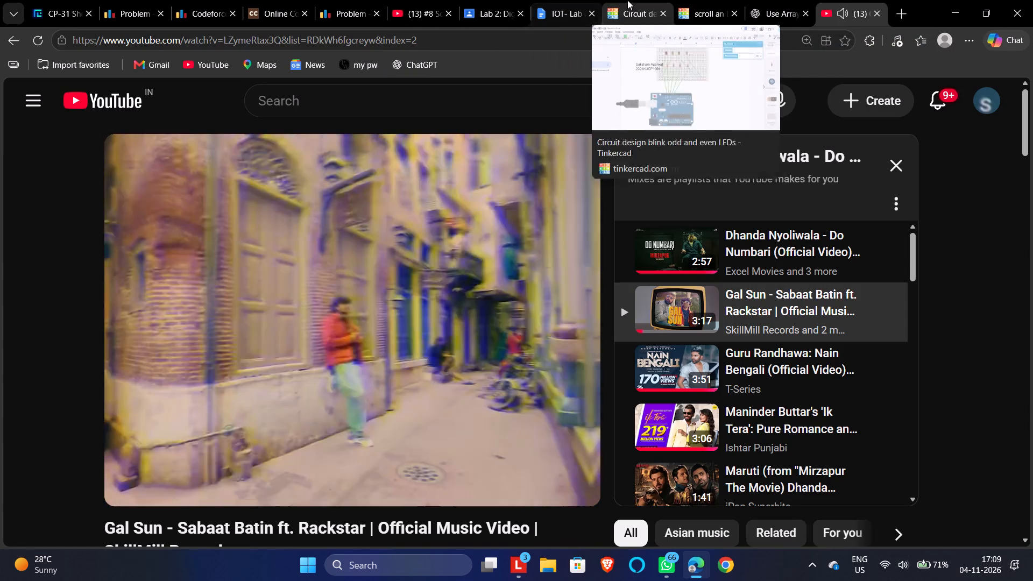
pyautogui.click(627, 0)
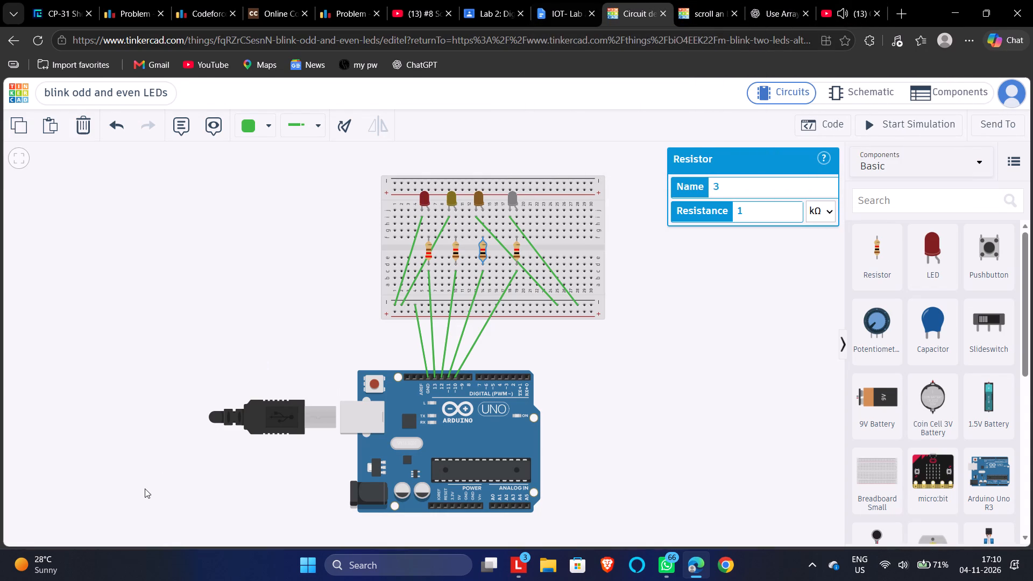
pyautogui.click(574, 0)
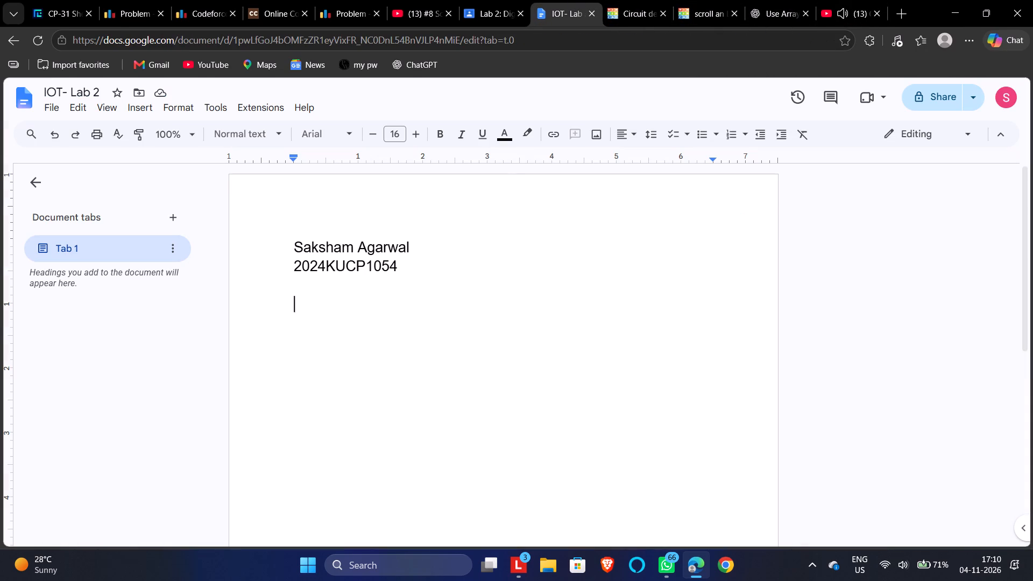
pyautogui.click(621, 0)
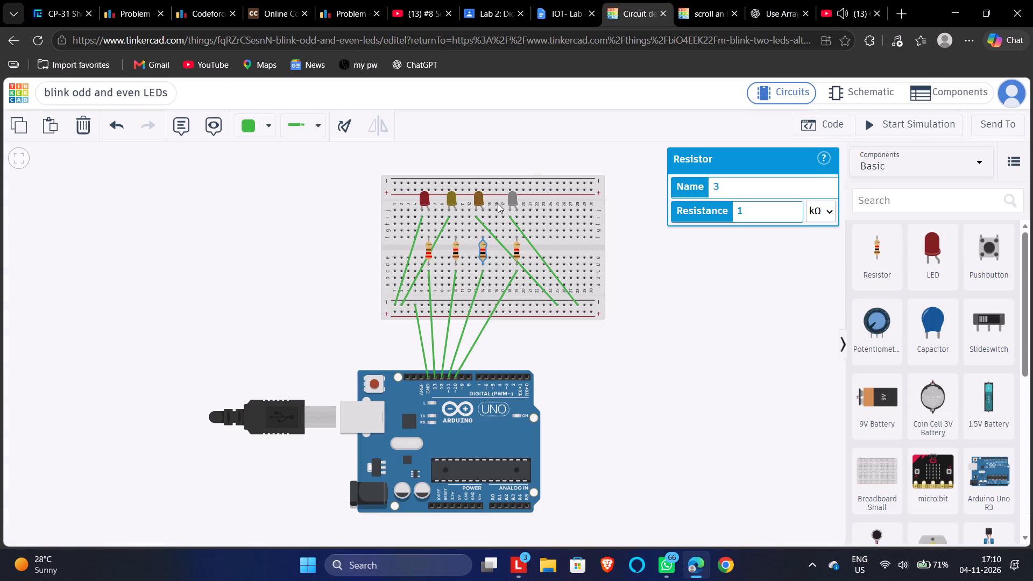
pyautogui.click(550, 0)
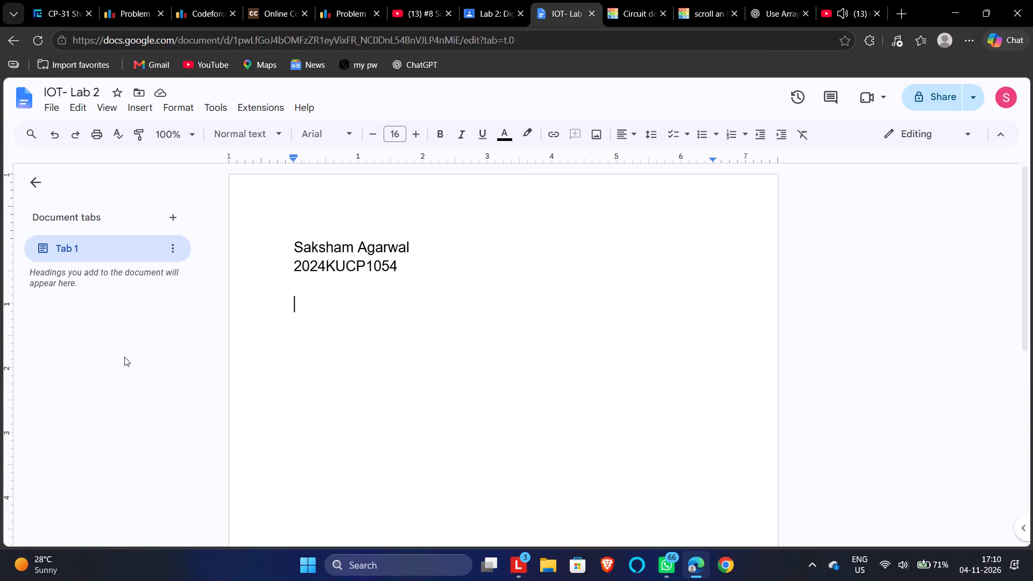
# Go back from the "blink odd and even LEDs" circuit to the Tinkercad dashboard and close the separate "scroll an LED" page.
pyautogui.click(621, 0)
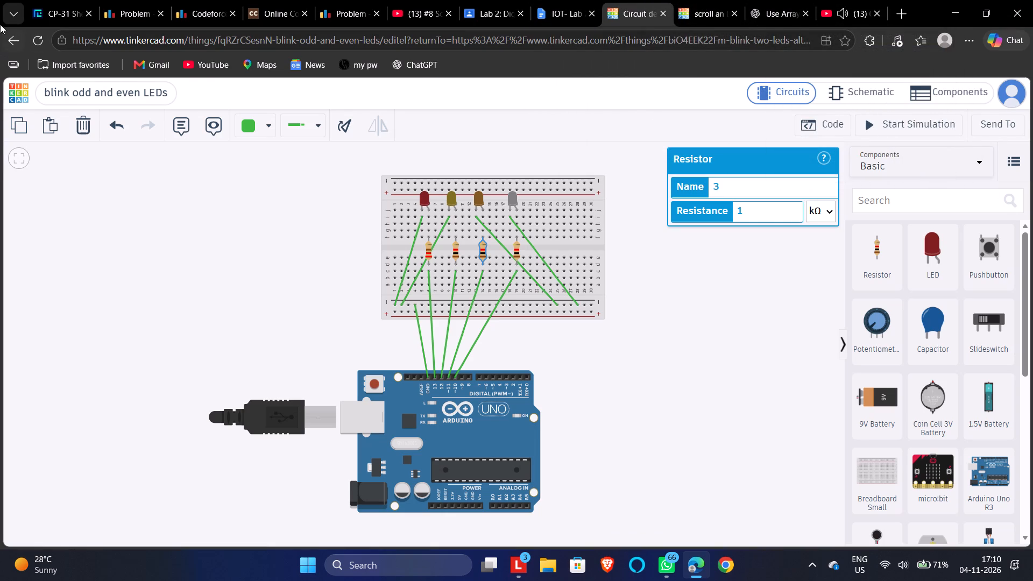
pyautogui.click(9, 41)
pyautogui.click(732, 9)
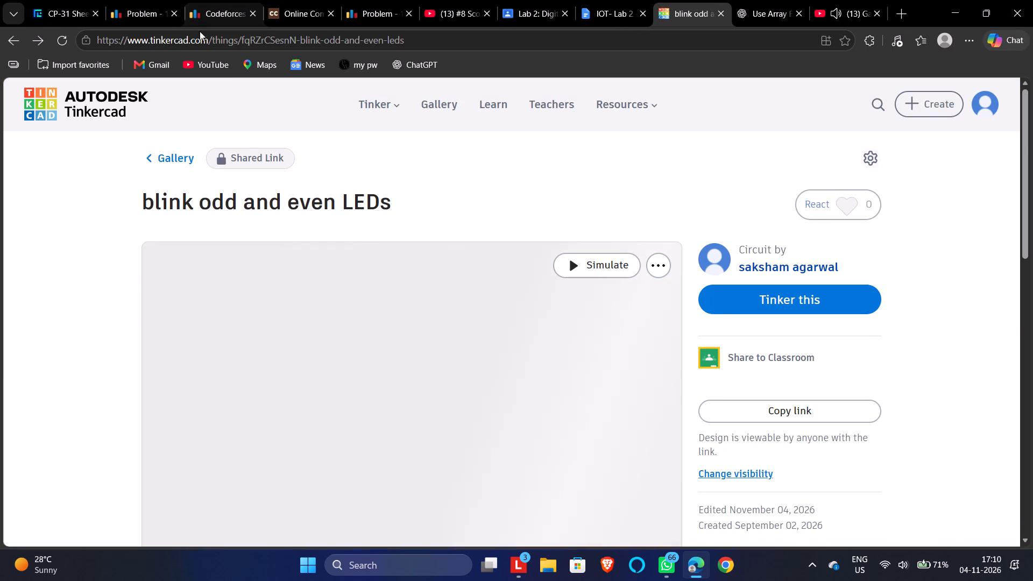
pyautogui.click(17, 41)
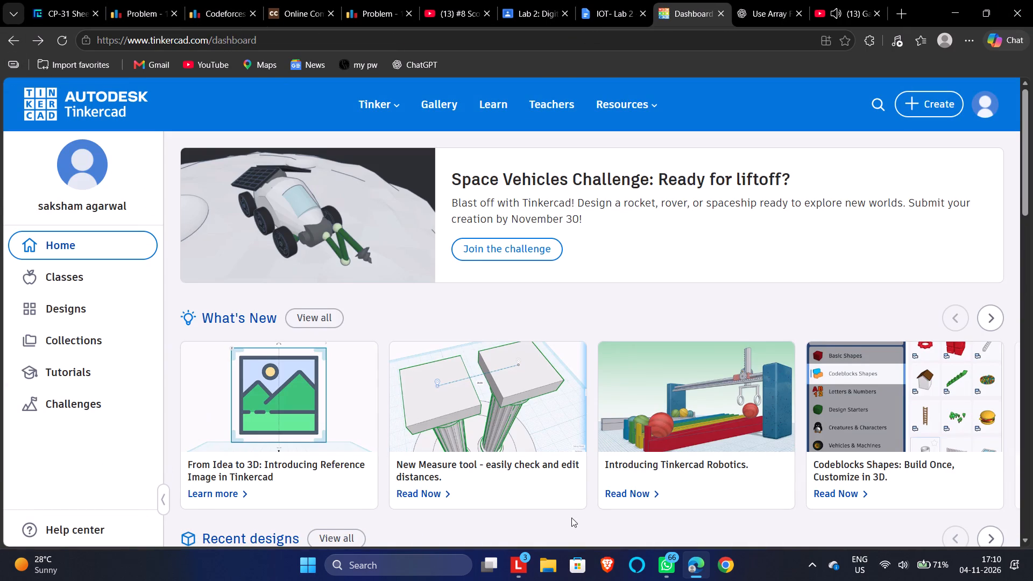
# Browse the recent designs and the full Tinkercad design list for the Lab 2 LED and switch circuits.
pyautogui.scroll(-1, 571, 516)
pyautogui.scroll(-1, 440, 401)
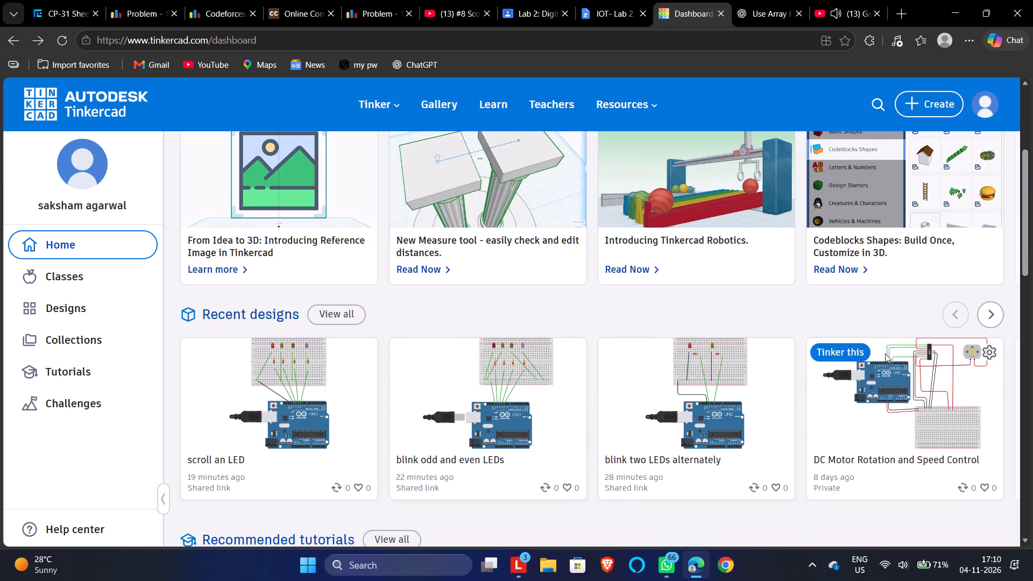
pyautogui.click(985, 318)
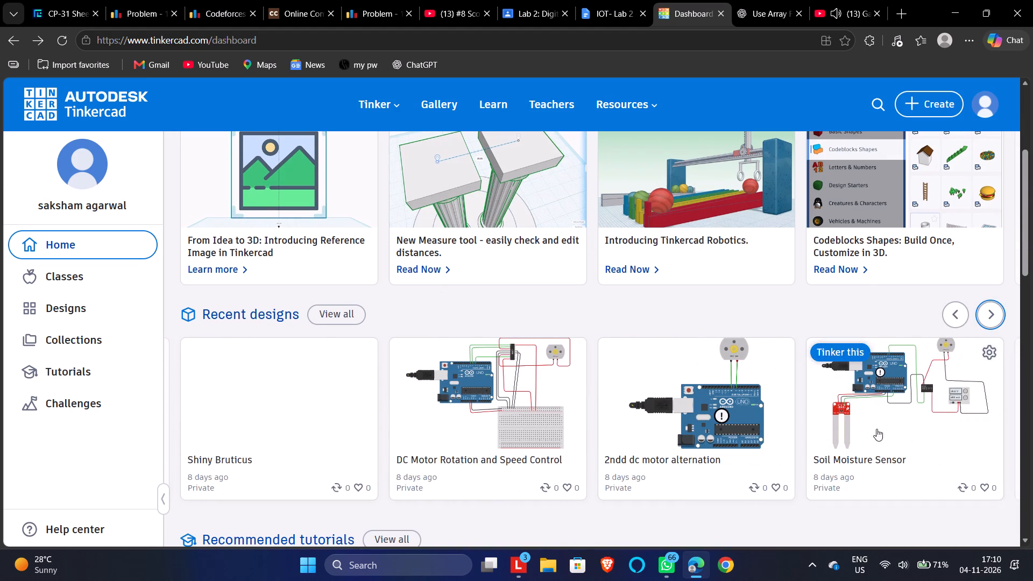
pyautogui.scroll(-2, 679, 394)
pyautogui.scroll(3, 559, 356)
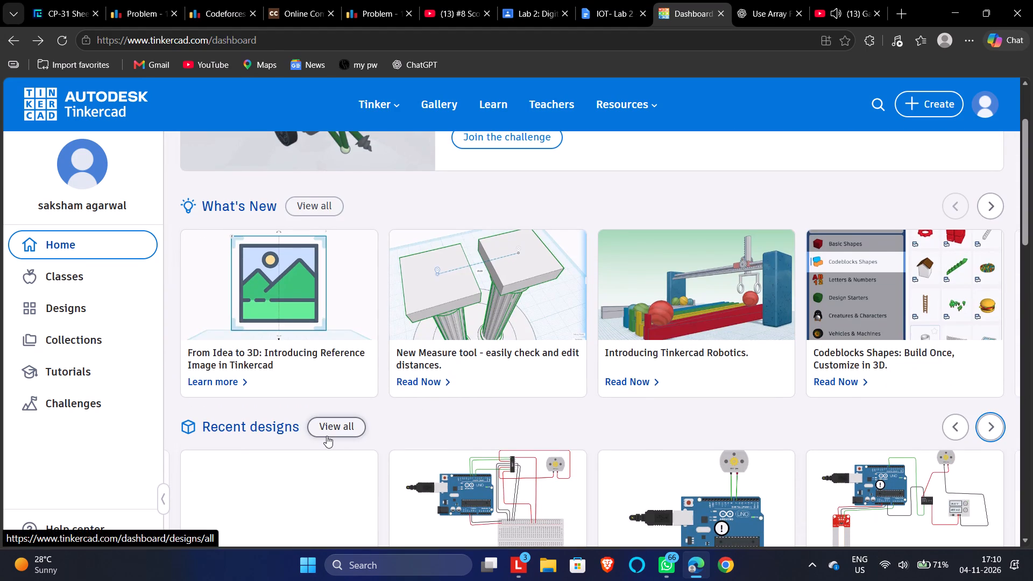
pyautogui.click(327, 436)
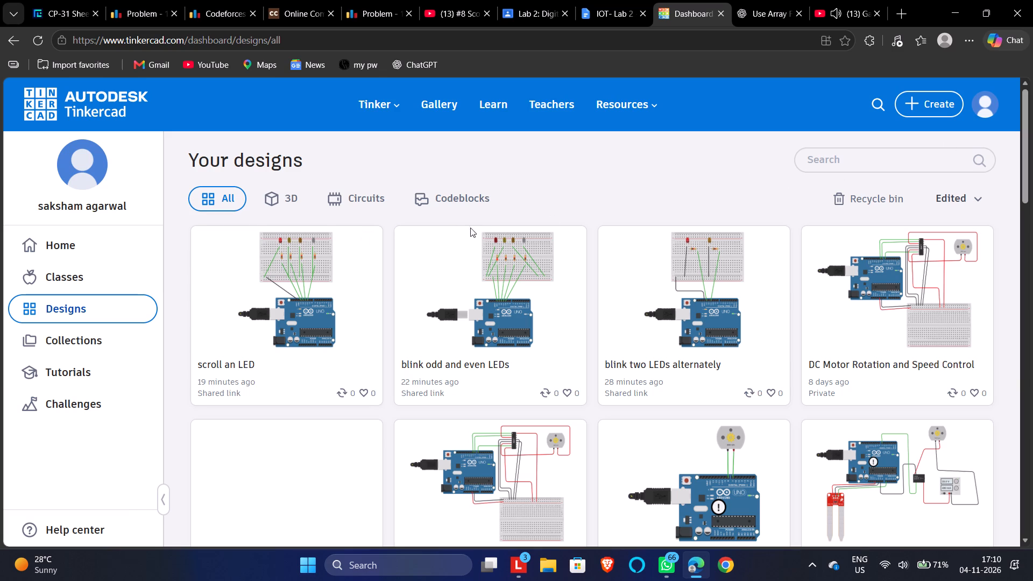
pyautogui.scroll(-2, 556, 344)
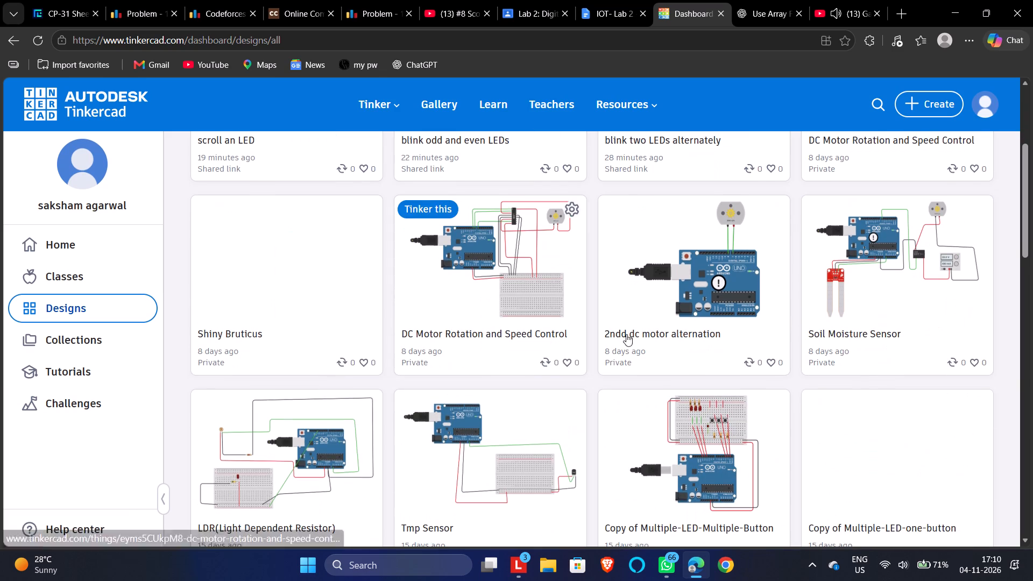
pyautogui.scroll(-2, 656, 331)
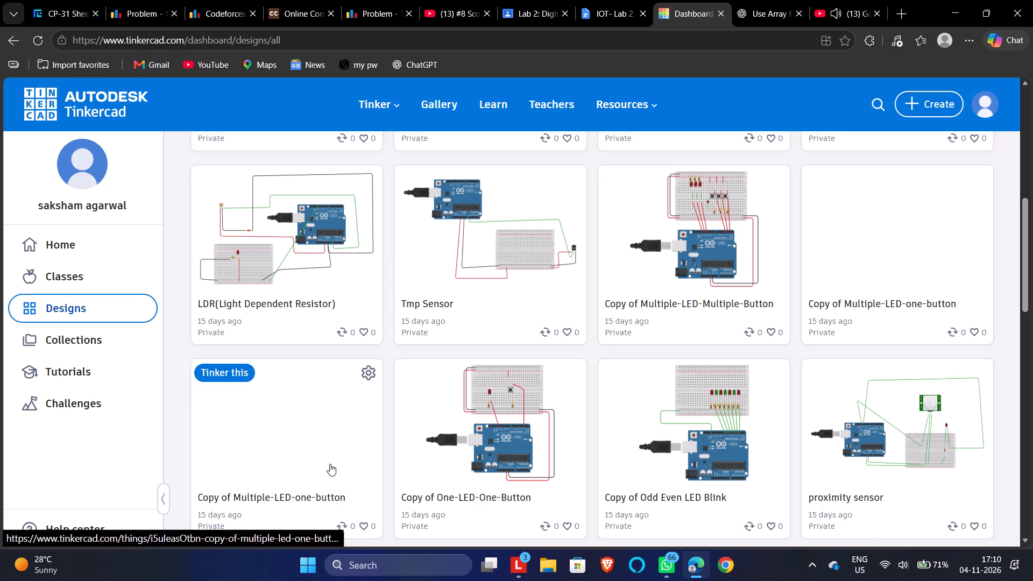
# Check the Lab 2 assignment tasks and move the "IOT- Lab 2" browser tab ahead of the YouTube #8 video tab.
pyautogui.click(605, 0)
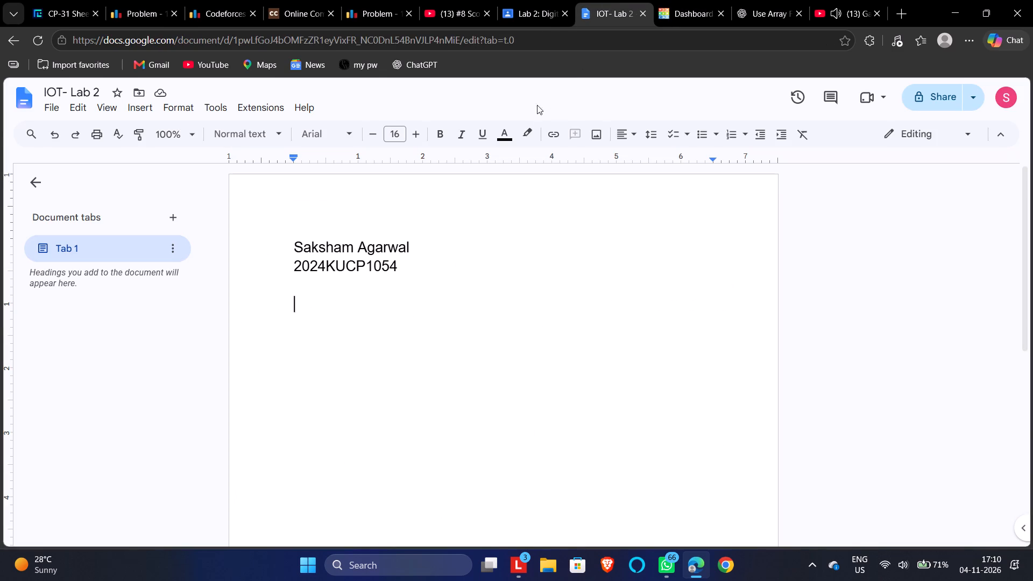
pyautogui.click(529, 0)
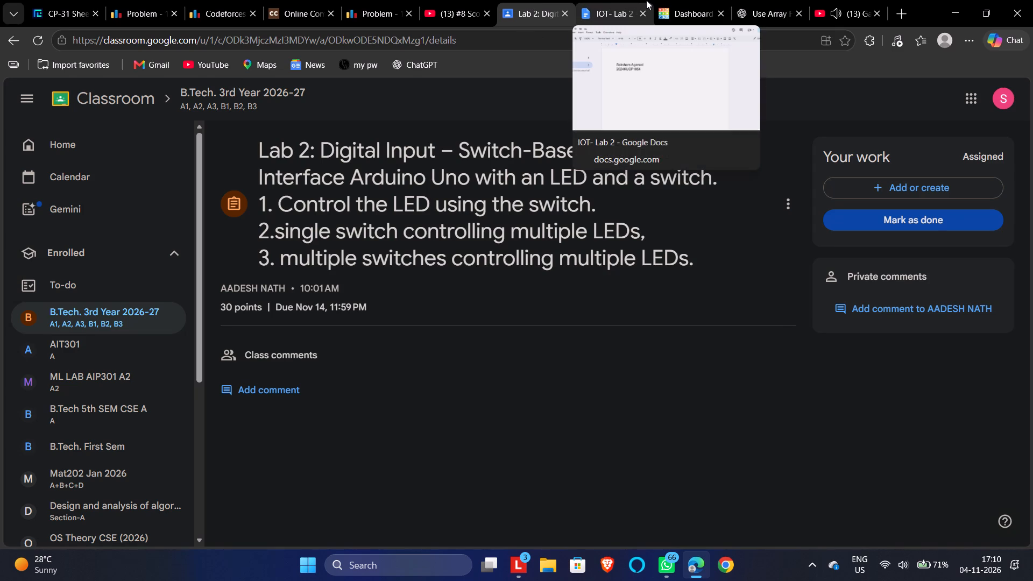
pyautogui.moveTo(615, 0); pyautogui.dragTo(555, 6)
pyautogui.click(620, 0)
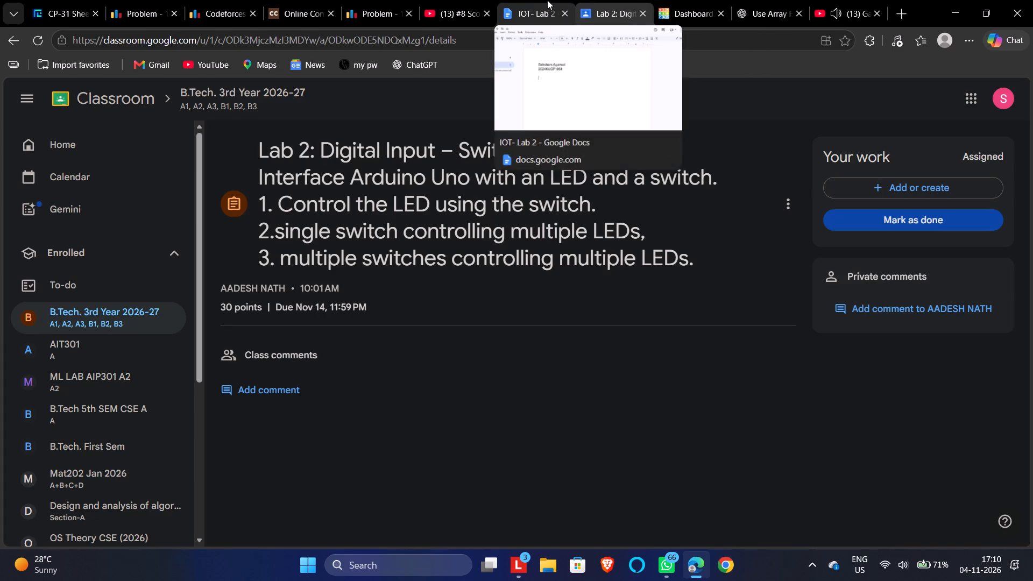
pyautogui.click(547, 0)
pyautogui.click(605, 3)
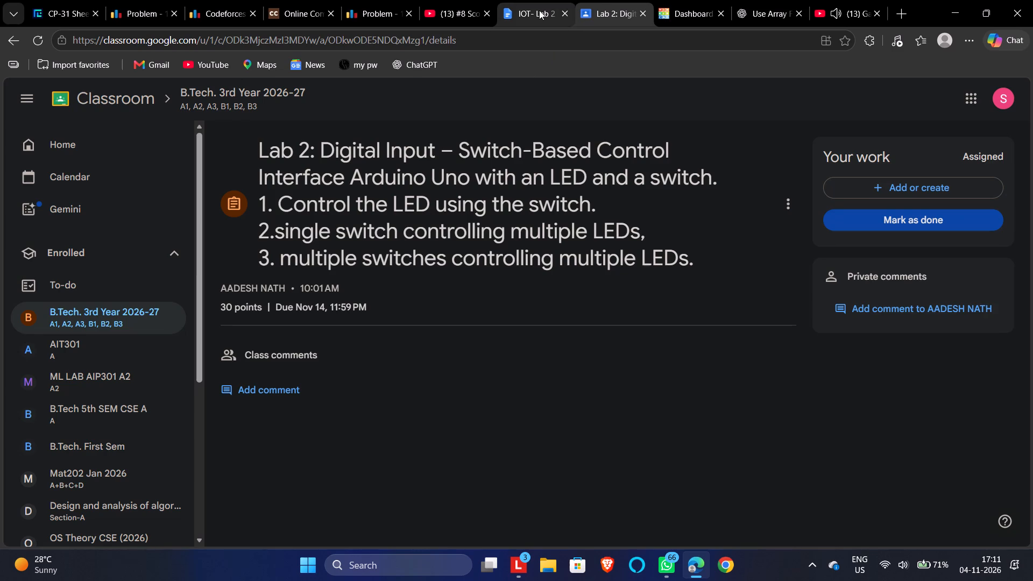
pyautogui.moveTo(537, 9); pyautogui.dragTo(453, 14)
# Open the Tinkercad design "Copy of One-LED-One-Button" in the circuit editor.
pyautogui.click(665, 0)
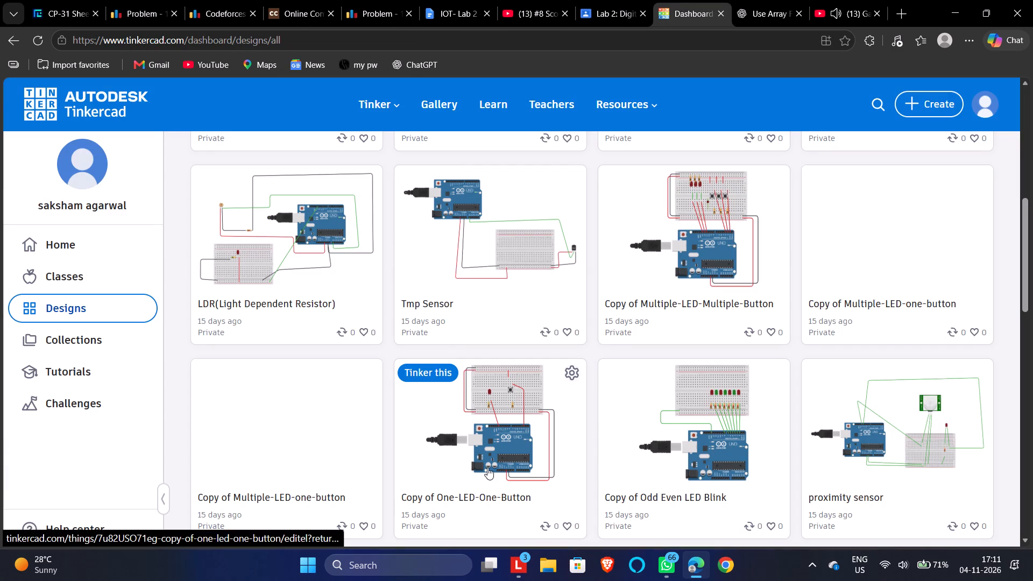
pyautogui.click(489, 453)
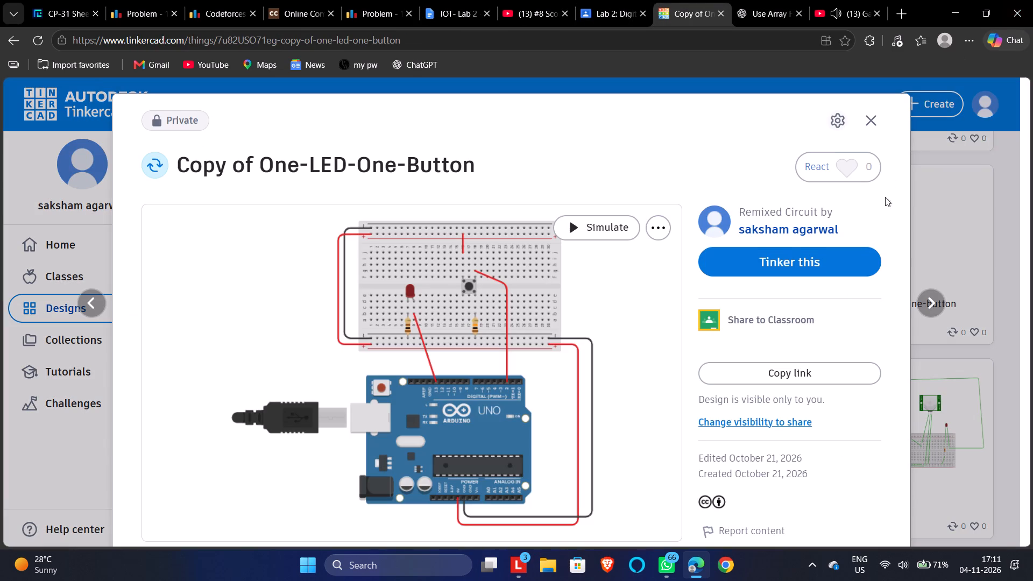
pyautogui.click(776, 259)
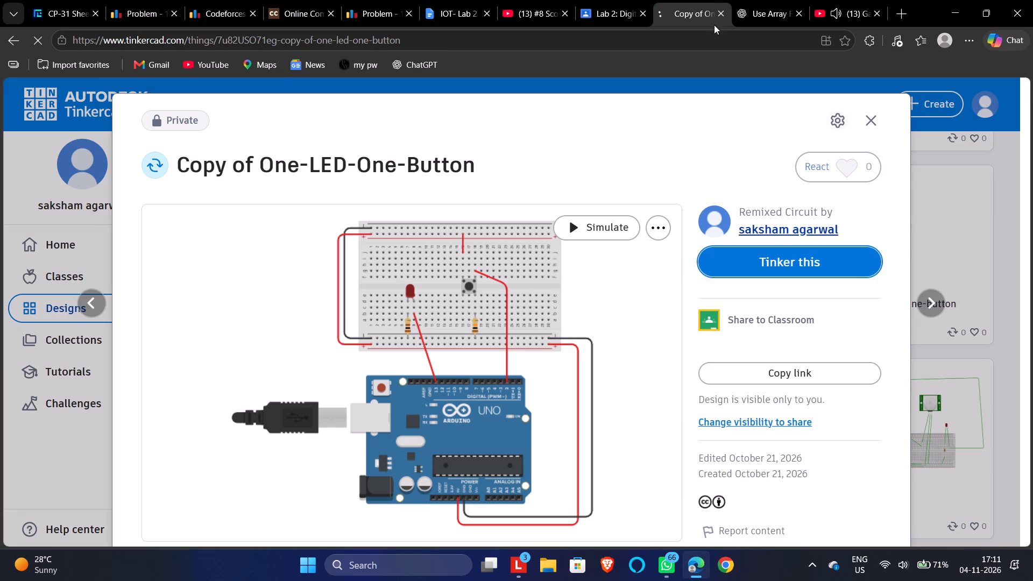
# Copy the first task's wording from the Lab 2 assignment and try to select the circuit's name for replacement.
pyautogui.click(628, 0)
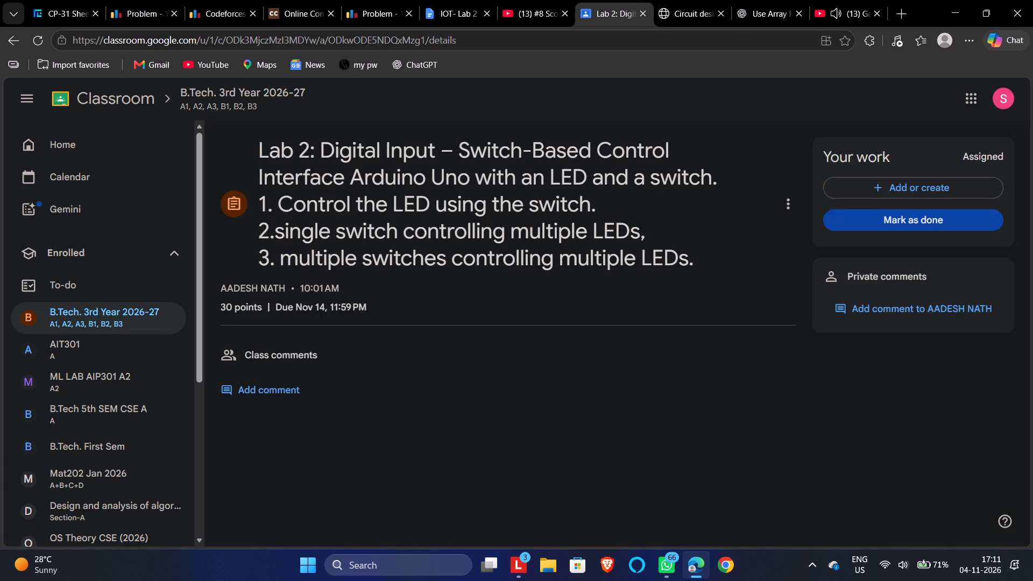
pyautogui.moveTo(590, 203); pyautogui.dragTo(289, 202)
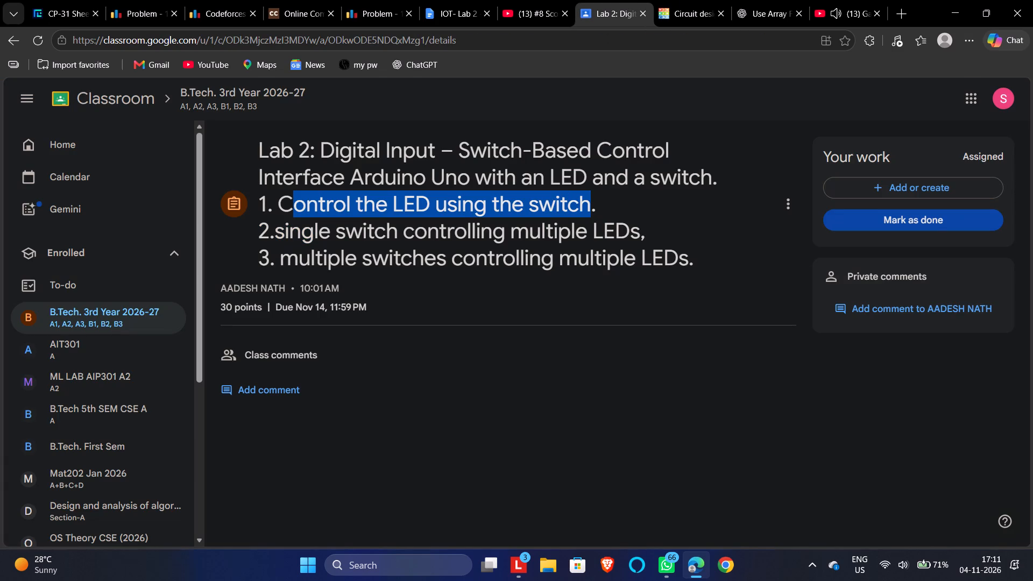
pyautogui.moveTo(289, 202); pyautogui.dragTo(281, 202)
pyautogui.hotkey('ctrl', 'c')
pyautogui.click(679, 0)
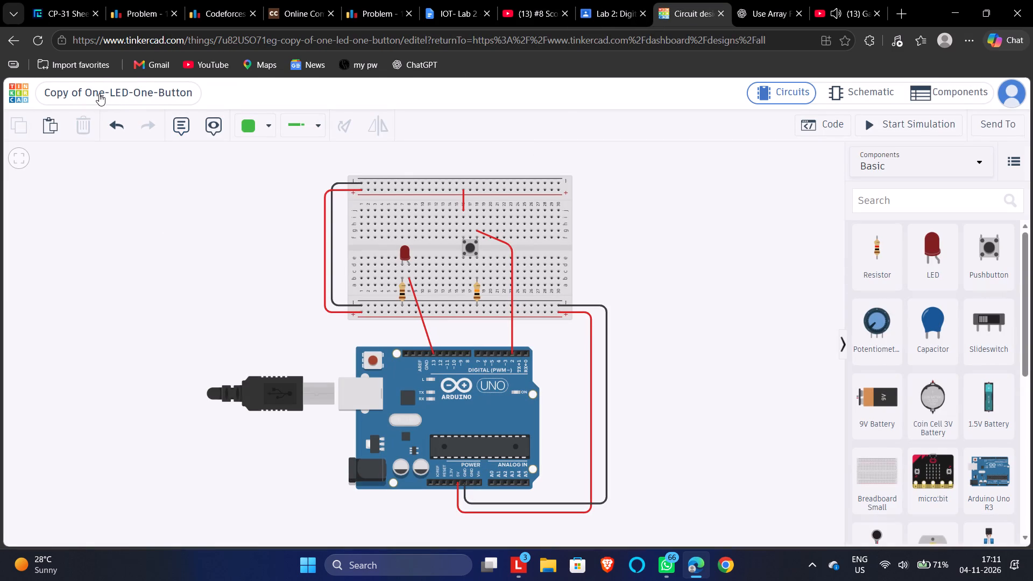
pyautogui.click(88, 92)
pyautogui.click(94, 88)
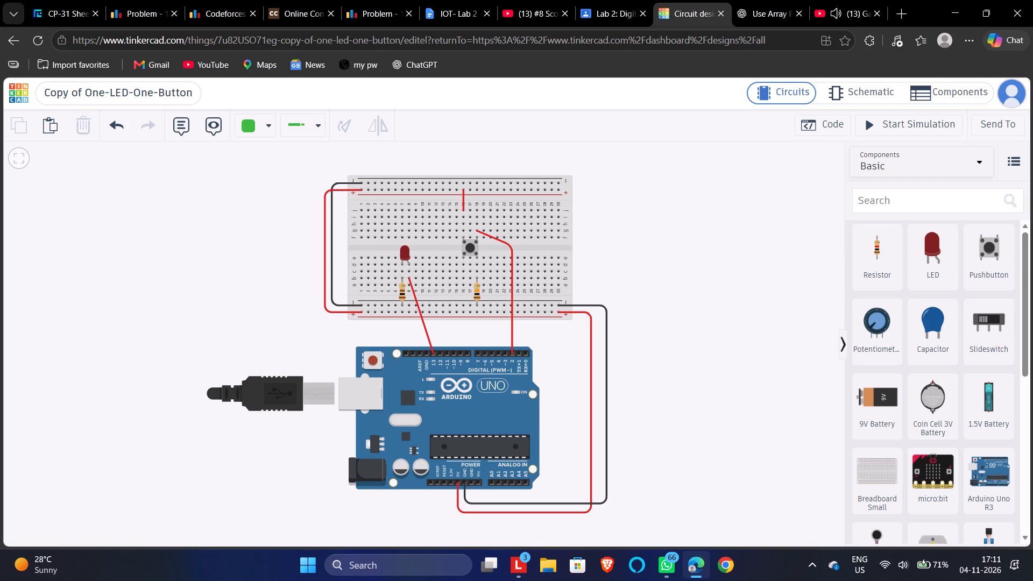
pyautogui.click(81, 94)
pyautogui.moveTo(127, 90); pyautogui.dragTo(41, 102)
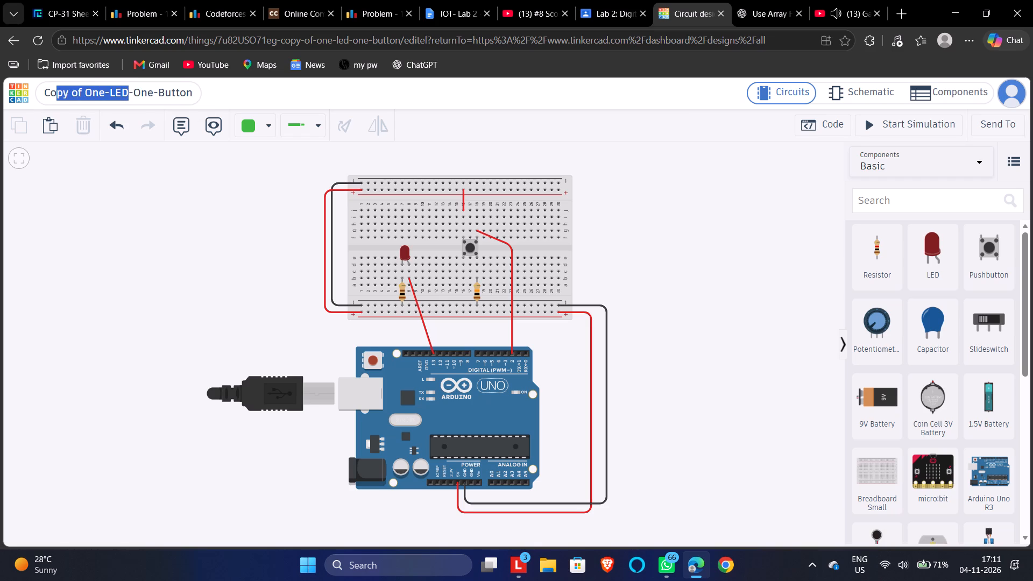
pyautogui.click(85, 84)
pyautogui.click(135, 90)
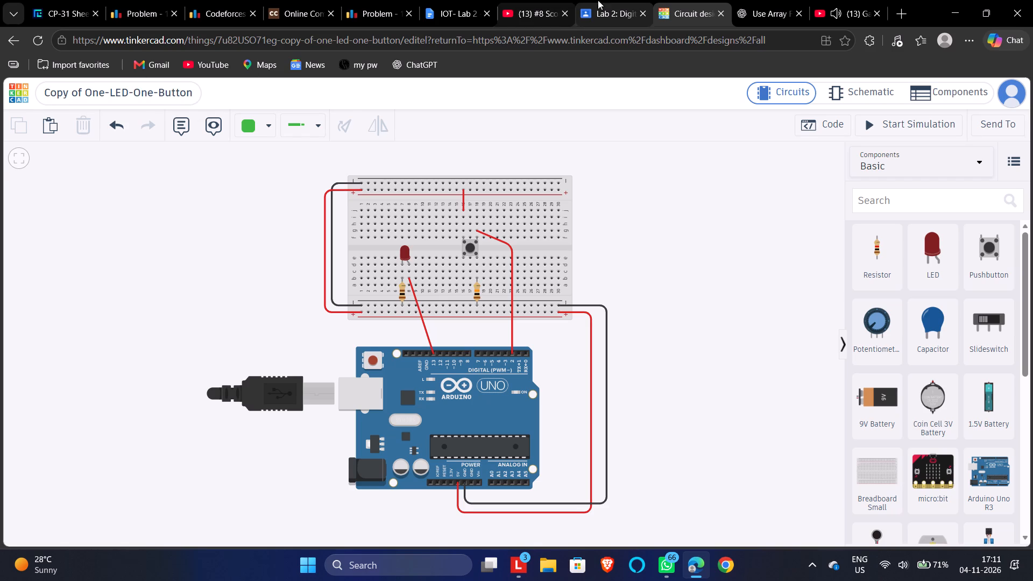
# Copy "Control the LED using the switch" from the Lab 2 assignment and replace the circuit's name with it.
pyautogui.click(604, 0)
pyautogui.click(377, 207)
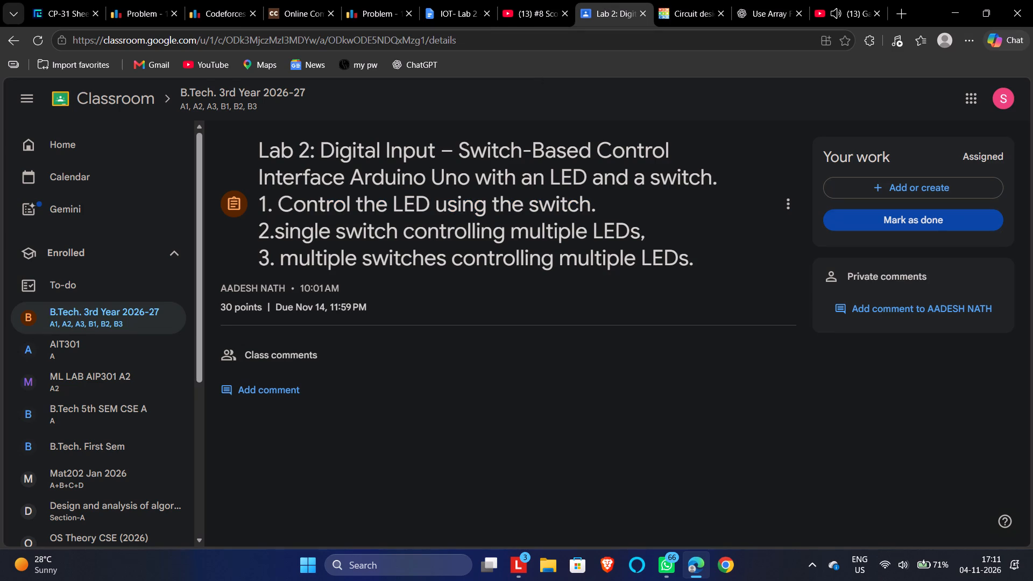
pyautogui.moveTo(280, 202); pyautogui.dragTo(589, 203)
pyautogui.hotkey('ctrl', 'c')
pyautogui.click(699, 0)
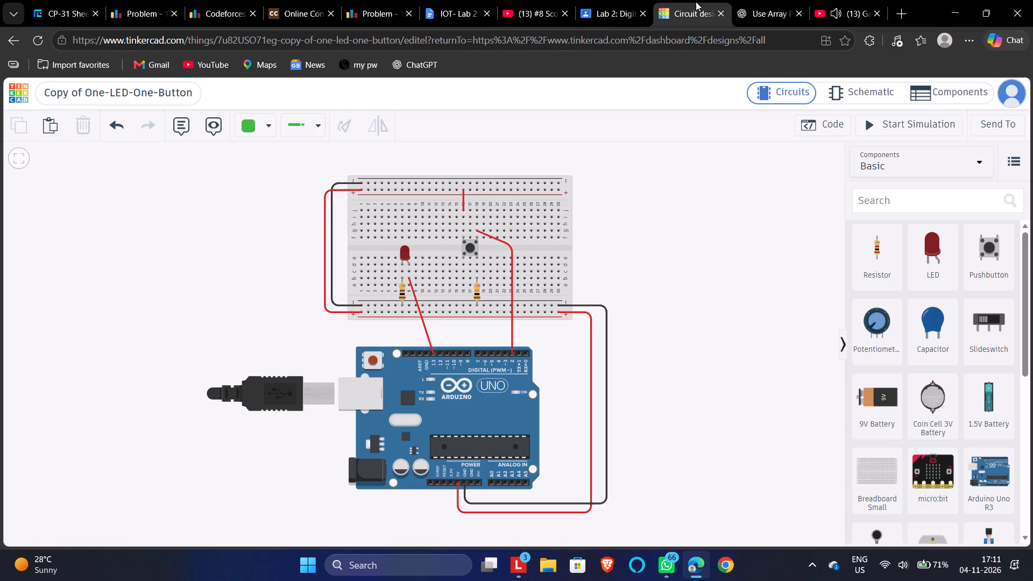
pyautogui.click(176, 92)
pyautogui.hotkey('ctrl', 'a')
pyautogui.press(']')
pyautogui.press('BackSpace')
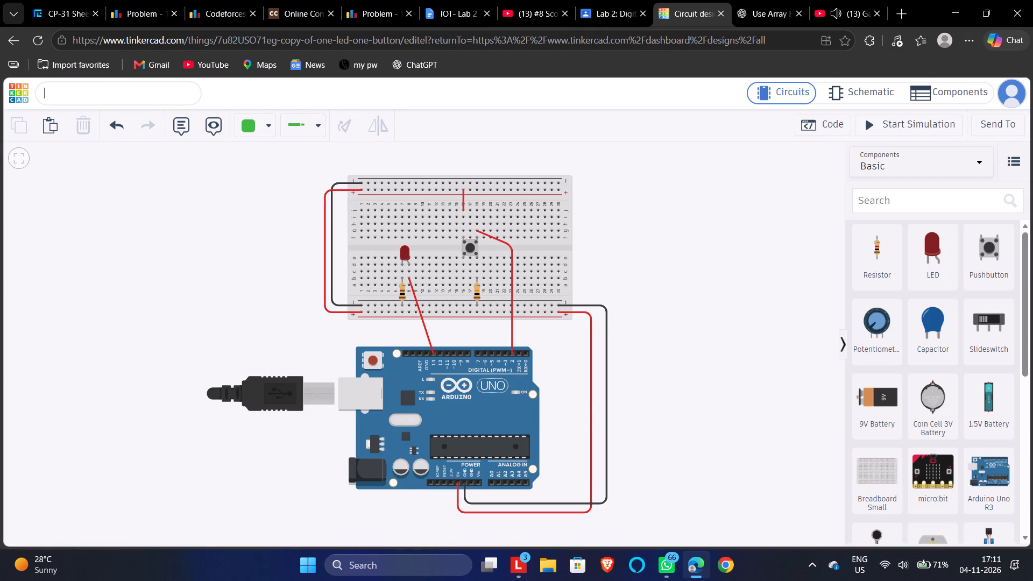
pyautogui.press('BackSpace')
pyautogui.hotkey('ctrl', 'v')
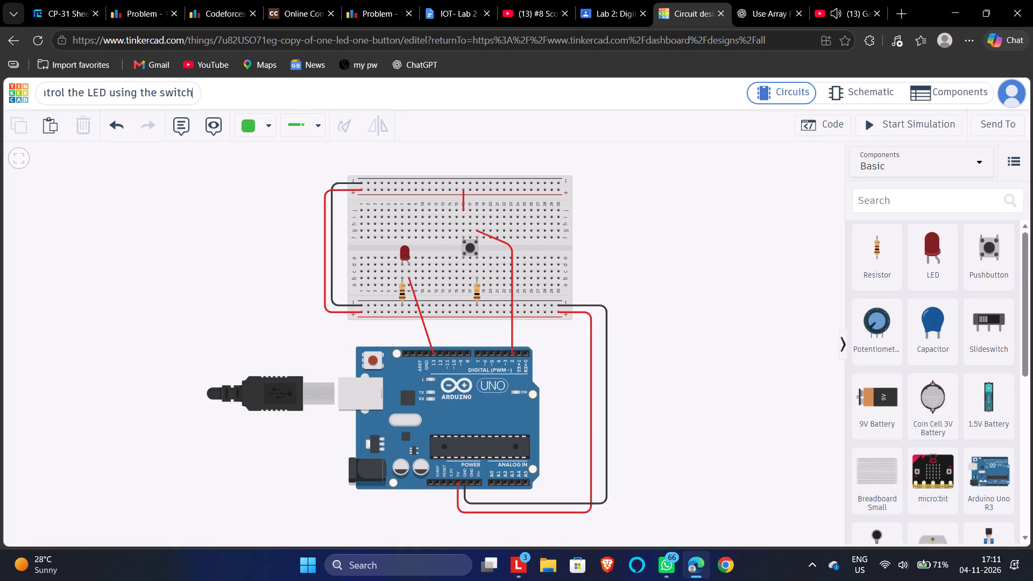
# Reword the circuit's name to "Control one LED using switch".
pyautogui.click(84, 93)
pyautogui.click(159, 93)
pyautogui.press('BackSpace')
pyautogui.press('BackSpace')
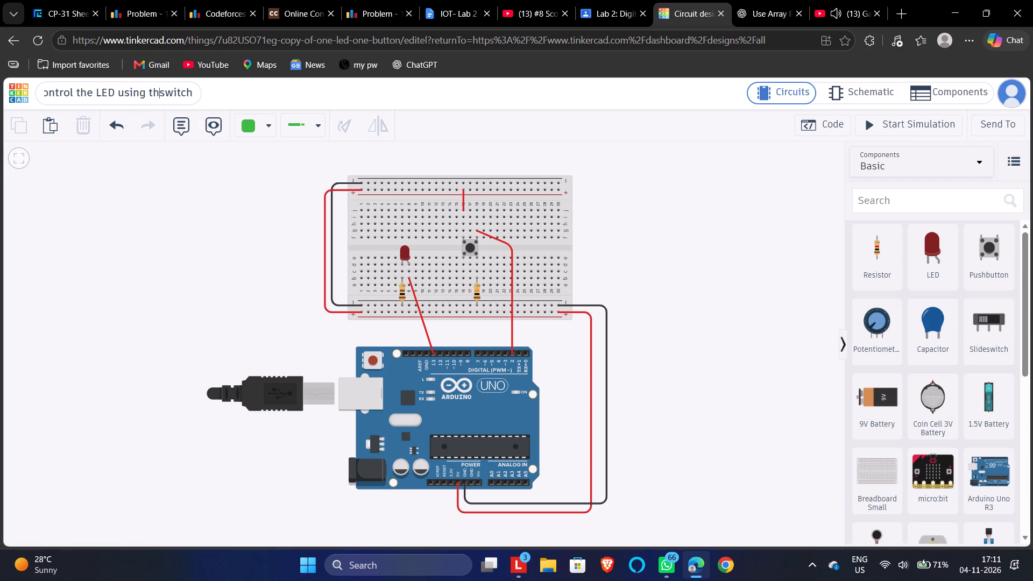
pyautogui.press('BackSpace')
pyautogui.press('BackSpace')
pyautogui.click(98, 93)
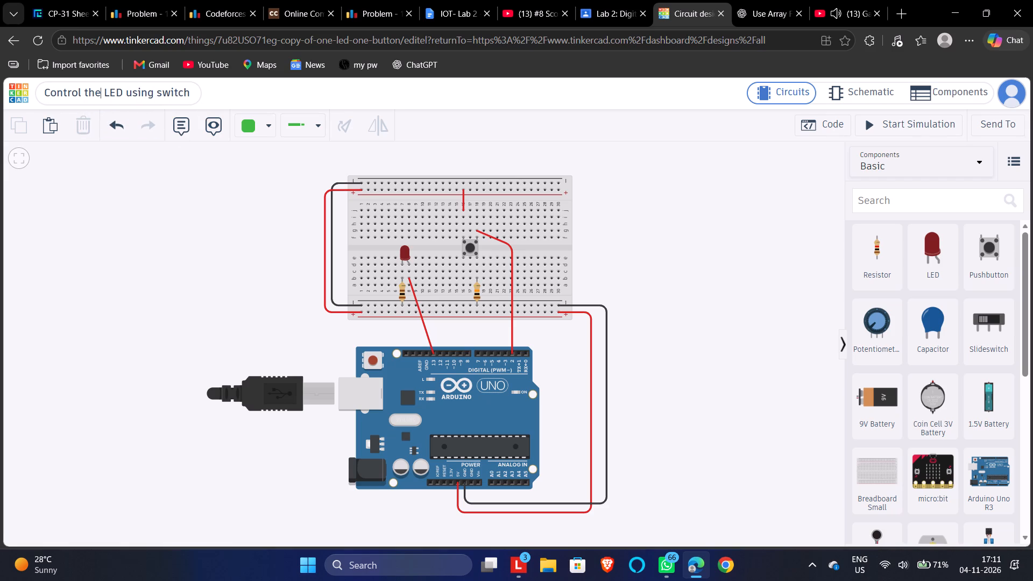
pyautogui.press('BackSpace')
pyautogui.press('BackSpace')
pyautogui.press('BackSpace')
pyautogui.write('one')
pyautogui.click(161, 291)
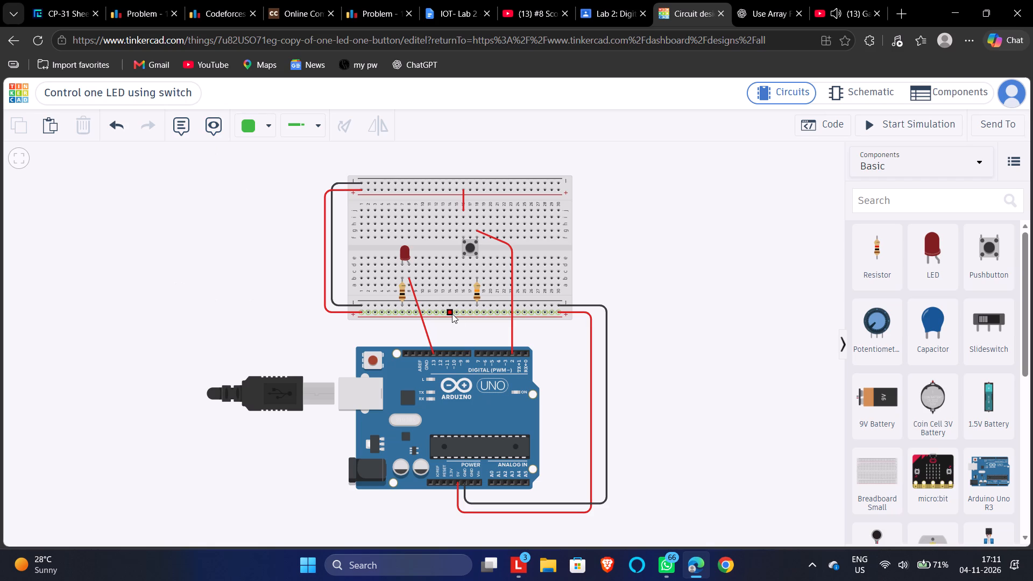
# Delete the black wire linking the breadboard's negative rails and the short red wire from the upper positive rail to the pushbutton's column.
pyautogui.click(469, 249)
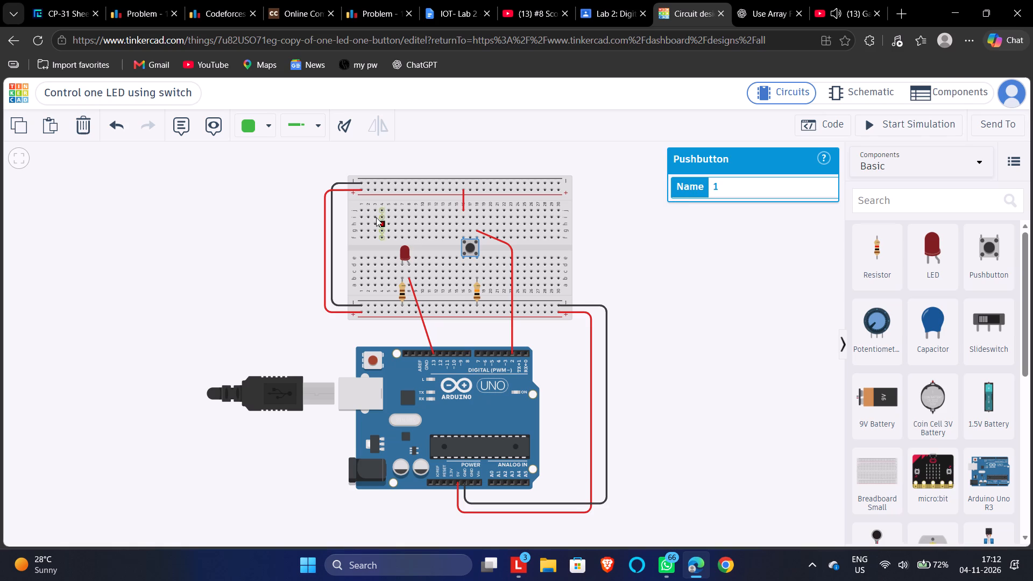
pyautogui.click(357, 184)
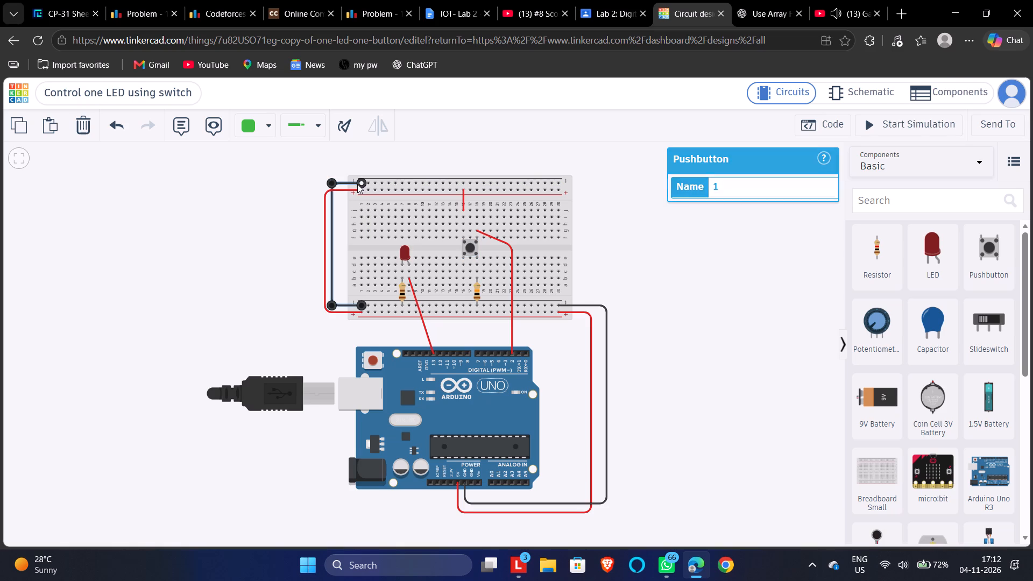
pyautogui.click(90, 121)
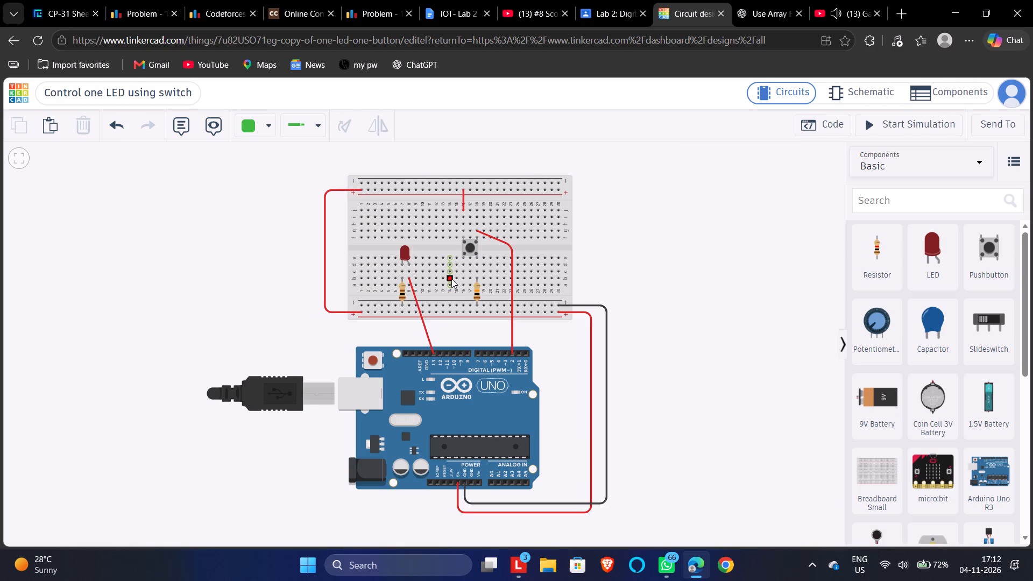
pyautogui.click(464, 206)
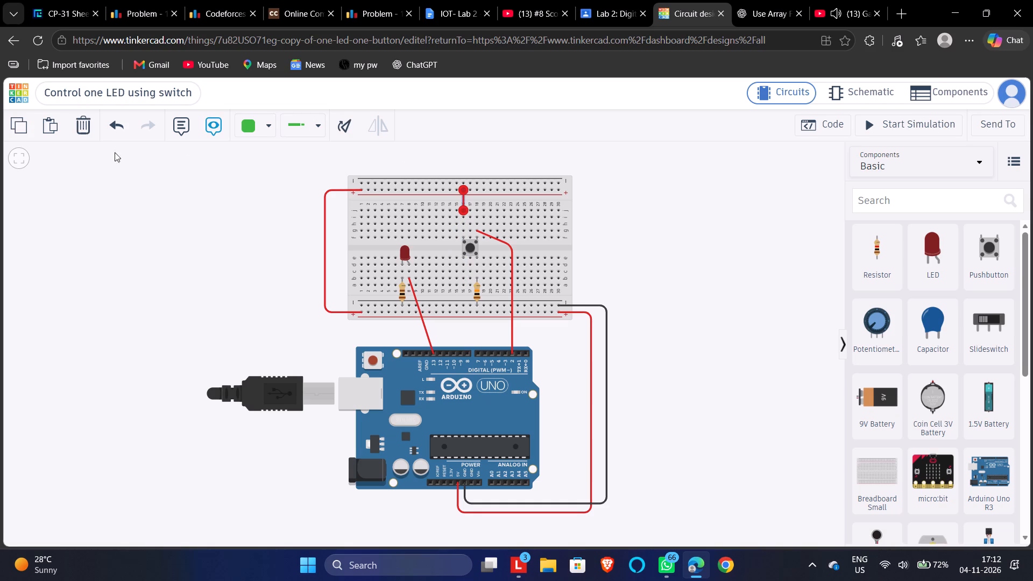
pyautogui.click(88, 124)
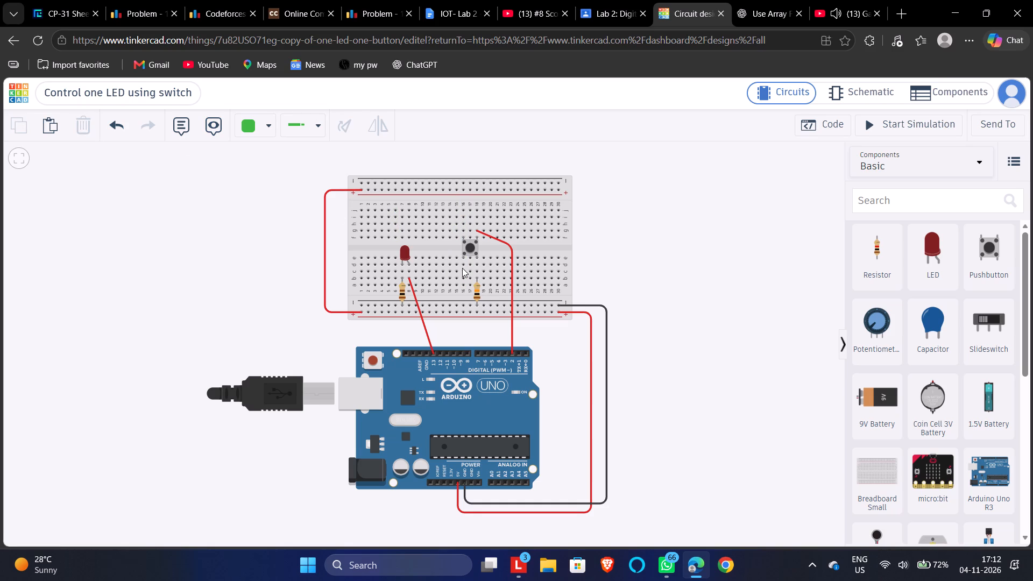
# Add a red wire from the pushbutton's column in the breadboard's lower half to the lower positive rail.
pyautogui.moveTo(462, 270); pyautogui.dragTo(461, 310)
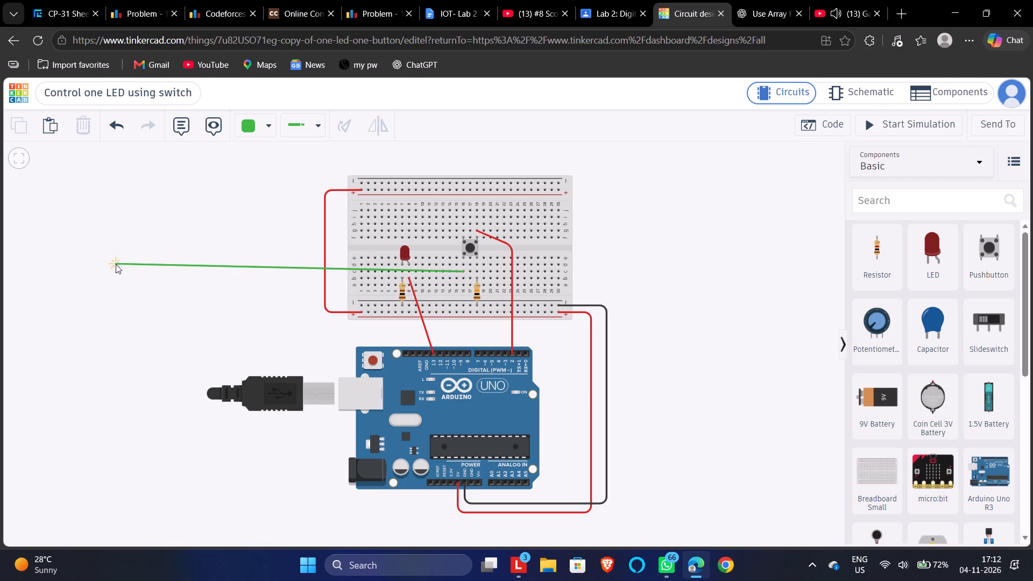
pyautogui.hotkey('ctrl', 'z')
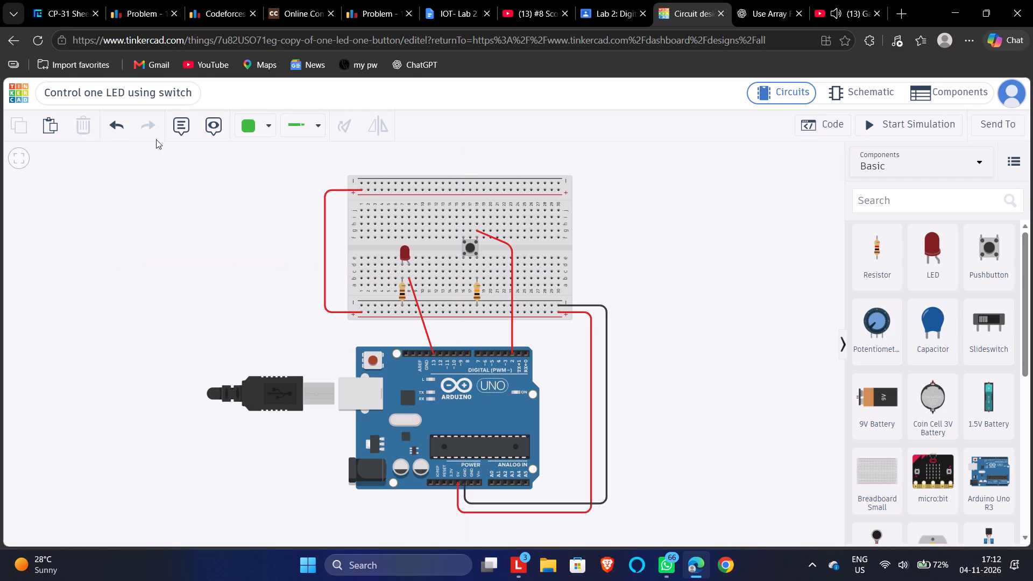
pyautogui.click(258, 129)
pyautogui.click(287, 193)
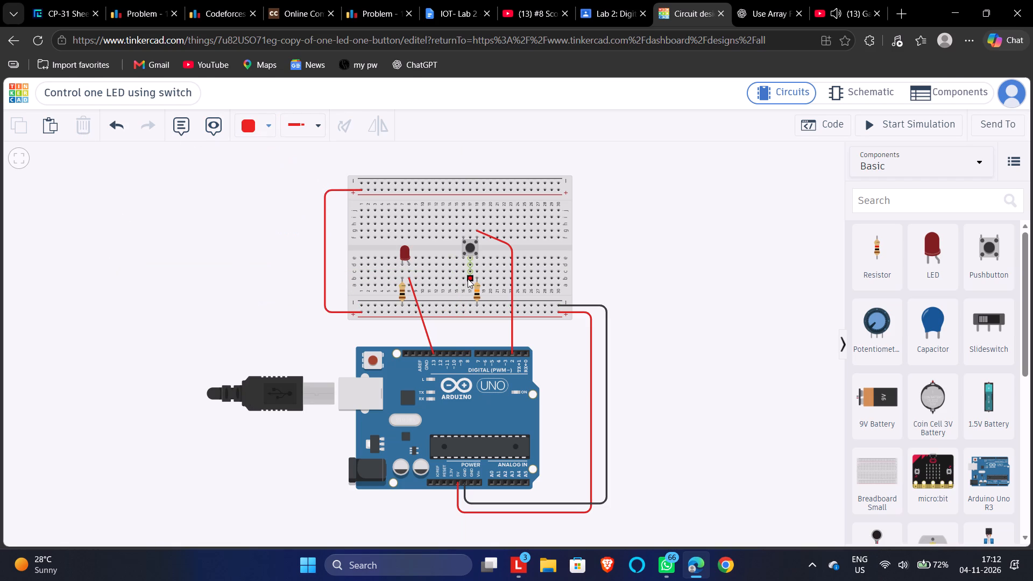
pyautogui.moveTo(464, 280); pyautogui.dragTo(462, 311)
pyautogui.click(462, 311)
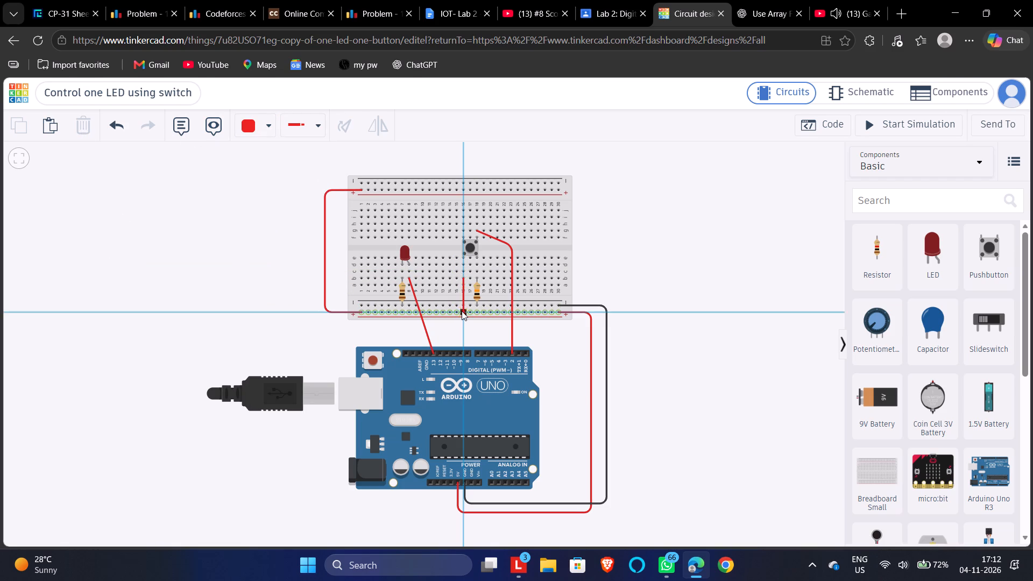
pyautogui.click(709, 173)
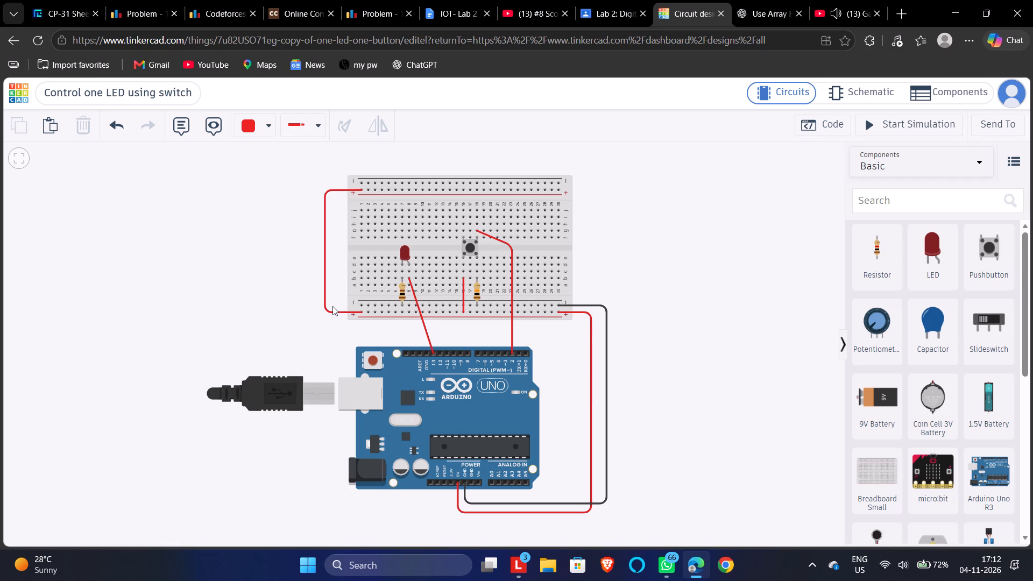
# Delete the red wire linking the breadboard's upper and lower positive rails.
pyautogui.click(326, 305)
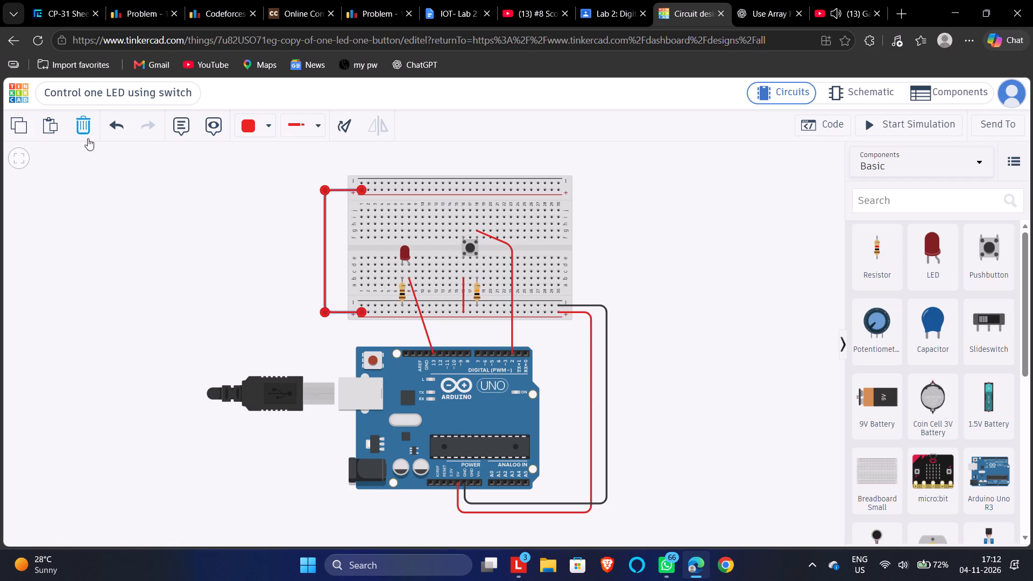
pyautogui.click(87, 128)
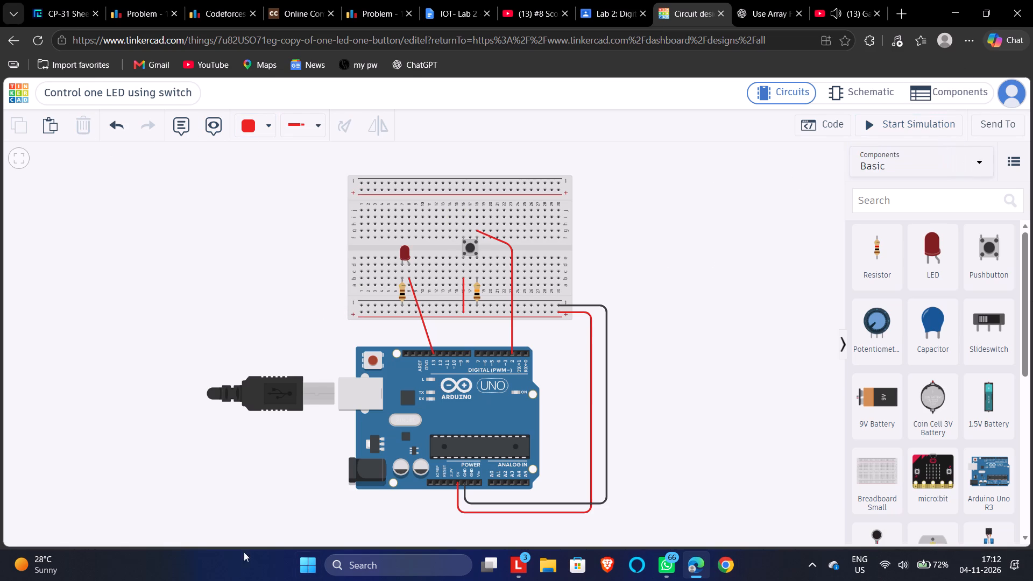
# Show the Arduino code alongside the full circuit.
pyautogui.click(831, 123)
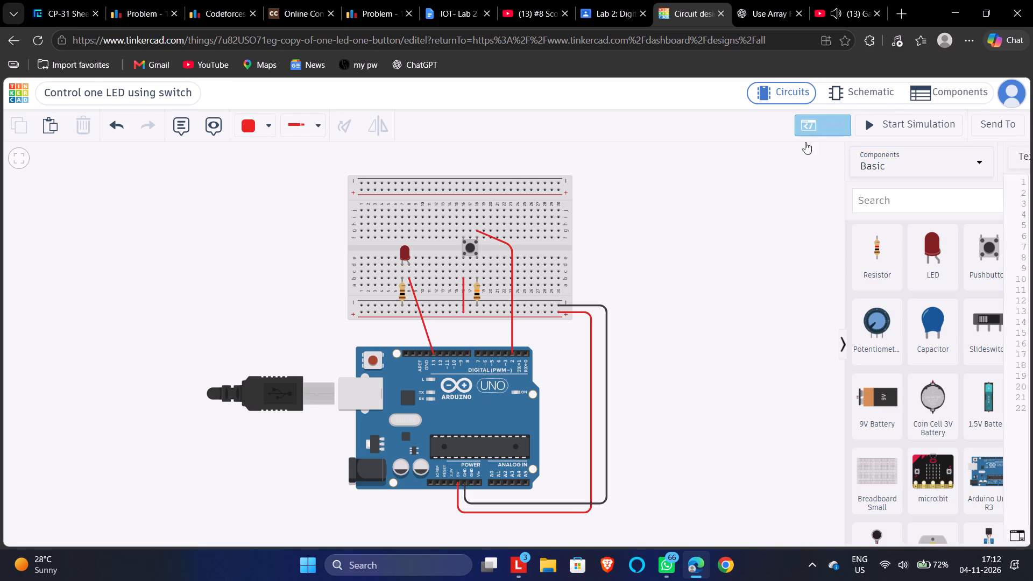
pyautogui.moveTo(201, 234); pyautogui.dragTo(91, 221)
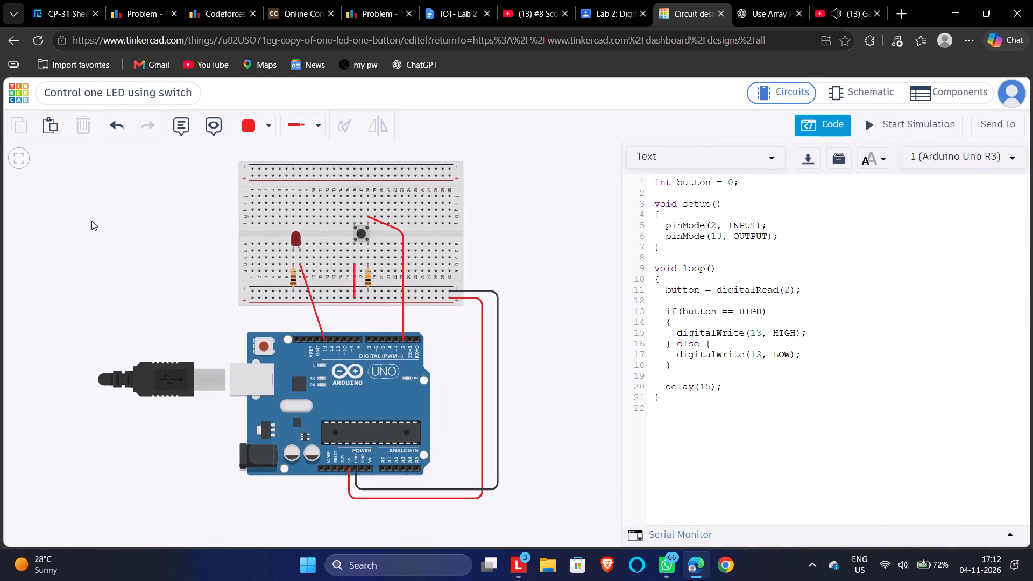
pyautogui.moveTo(91, 221); pyautogui.dragTo(95, 221)
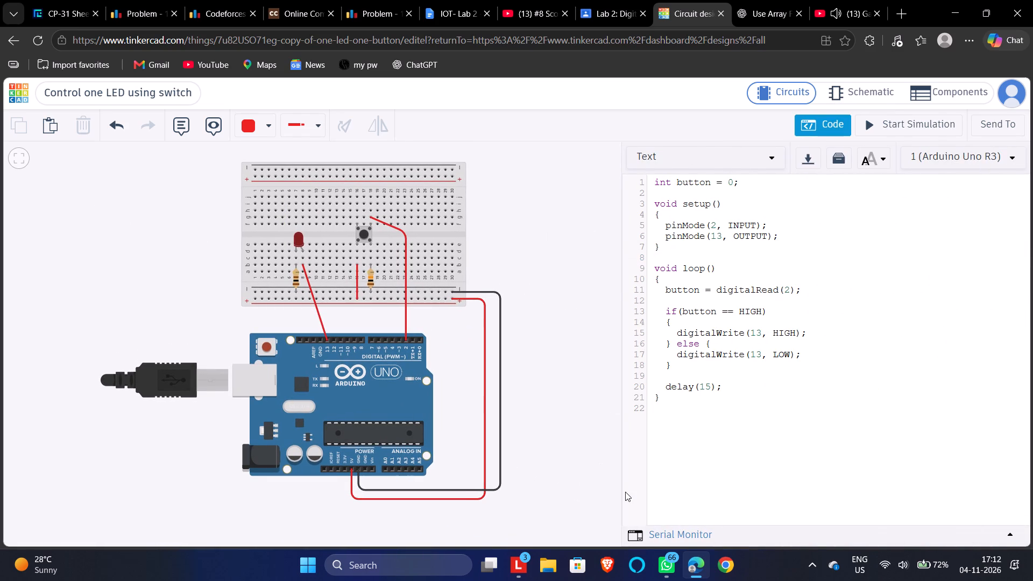
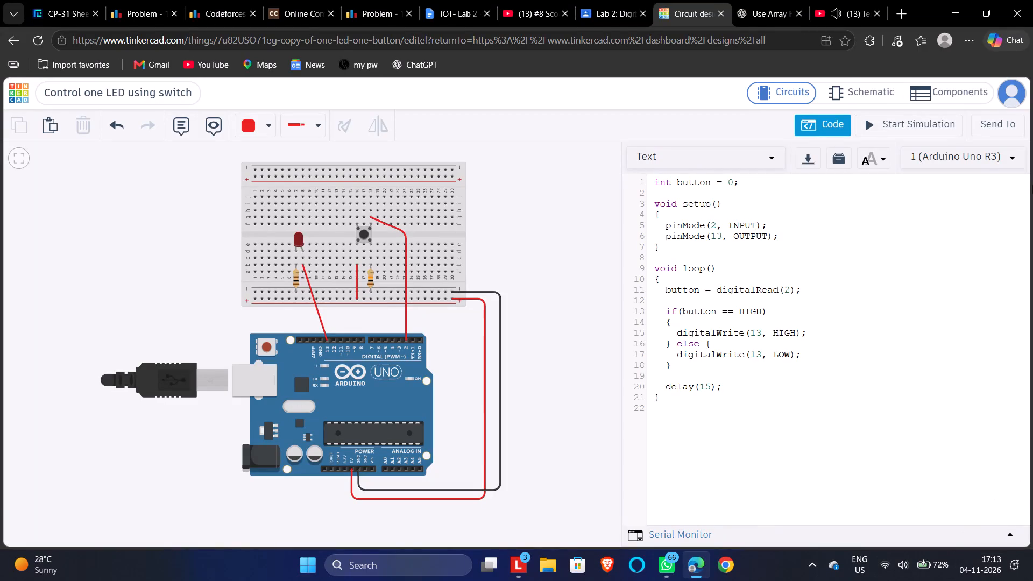
# Simulate the one-LED circuit, operate the pushbutton several times to test the LED, and stop the simulation.
pyautogui.click(915, 129)
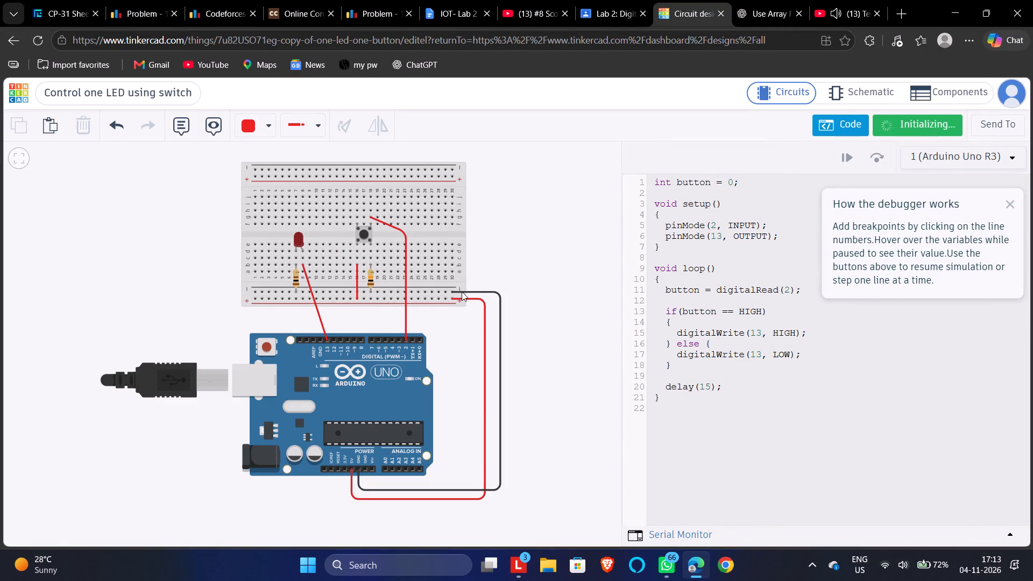
pyautogui.click(364, 233)
pyautogui.click(364, 233)
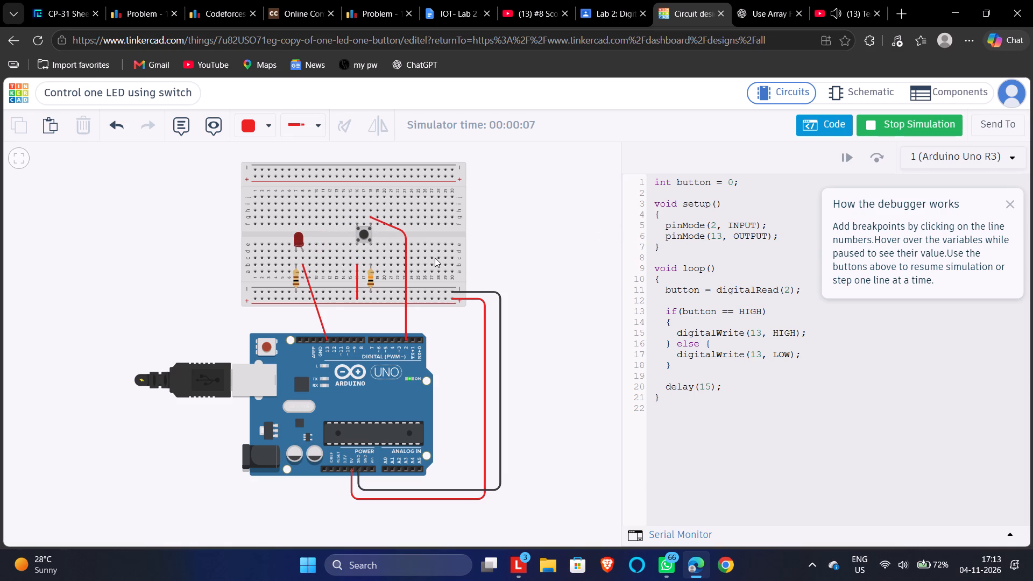
pyautogui.click(367, 233)
pyautogui.click(365, 233)
pyautogui.moveTo(365, 233); pyautogui.dragTo(370, 235)
pyautogui.click(366, 235)
pyautogui.click(889, 118)
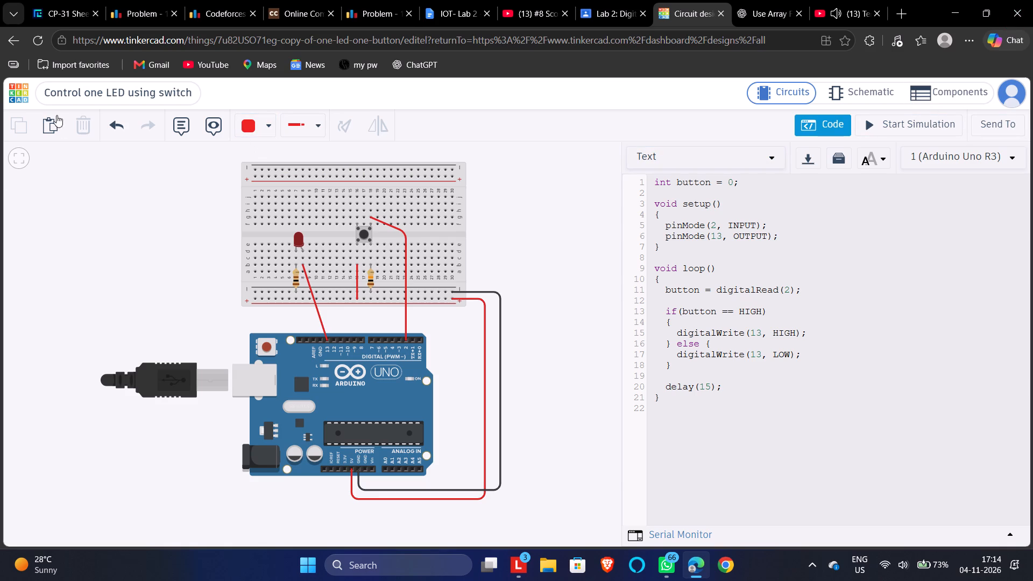
# Set the privacy of the "Control one LED using switch" design to Share link and save the design properties.
pyautogui.click(16, 37)
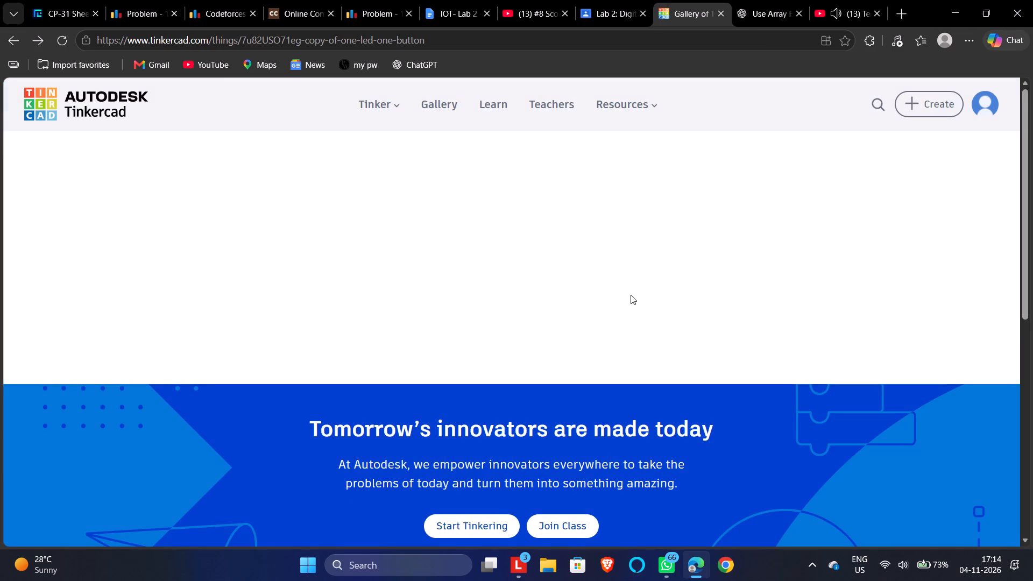
pyautogui.click(761, 417)
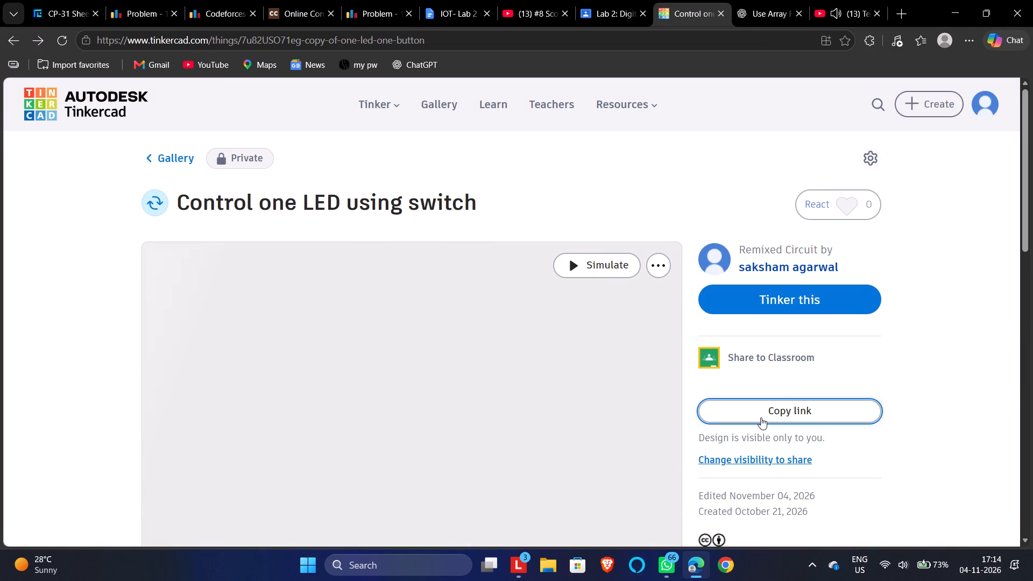
pyautogui.click(742, 460)
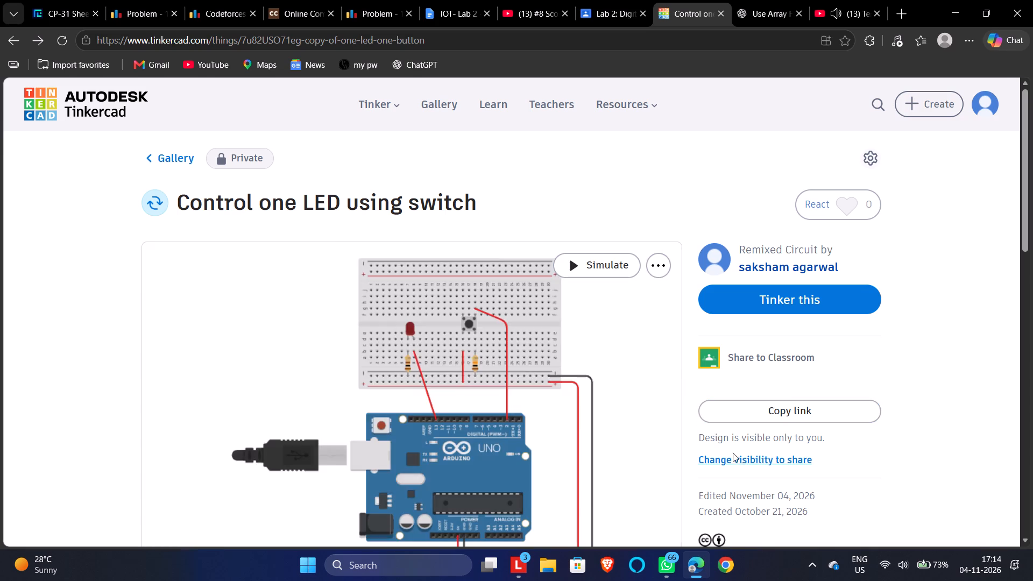
pyautogui.scroll(-6, 414, 336)
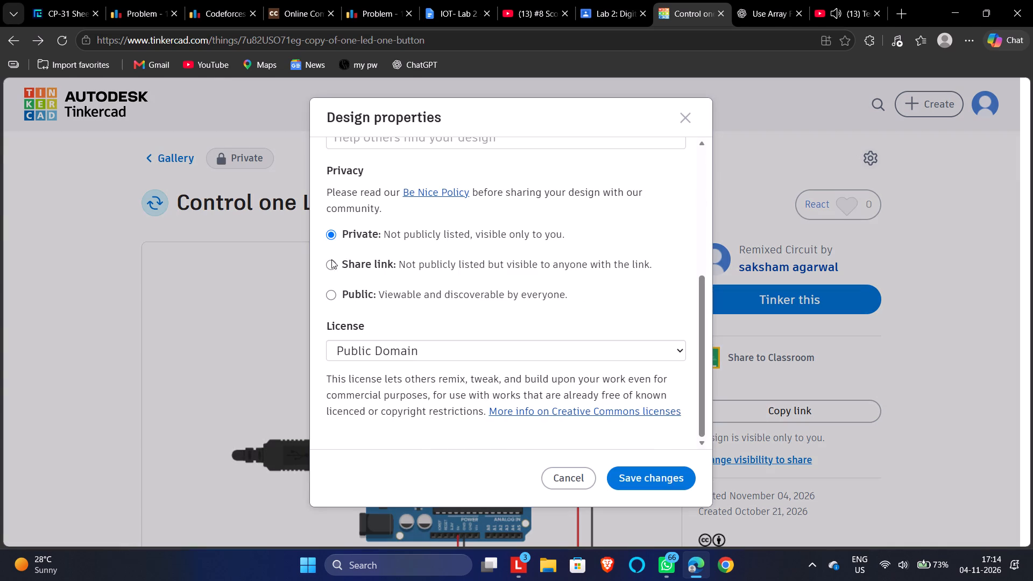
pyautogui.click(329, 266)
pyautogui.click(660, 478)
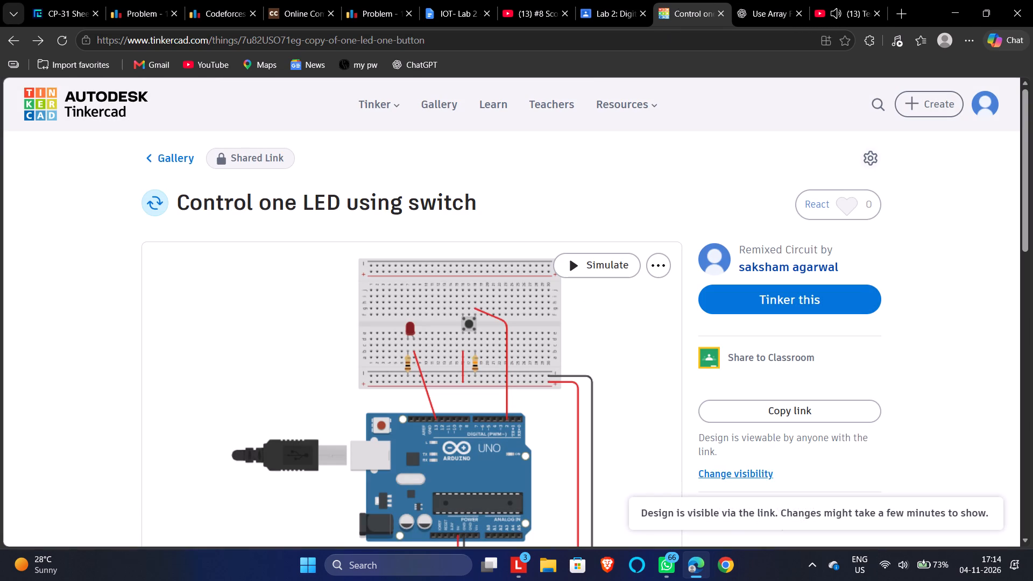
# Switch from the shared circuit's page to the Google Doc "IOT- Lab 2".
pyautogui.click(618, 0)
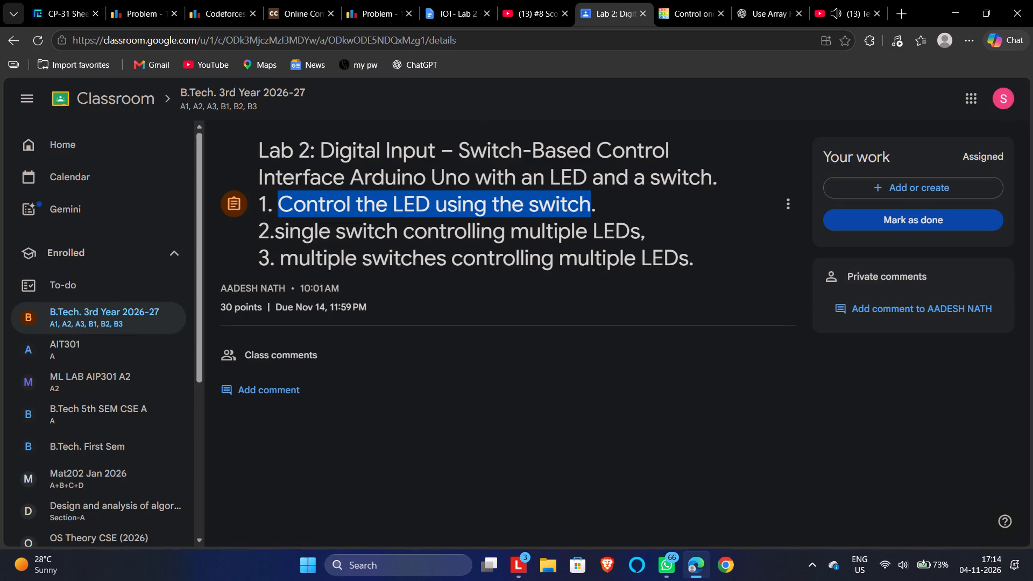
pyautogui.click(439, 0)
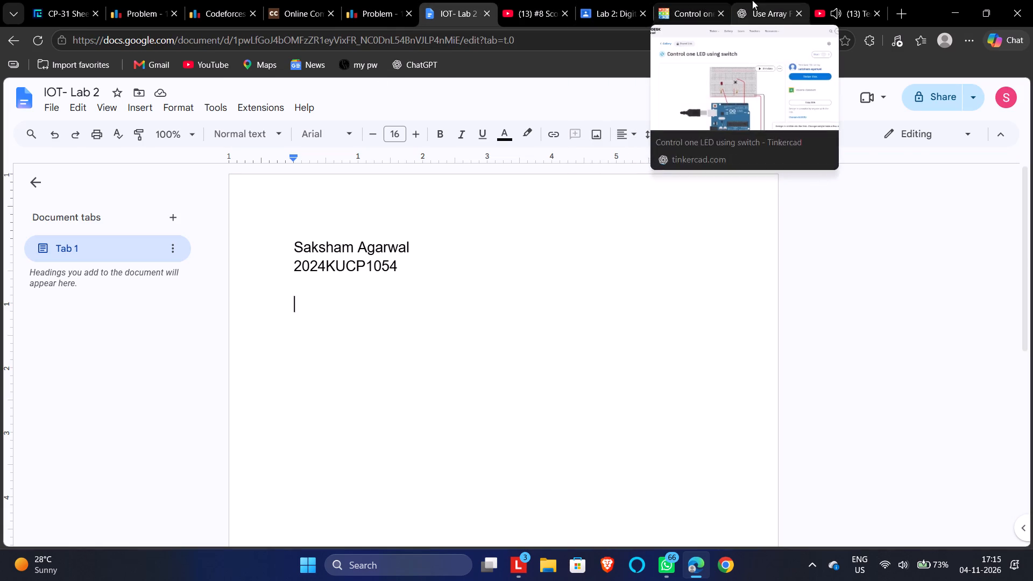
pyautogui.click(701, 4)
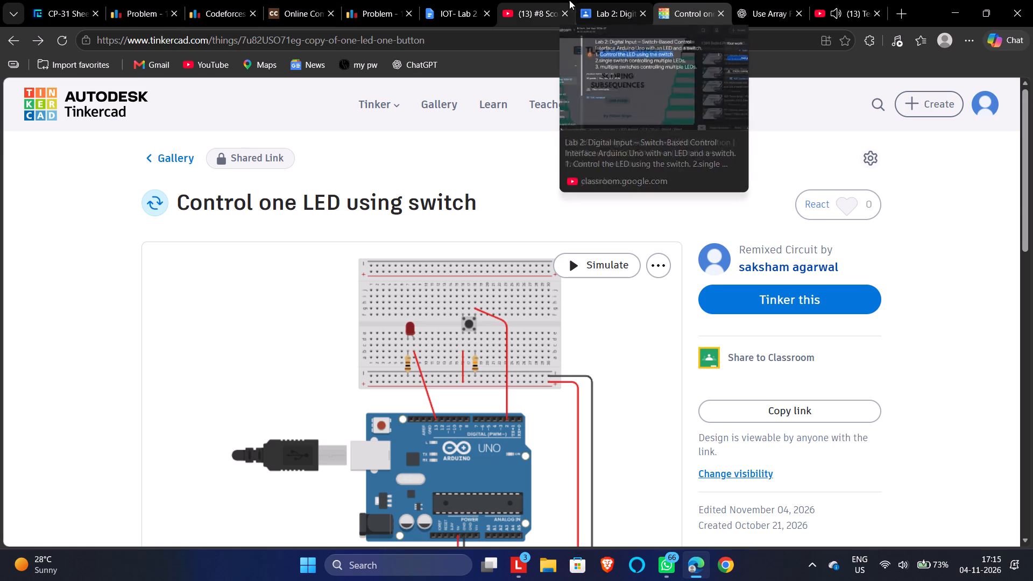
pyautogui.click(450, 1)
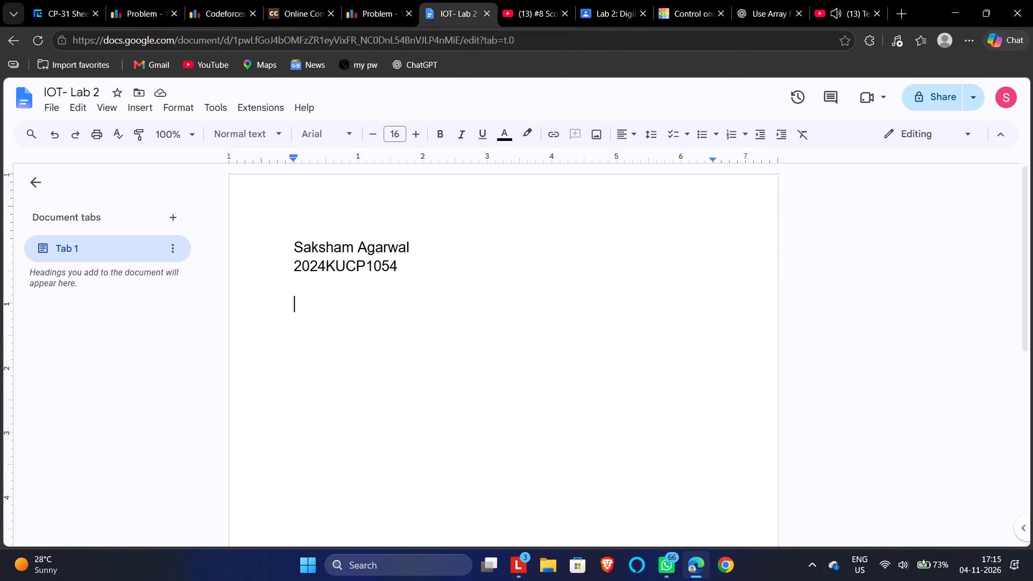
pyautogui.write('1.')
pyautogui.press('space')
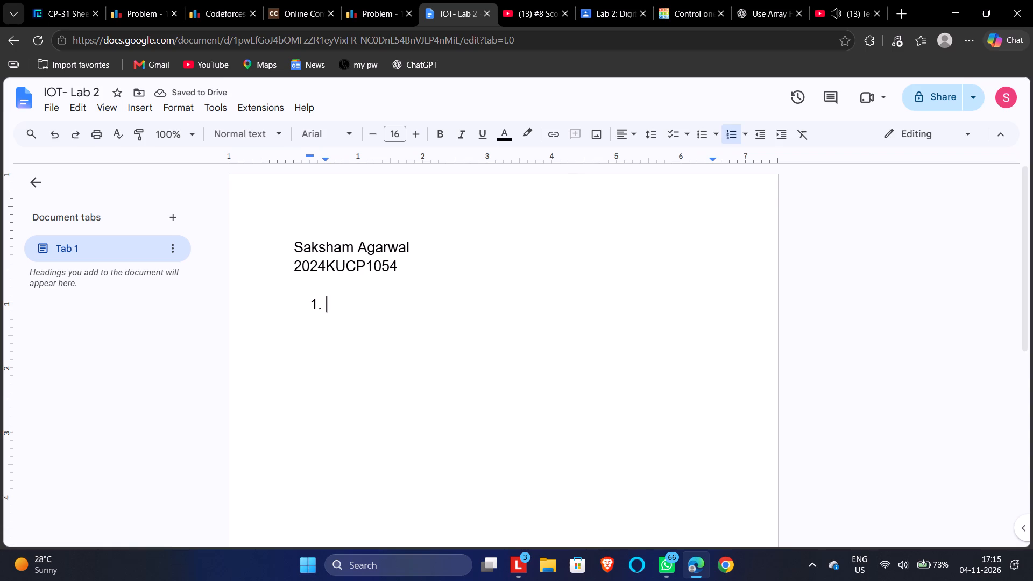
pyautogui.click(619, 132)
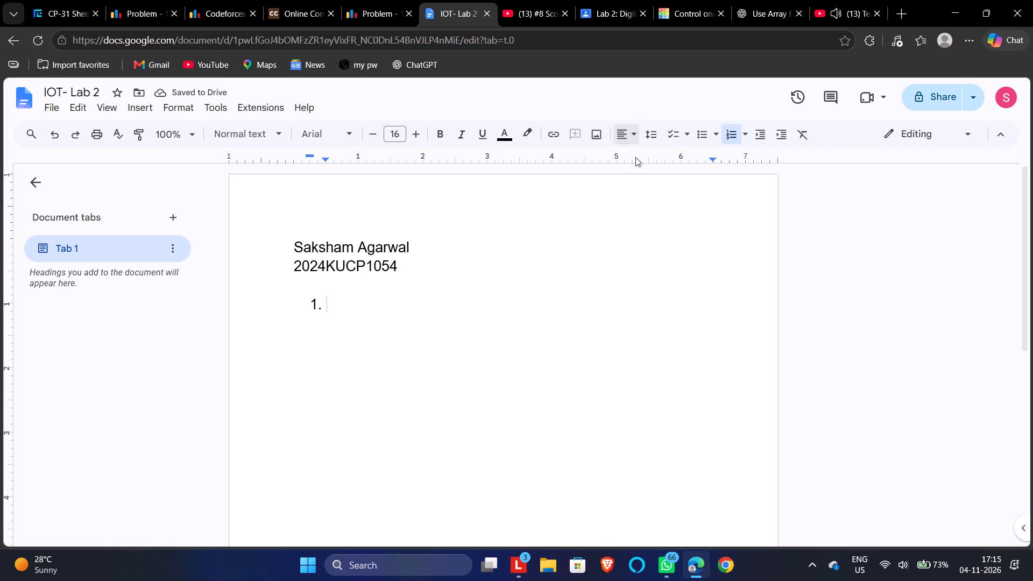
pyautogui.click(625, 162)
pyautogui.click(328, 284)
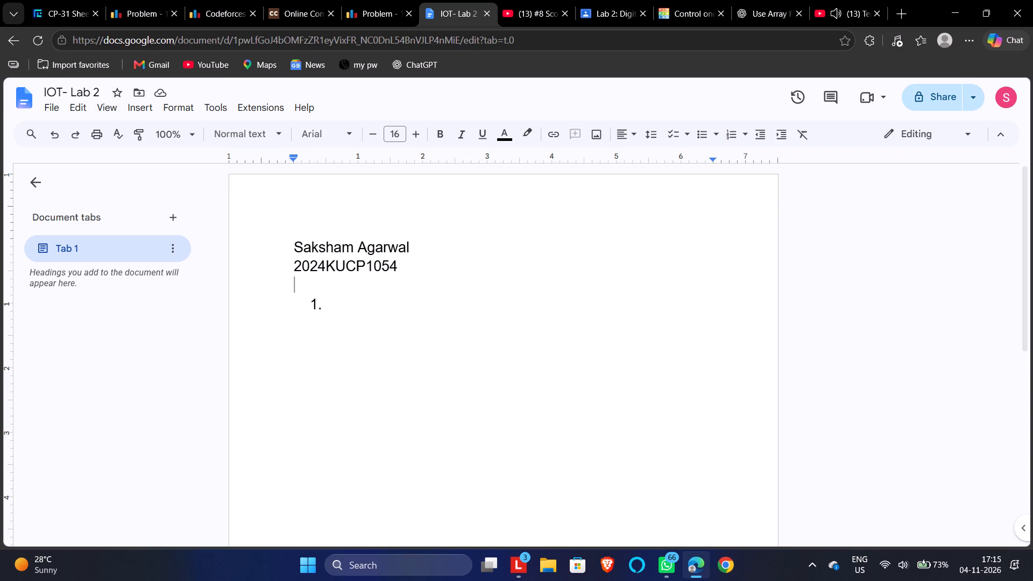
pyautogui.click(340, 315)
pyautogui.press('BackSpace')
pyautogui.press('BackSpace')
# Add the centred title "IOT LAB-2" in font size 21 below the name and roll number.
pyautogui.click(623, 127)
pyautogui.click(644, 155)
pyautogui.tripleClick(416, 131)
pyautogui.doubleClick(416, 131)
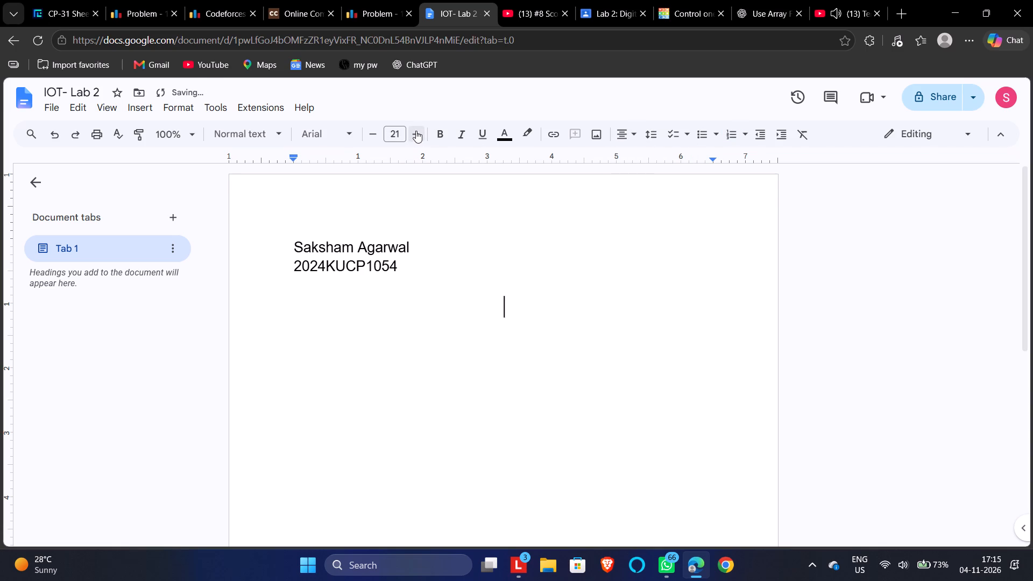
pyautogui.press('BackSpace')
pyautogui.press('BackSpace')
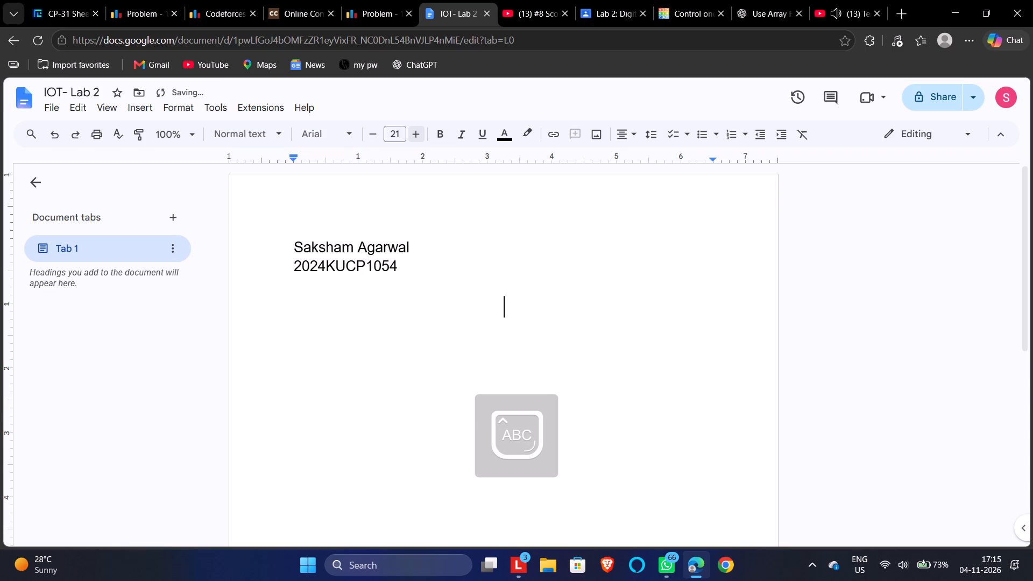
pyautogui.write('IOT')
pyautogui.press('space')
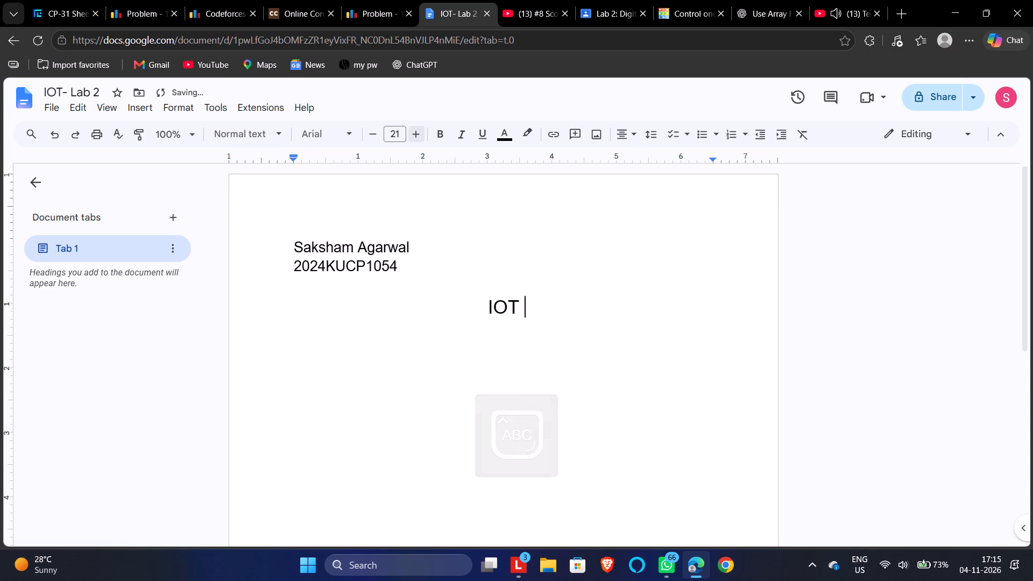
pyautogui.write('LAB')
pyautogui.write('-2')
pyautogui.press('space')
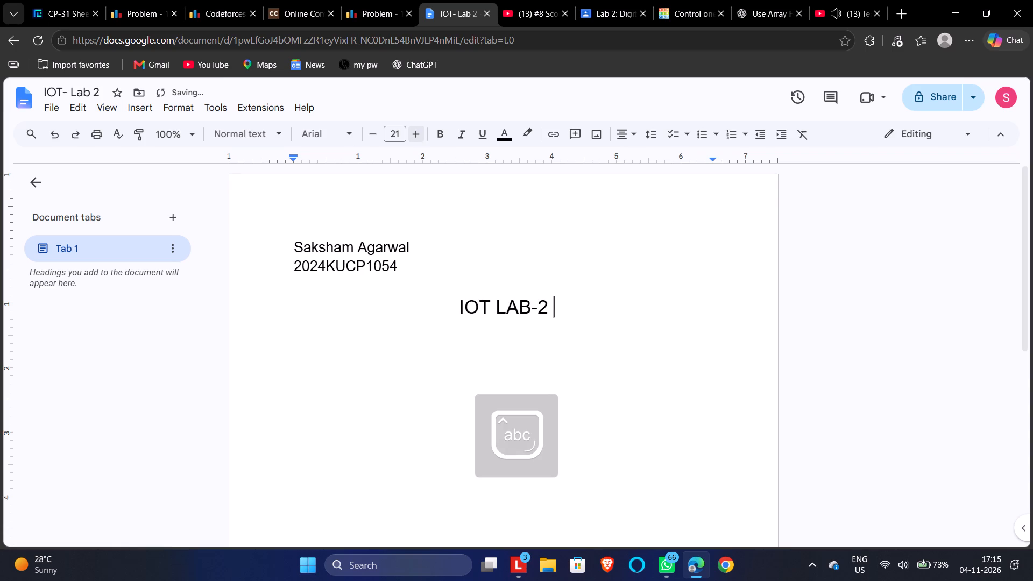
# Make the title "IOT LAB-2" bold.
pyautogui.moveTo(456, 302); pyautogui.dragTo(568, 304)
pyautogui.click(439, 127)
pyautogui.click(369, 374)
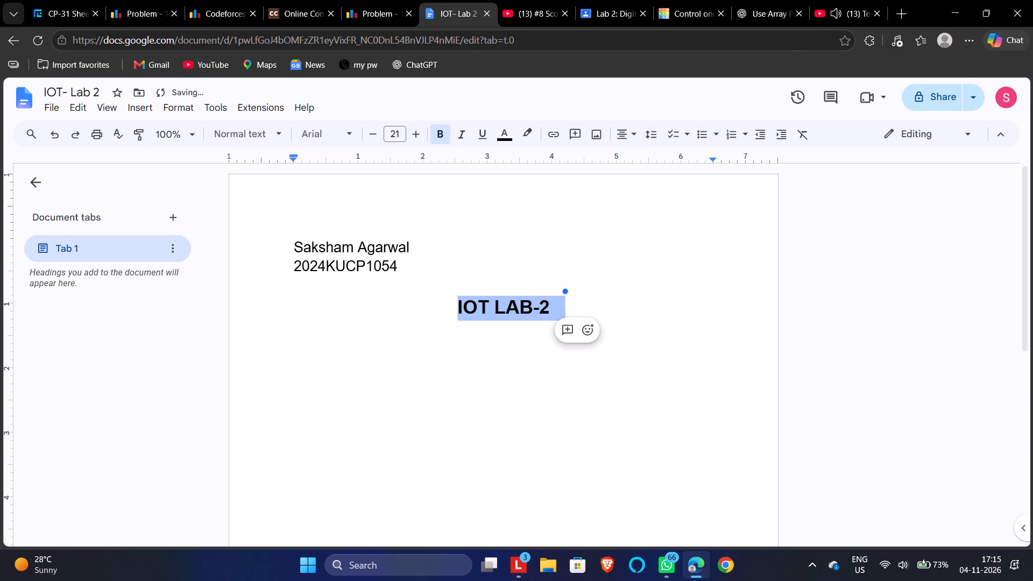
# Remove the title's centre alignment and indent its first line to 2.5 inches instead.
pyautogui.press('Return')
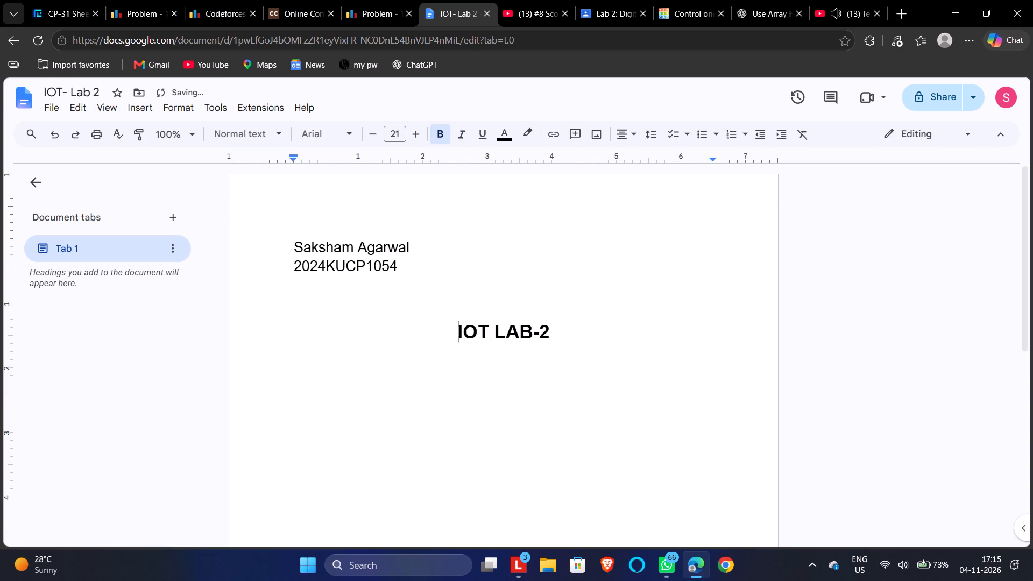
pyautogui.press('BackSpace')
pyautogui.press('BackSpace')
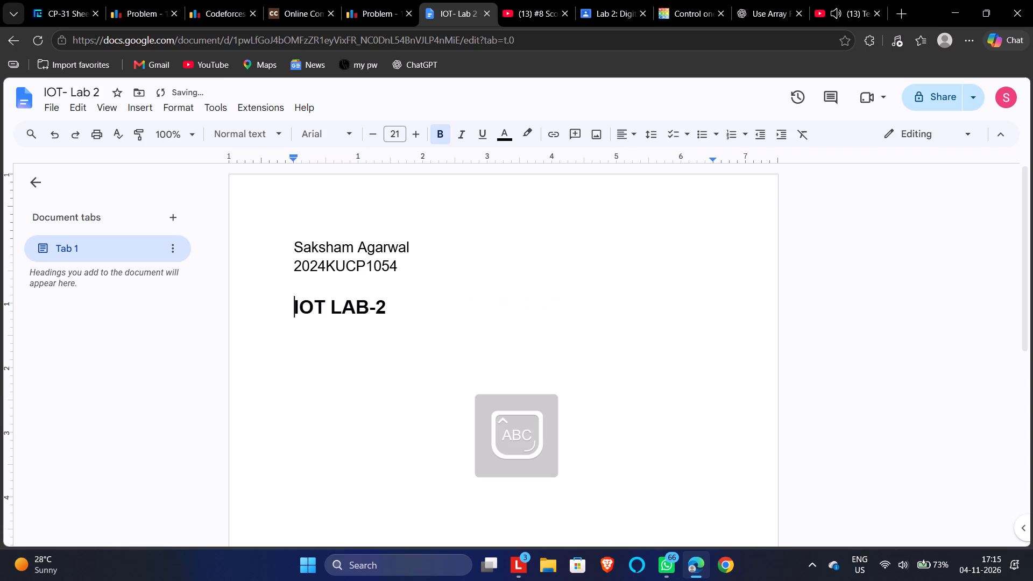
pyautogui.press('Tab')
pyautogui.press('Tab')
pyautogui.press('Tab')
pyautogui.press('Tab')
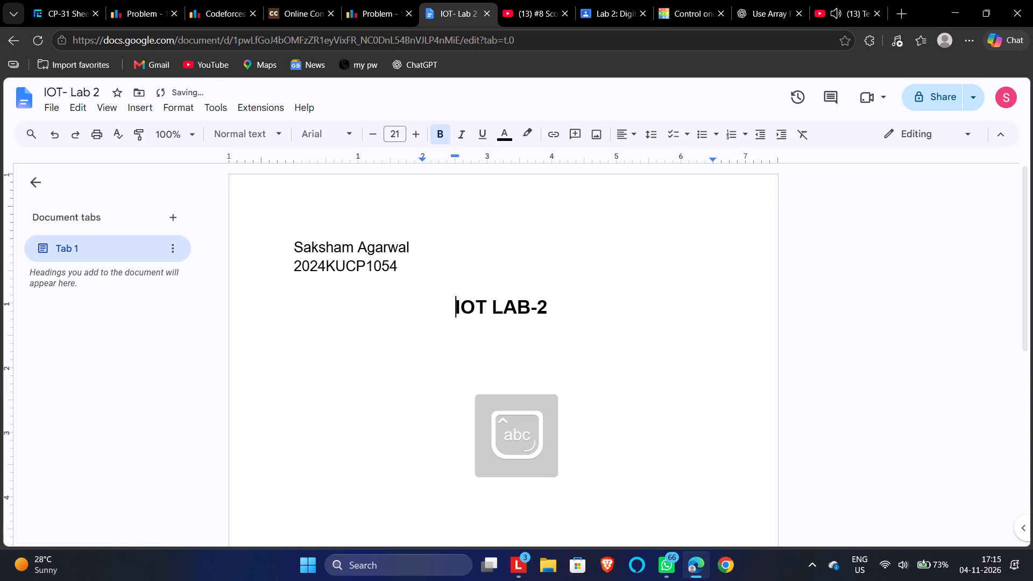
# Add a new line below the title "IOT LAB-2" and remove its inherited indent so it starts at the page margin.
pyautogui.click(563, 308)
pyautogui.press('Return')
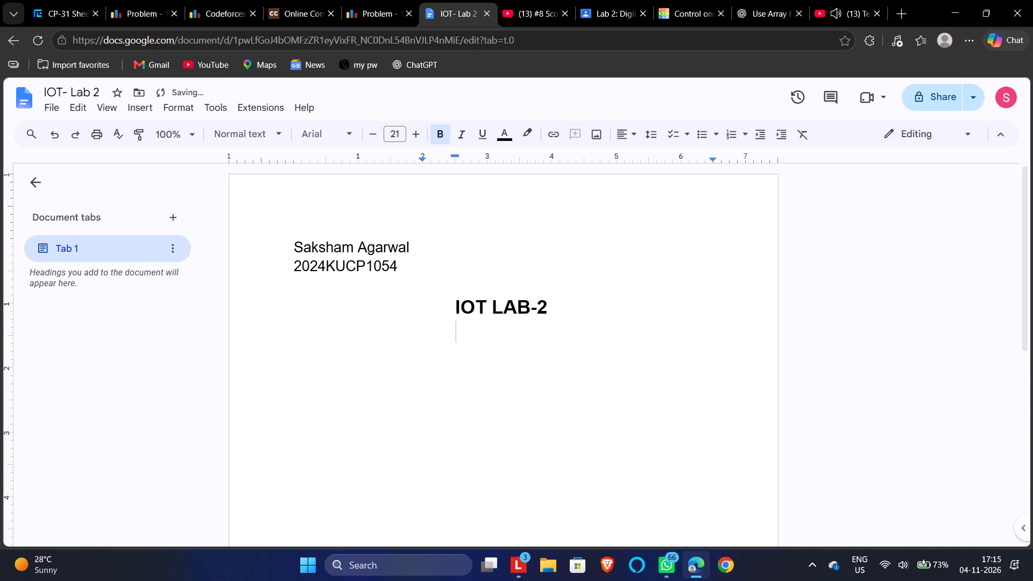
pyautogui.click(618, 126)
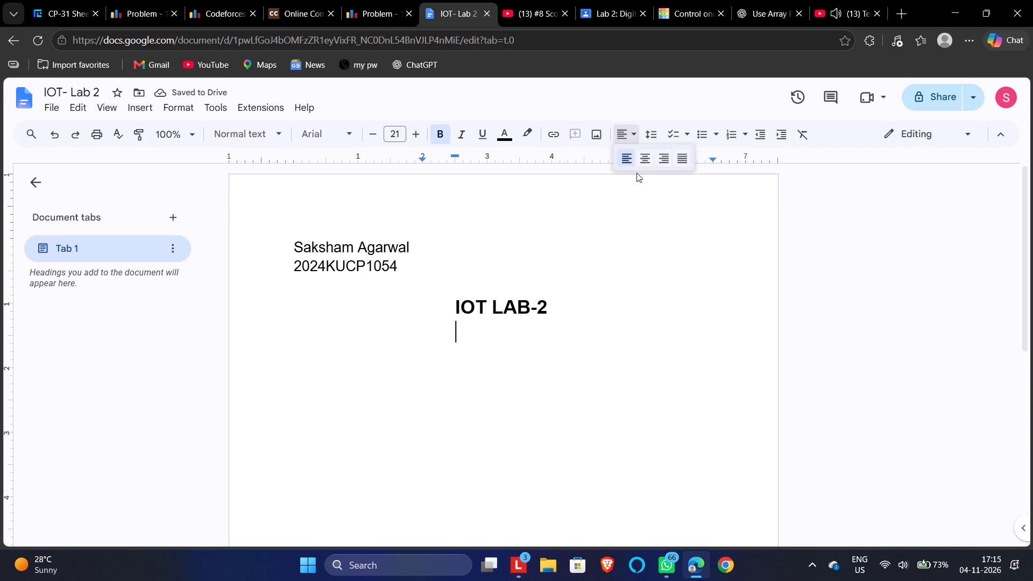
pyautogui.click(625, 159)
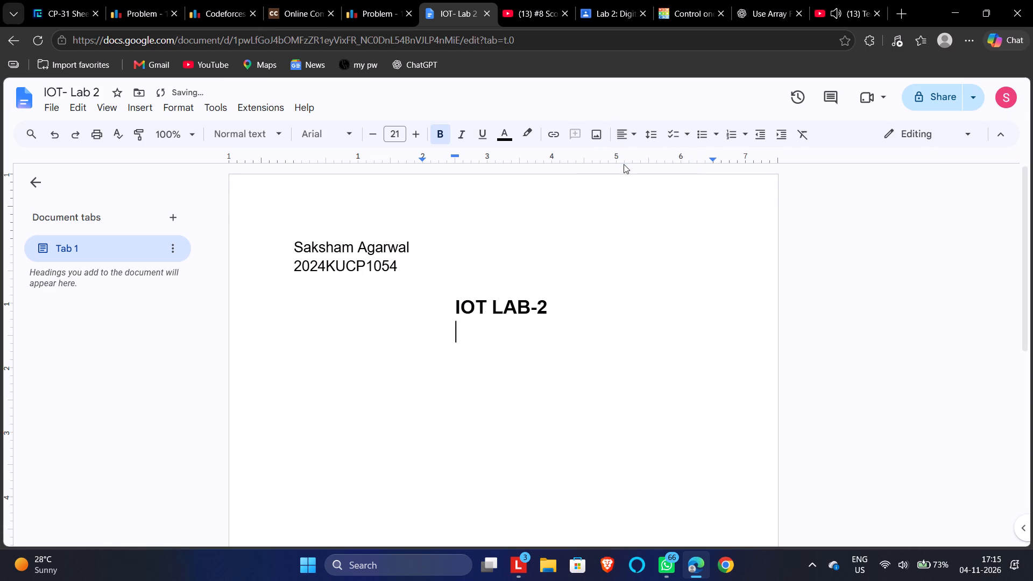
pyautogui.click(631, 125)
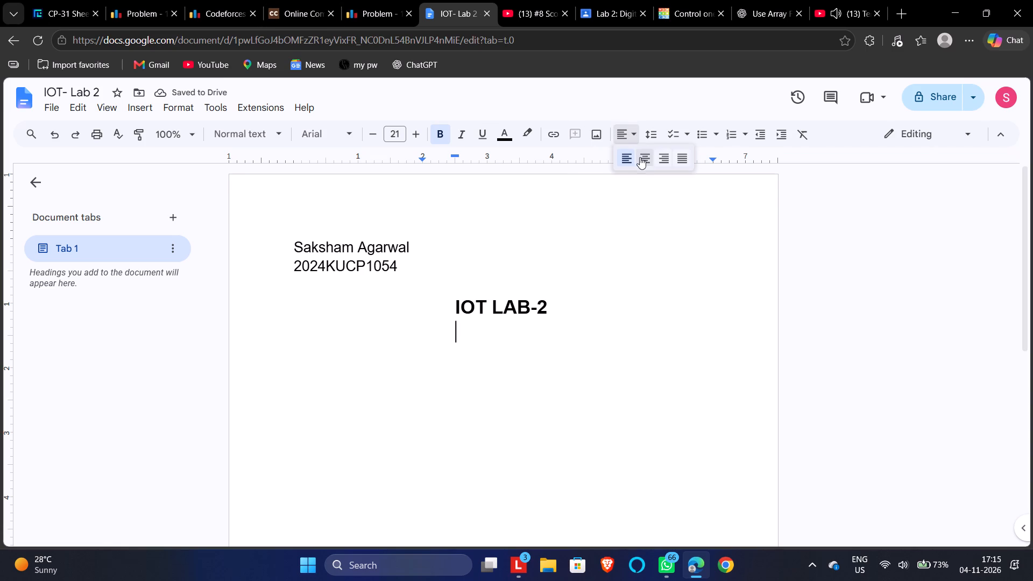
pyautogui.click(630, 158)
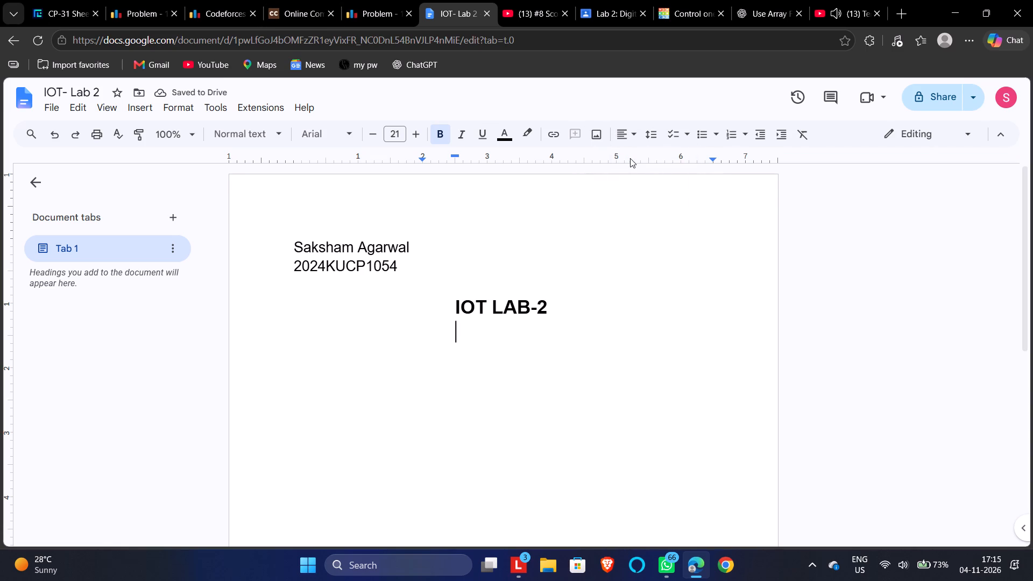
pyautogui.press('Return')
pyautogui.press('BackSpace')
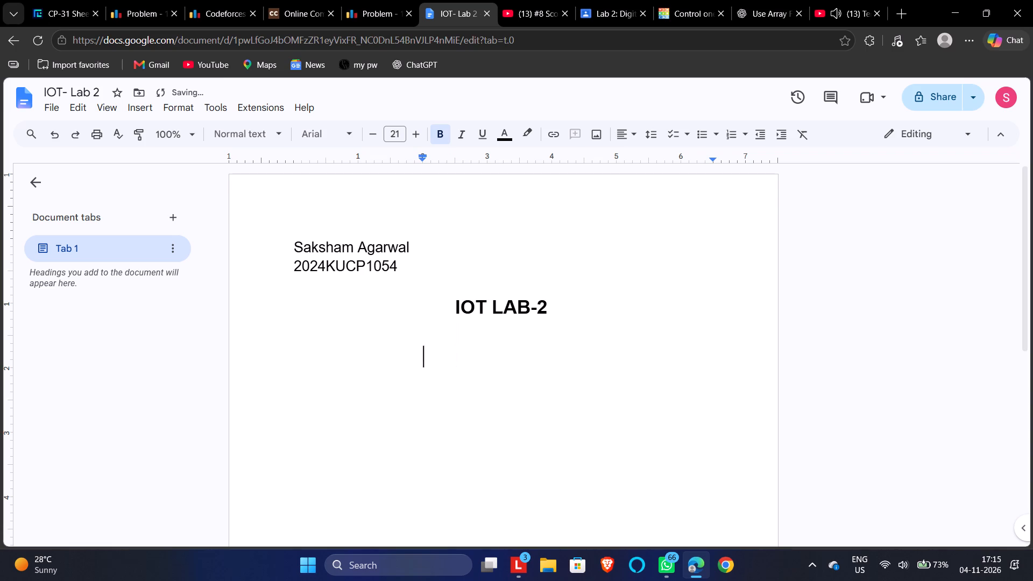
pyautogui.press('BackSpace')
pyautogui.press('BackSpace')
# Leave a blank line below the title and start a non-bold numbered list in font size 16.
pyautogui.tripleClick(370, 137)
pyautogui.doubleClick(370, 136)
pyautogui.press('Return')
pyautogui.write('1.')
pyautogui.press('space')
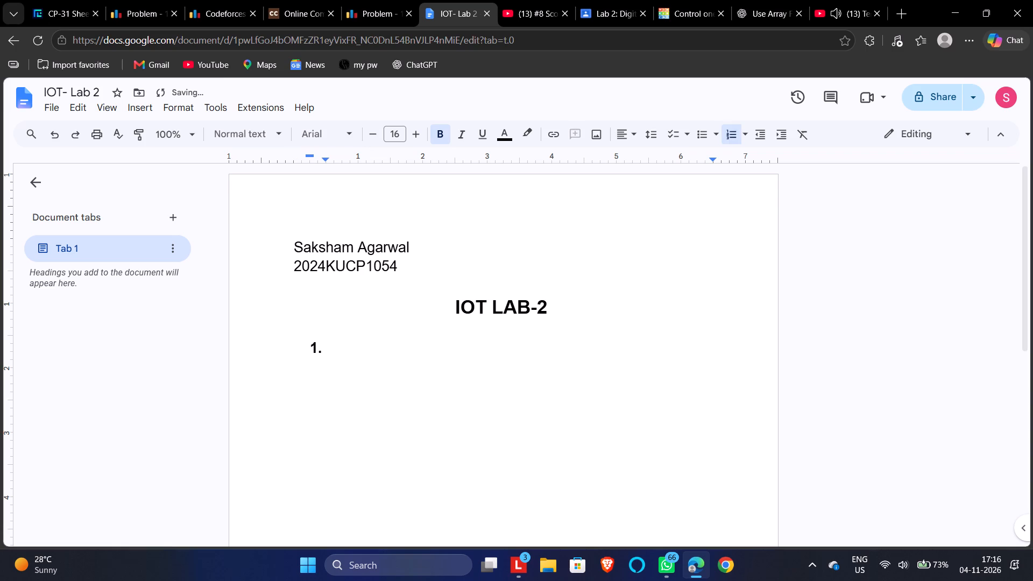
pyautogui.click(440, 139)
pyautogui.press('BackSpace')
pyautogui.press('BackSpace')
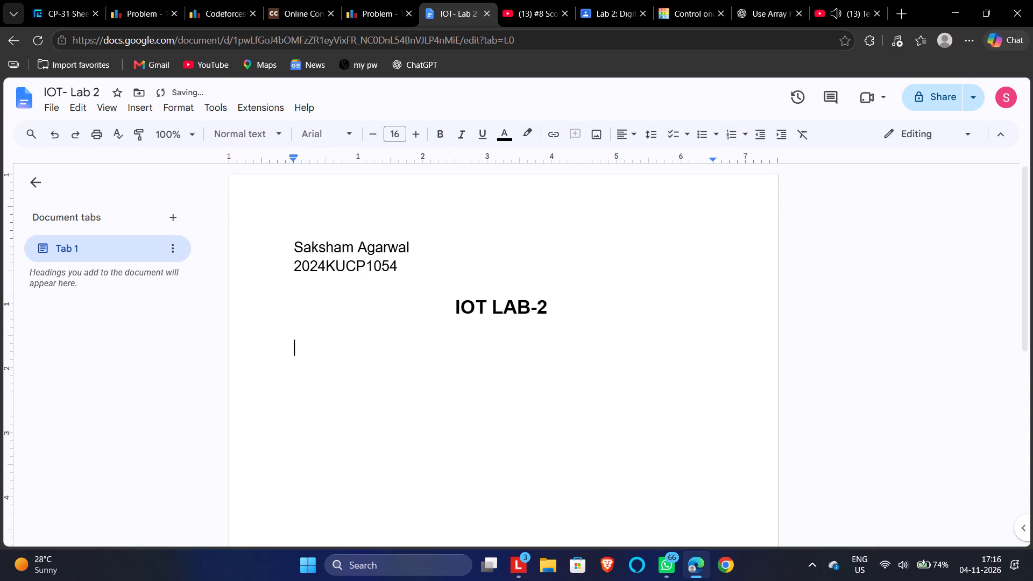
pyautogui.write('1.')
pyautogui.press('space')
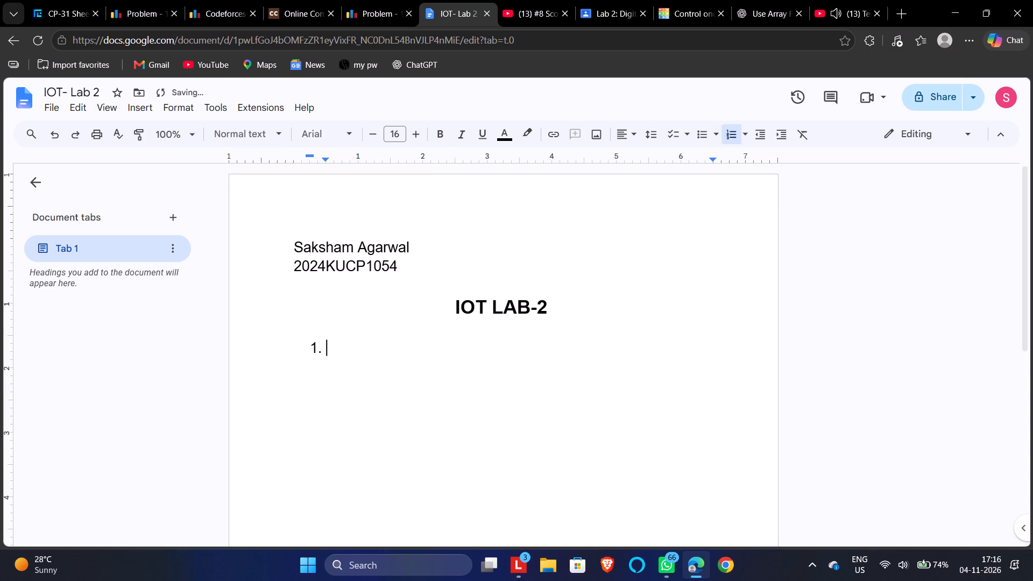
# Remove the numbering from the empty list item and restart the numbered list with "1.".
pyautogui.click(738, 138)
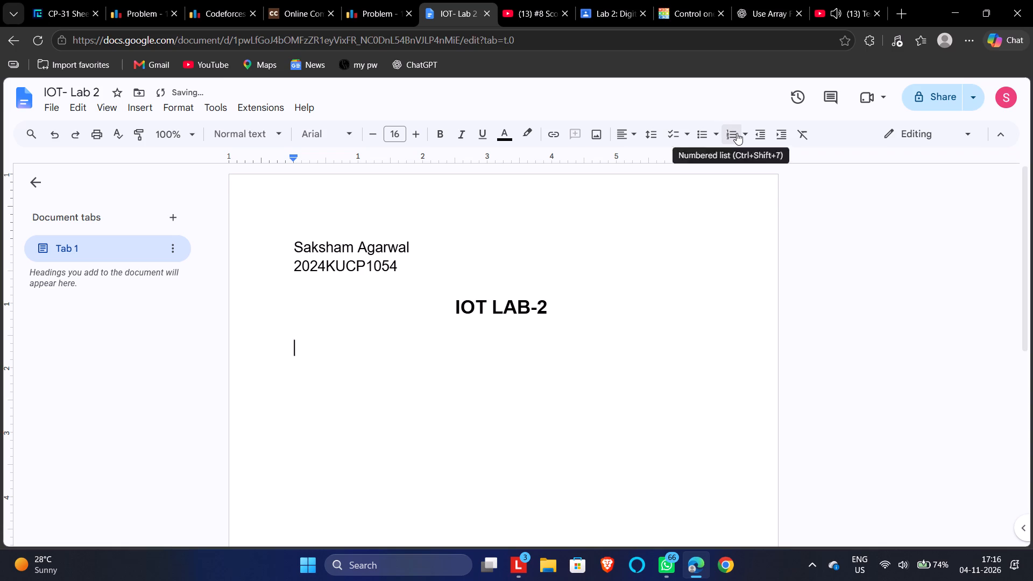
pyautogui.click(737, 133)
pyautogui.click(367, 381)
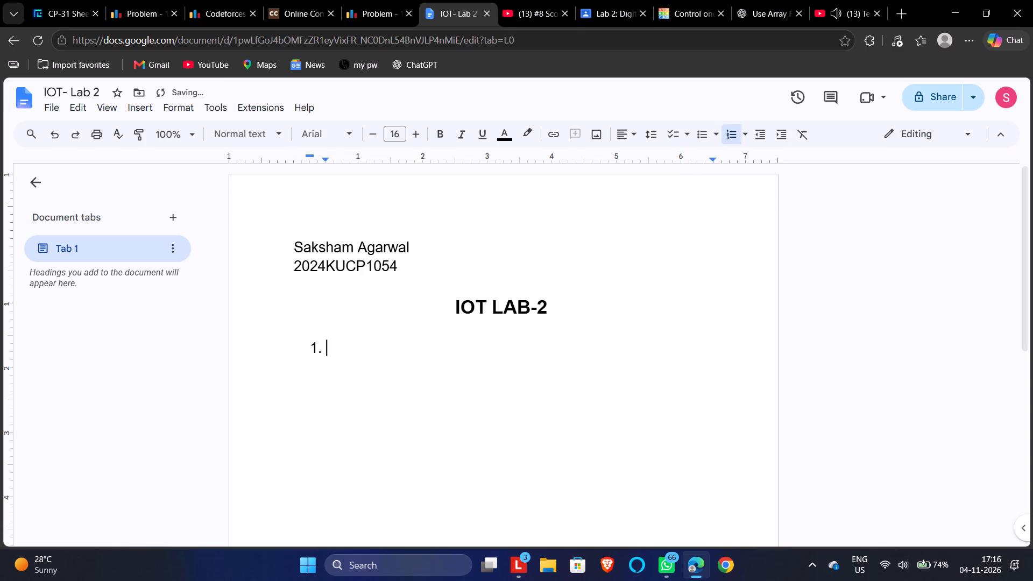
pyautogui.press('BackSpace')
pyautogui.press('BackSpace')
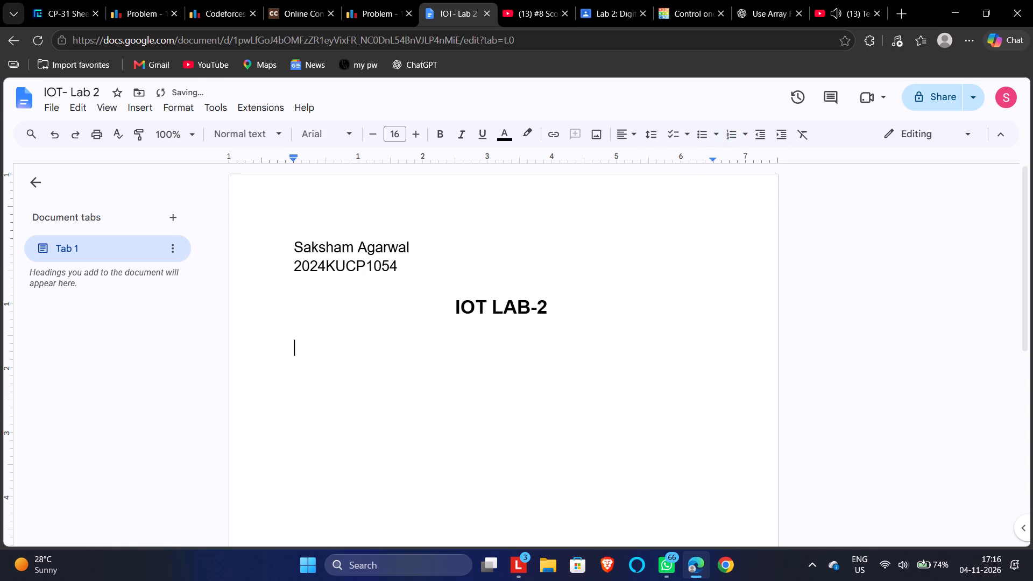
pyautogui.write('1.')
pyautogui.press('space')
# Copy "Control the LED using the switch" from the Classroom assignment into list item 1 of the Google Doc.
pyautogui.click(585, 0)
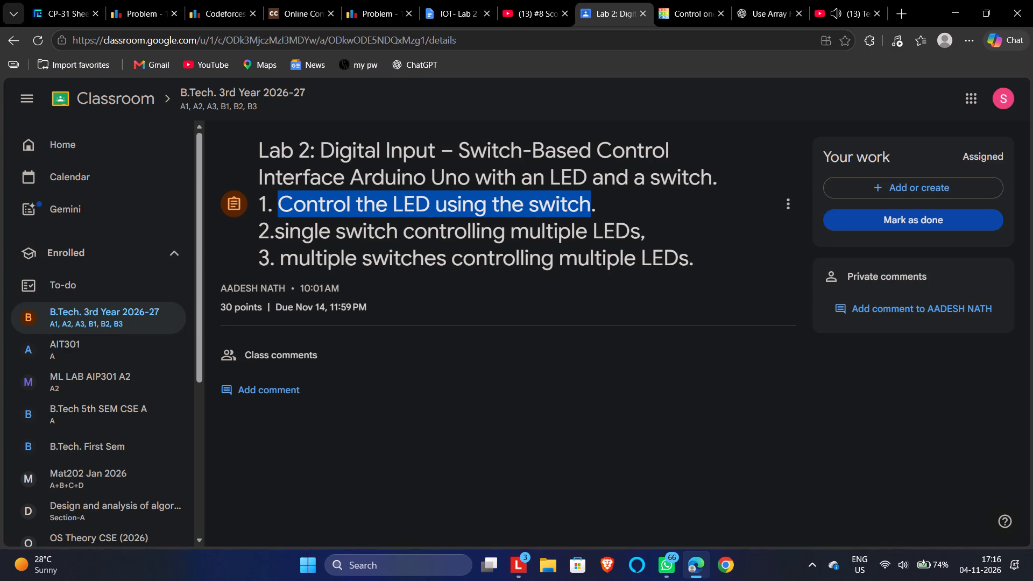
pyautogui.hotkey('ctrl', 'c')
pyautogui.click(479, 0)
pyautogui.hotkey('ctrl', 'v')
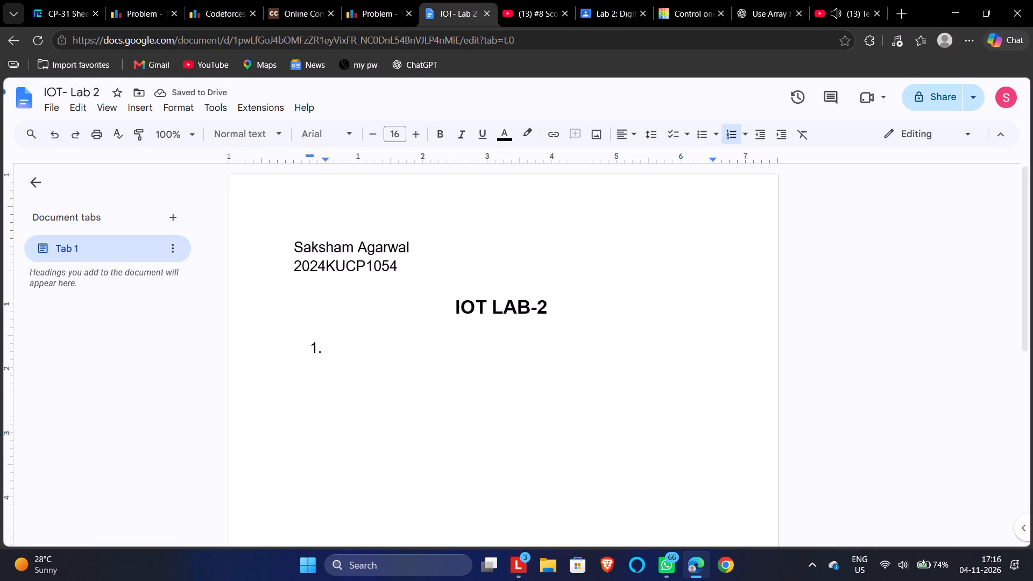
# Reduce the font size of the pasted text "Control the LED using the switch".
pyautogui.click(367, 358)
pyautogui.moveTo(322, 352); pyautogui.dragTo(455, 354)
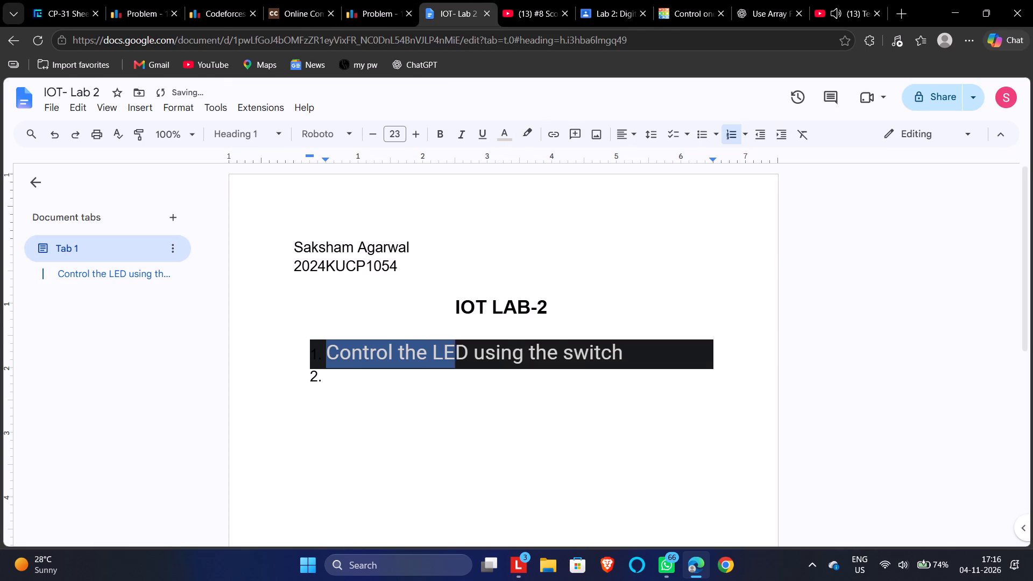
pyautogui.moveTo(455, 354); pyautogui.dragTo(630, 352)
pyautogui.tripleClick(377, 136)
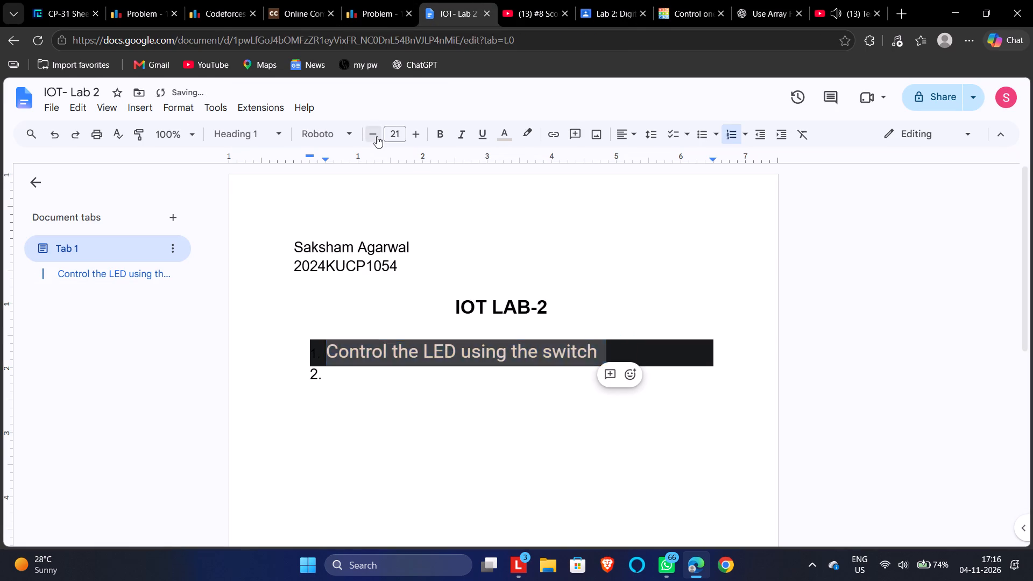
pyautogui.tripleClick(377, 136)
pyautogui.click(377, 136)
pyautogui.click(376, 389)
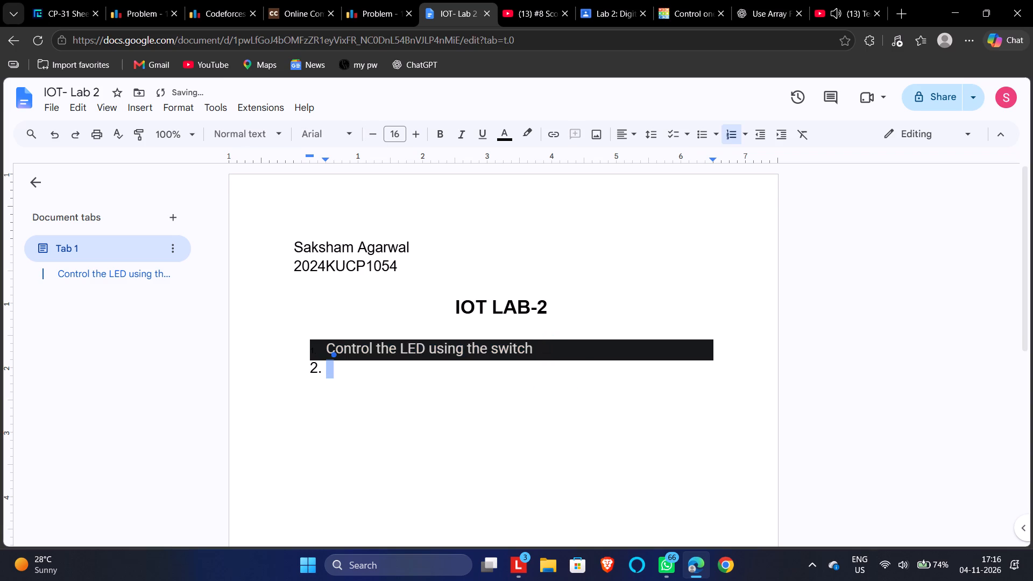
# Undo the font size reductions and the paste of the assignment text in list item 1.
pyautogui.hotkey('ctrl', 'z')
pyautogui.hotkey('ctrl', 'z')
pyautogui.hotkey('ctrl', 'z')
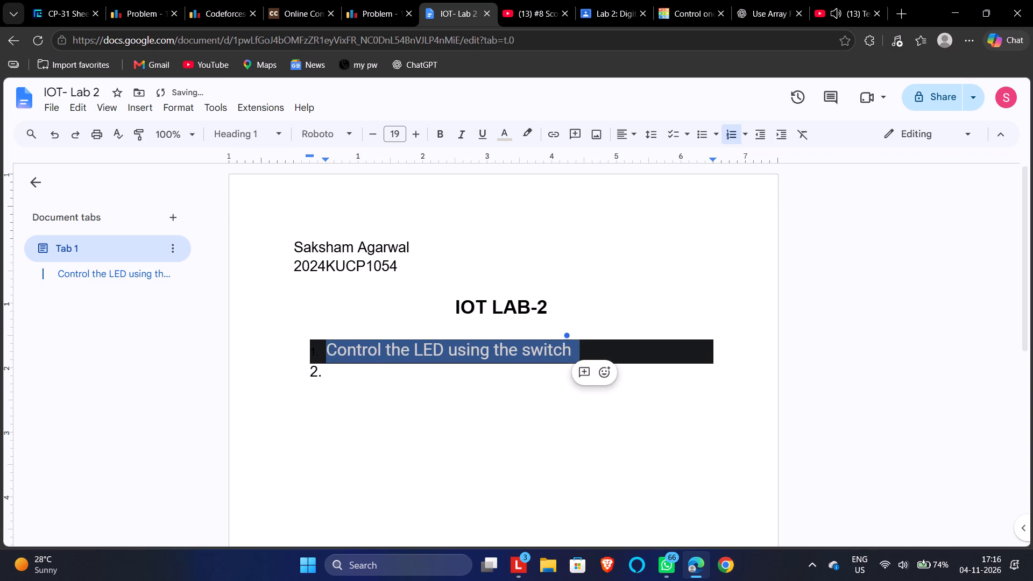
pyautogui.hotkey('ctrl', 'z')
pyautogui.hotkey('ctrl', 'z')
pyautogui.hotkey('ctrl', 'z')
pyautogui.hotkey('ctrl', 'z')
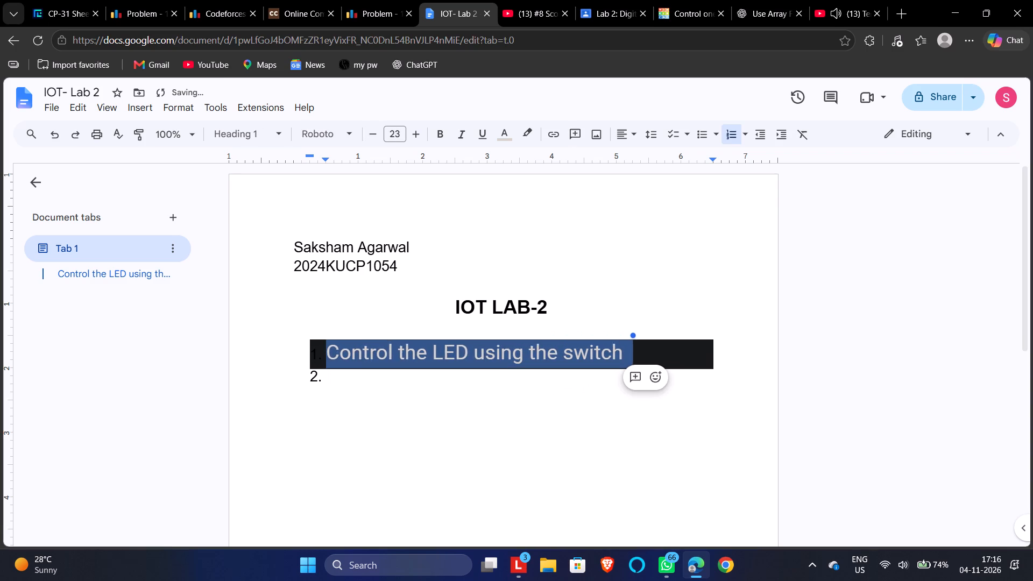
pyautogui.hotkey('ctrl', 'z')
pyautogui.click(613, 0)
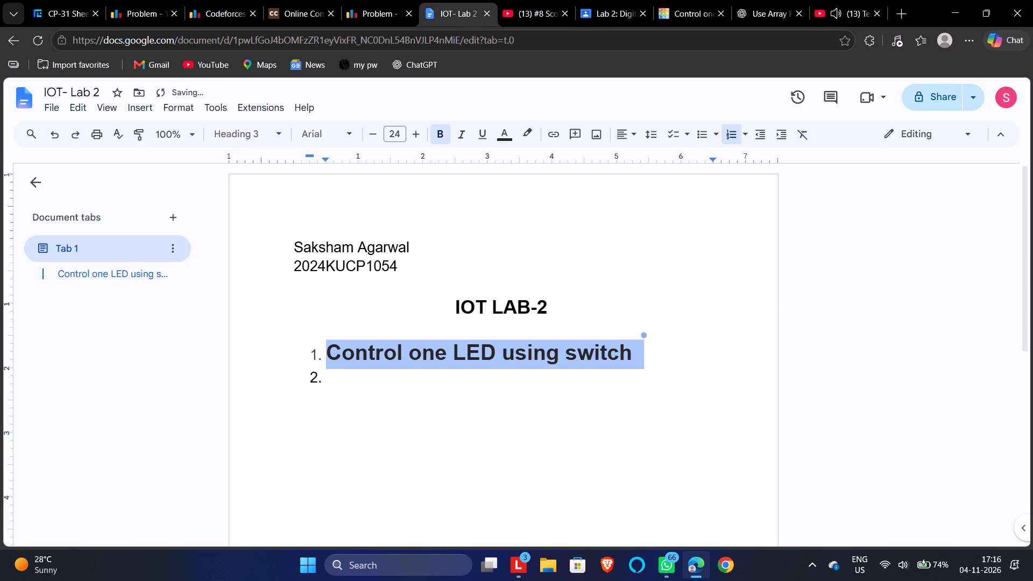
pyautogui.click(437, 136)
pyautogui.tripleClick(372, 131)
pyautogui.tripleClick(372, 130)
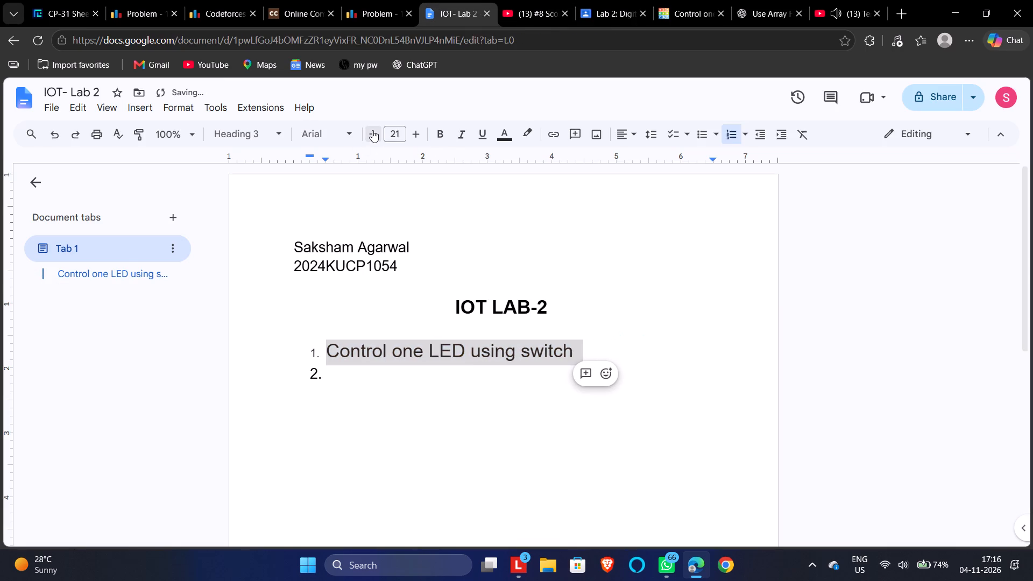
pyautogui.doubleClick(372, 130)
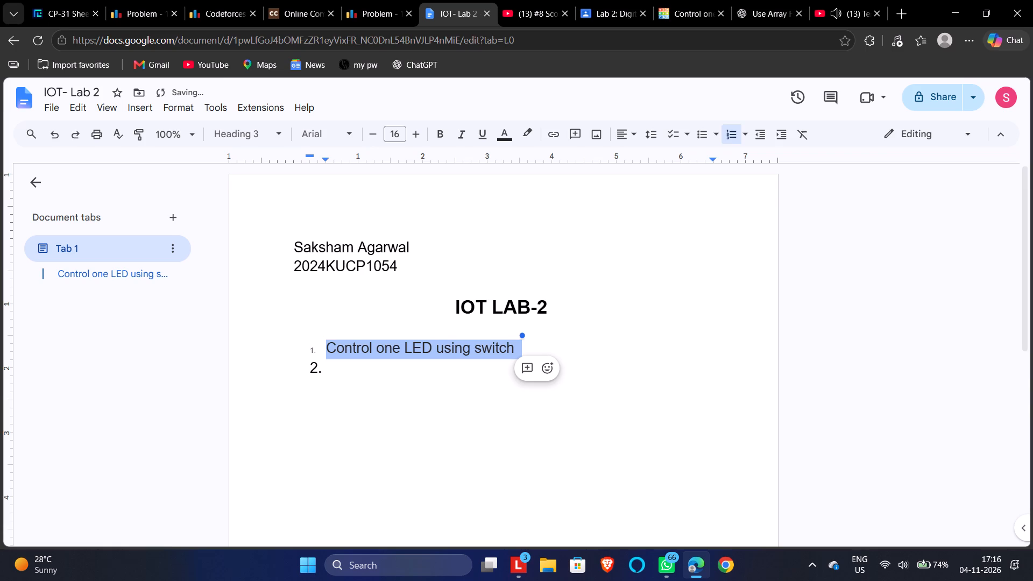
# Enlarge the list numbers so that item 1's number matches the size of its text.
pyautogui.click(343, 375)
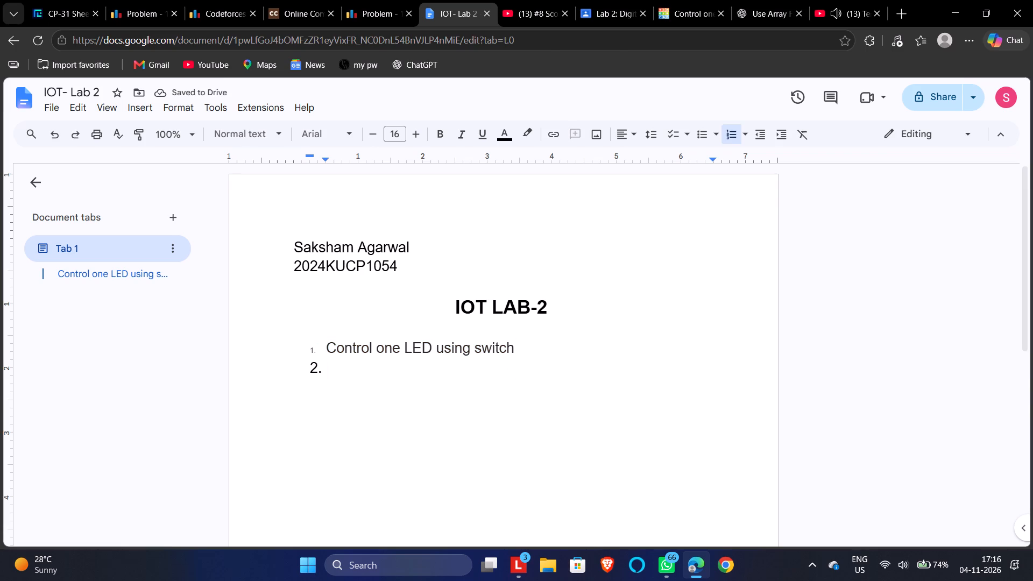
pyautogui.moveTo(310, 350); pyautogui.dragTo(322, 346)
pyautogui.click(321, 346)
pyautogui.click(316, 349)
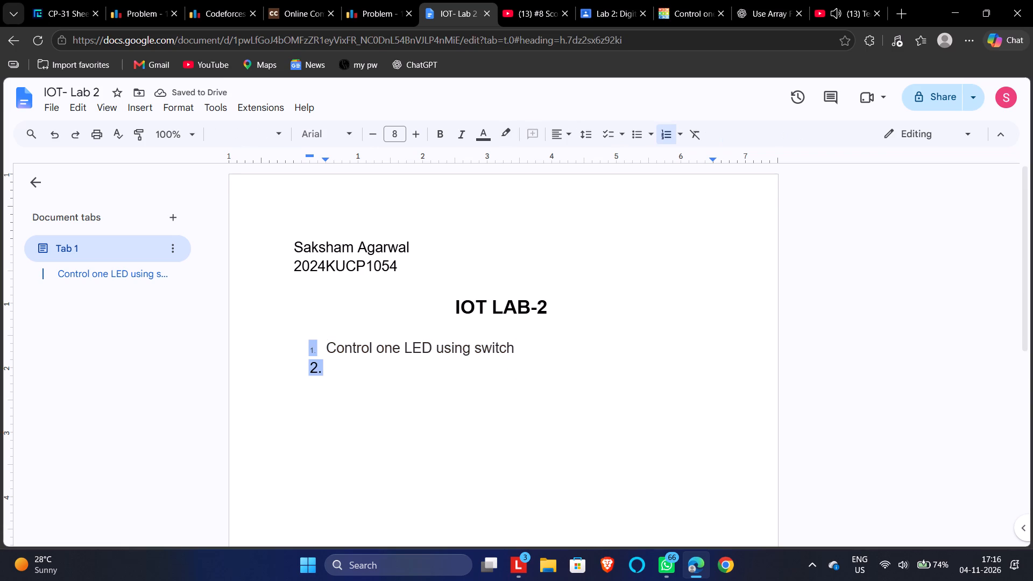
pyautogui.tripleClick(420, 131)
pyautogui.tripleClick(420, 131)
pyautogui.doubleClick(420, 131)
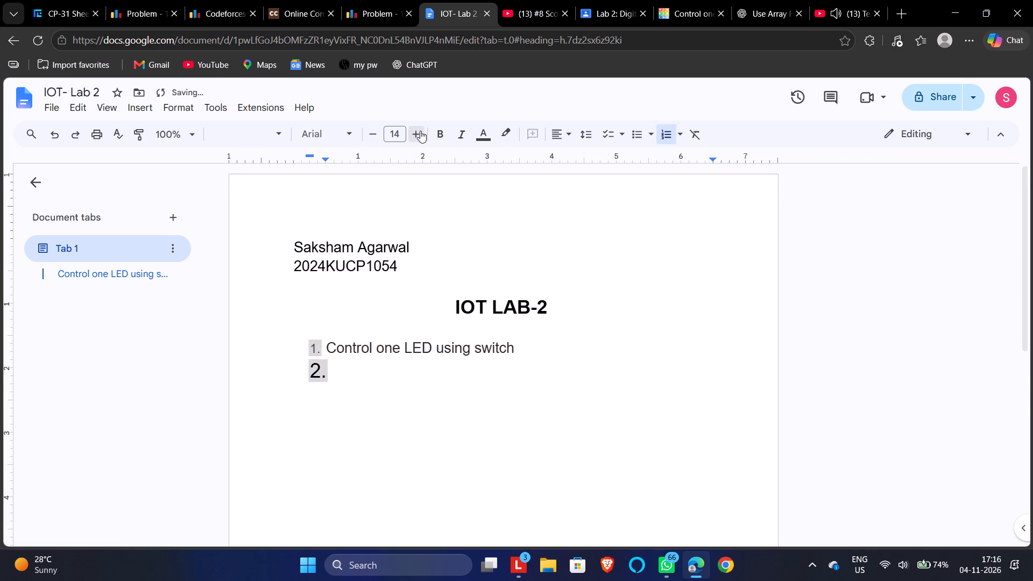
# Remove the number and indent from the empty line below list item 1.
pyautogui.click(346, 396)
pyautogui.click(336, 380)
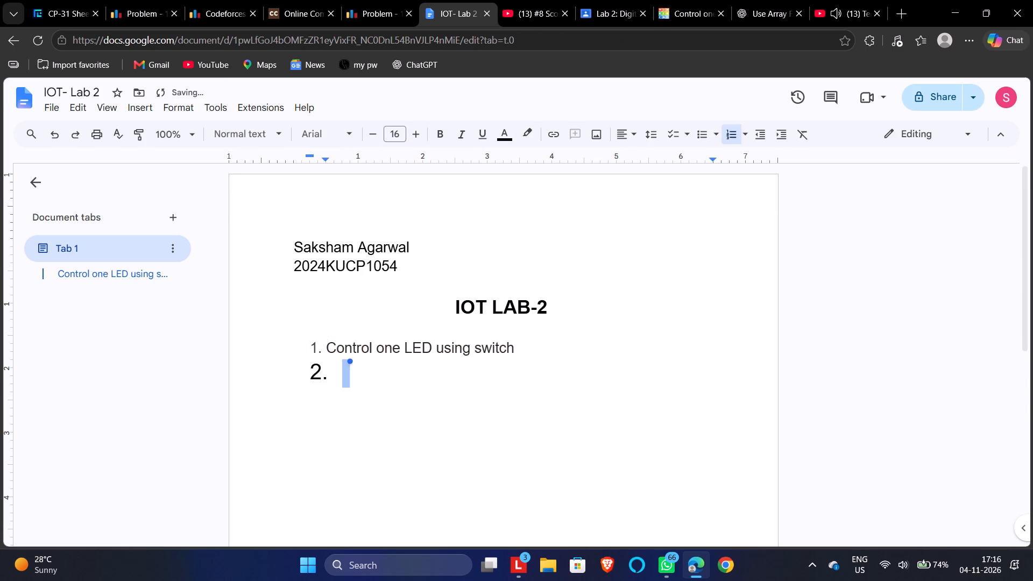
pyautogui.press('BackSpace')
pyautogui.press('BackSpace')
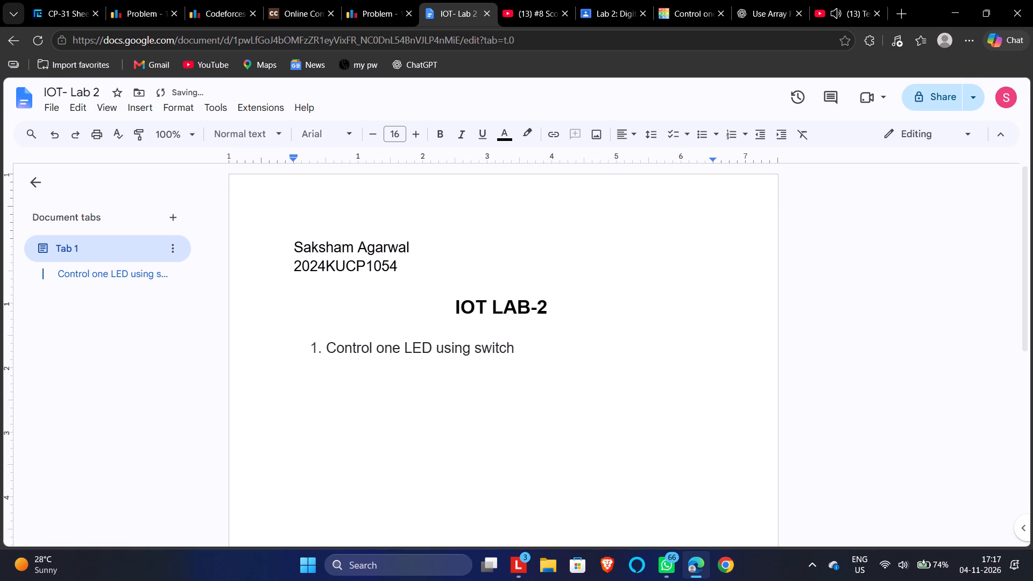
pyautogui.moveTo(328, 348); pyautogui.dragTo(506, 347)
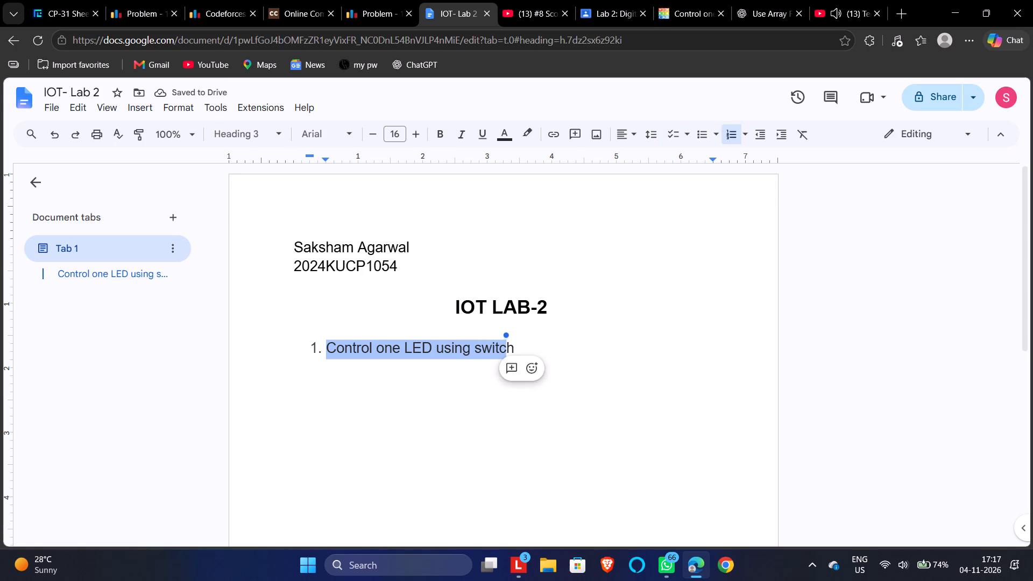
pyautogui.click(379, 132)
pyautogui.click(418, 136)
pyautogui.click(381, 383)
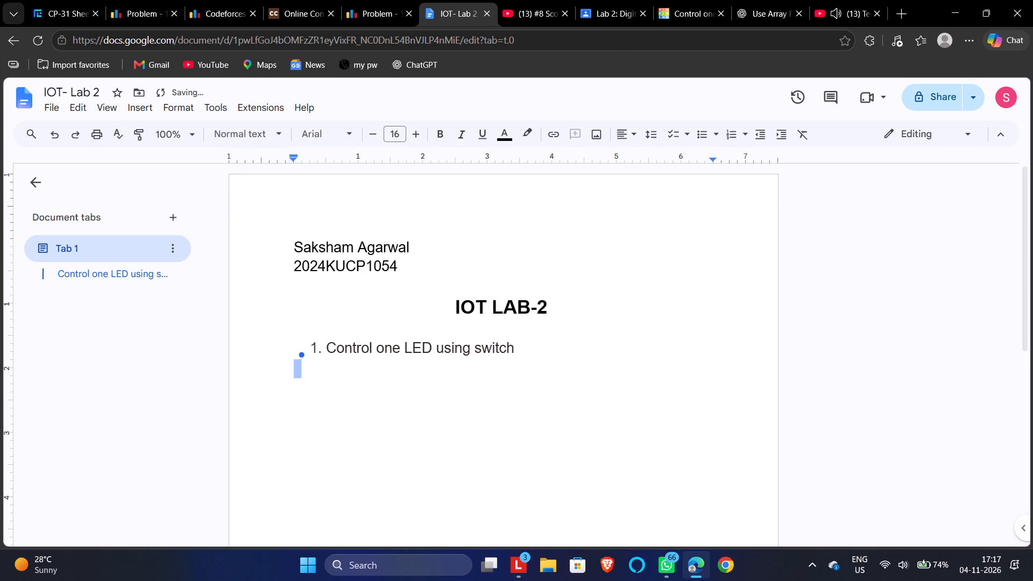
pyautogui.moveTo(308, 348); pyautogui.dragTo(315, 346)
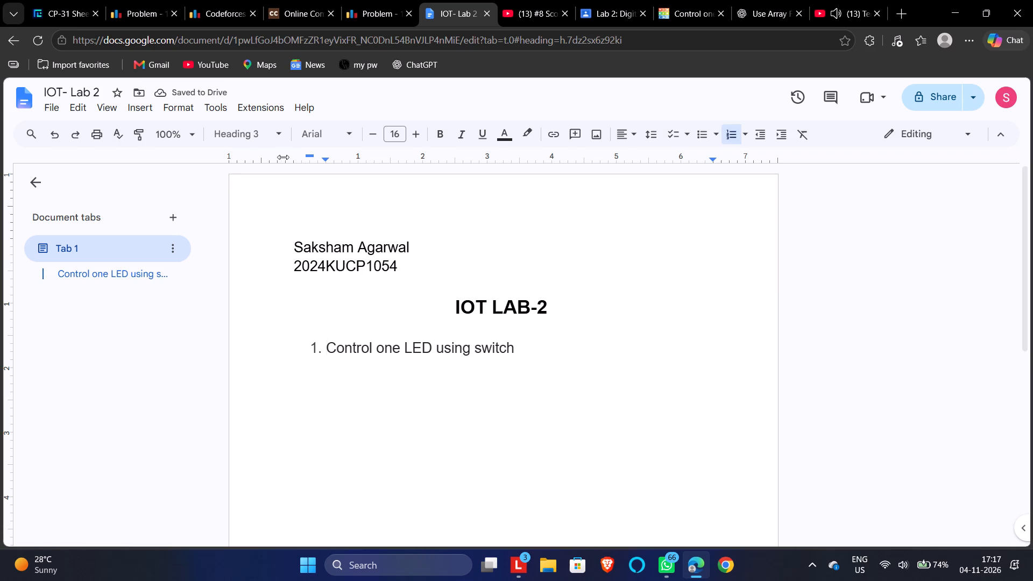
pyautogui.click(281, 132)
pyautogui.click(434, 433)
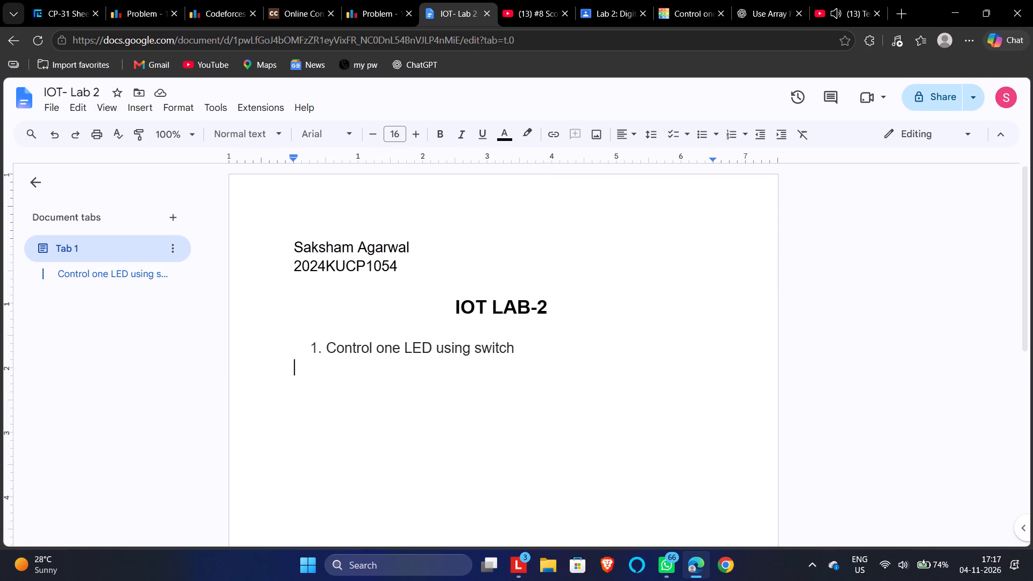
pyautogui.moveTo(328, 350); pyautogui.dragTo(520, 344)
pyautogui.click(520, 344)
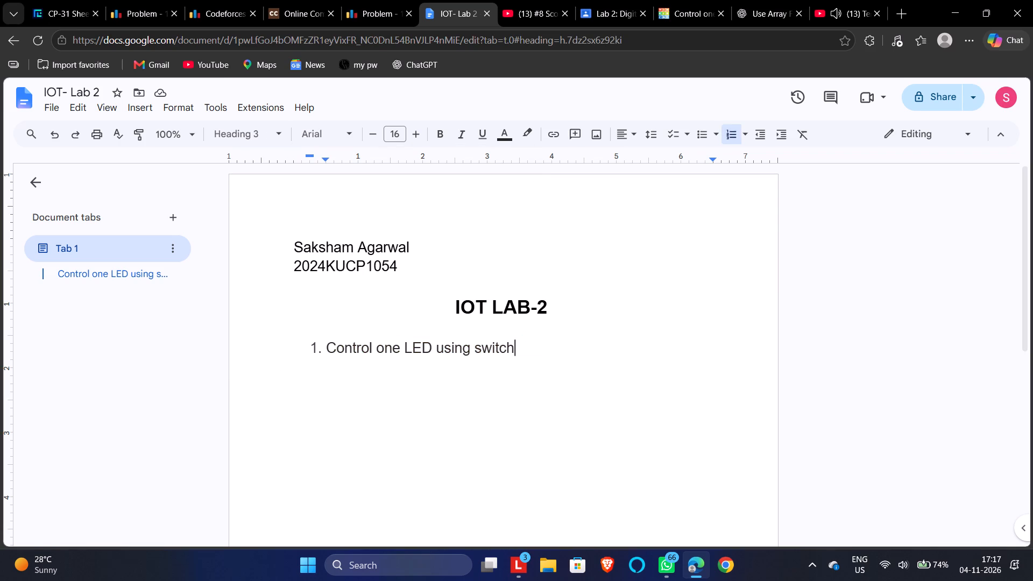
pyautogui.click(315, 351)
# Indent the empty line below list item 1 so it aligns with the item's text.
pyautogui.click(475, 369)
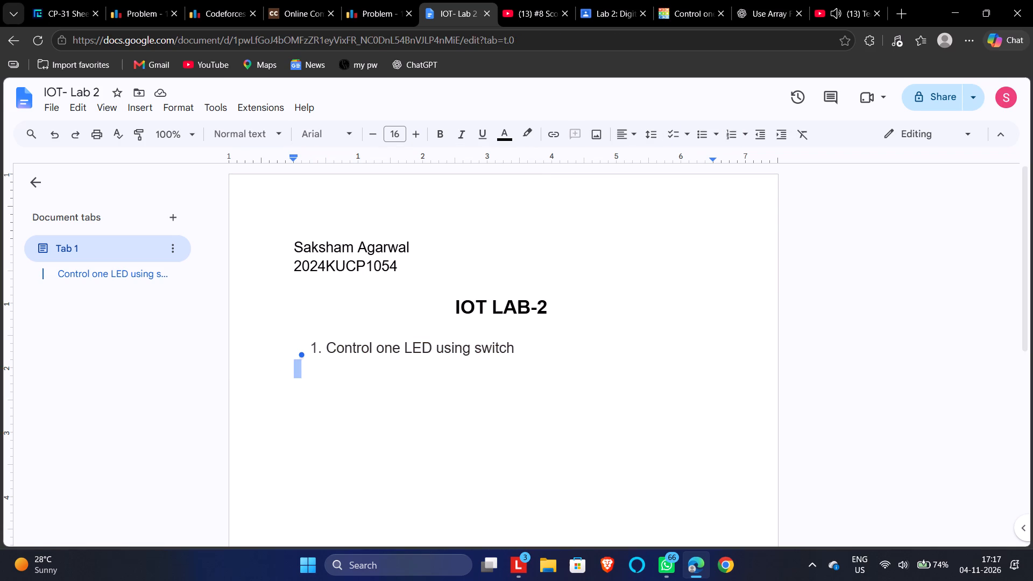
pyautogui.press('Tab')
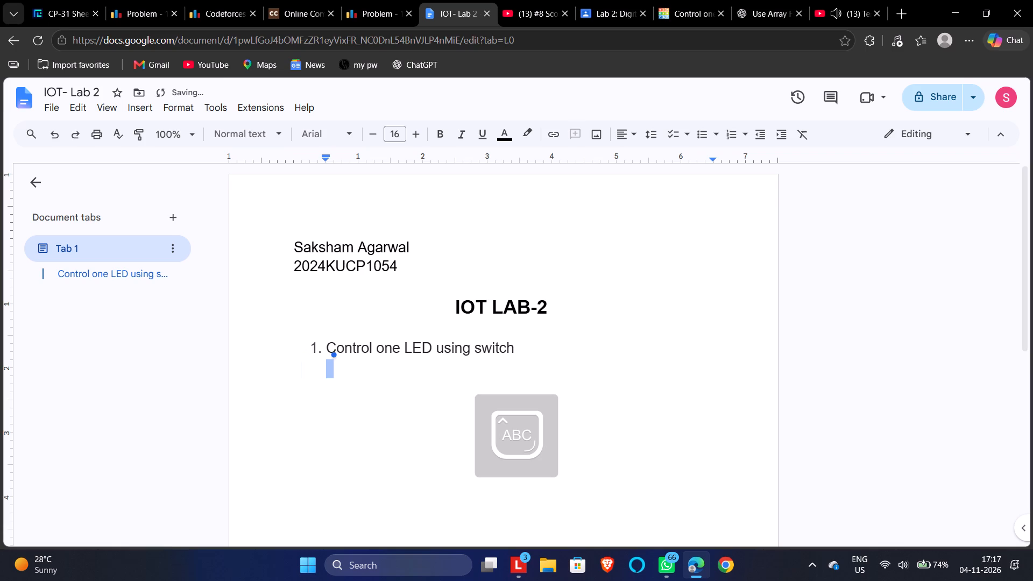
pyautogui.press('BackSpace')
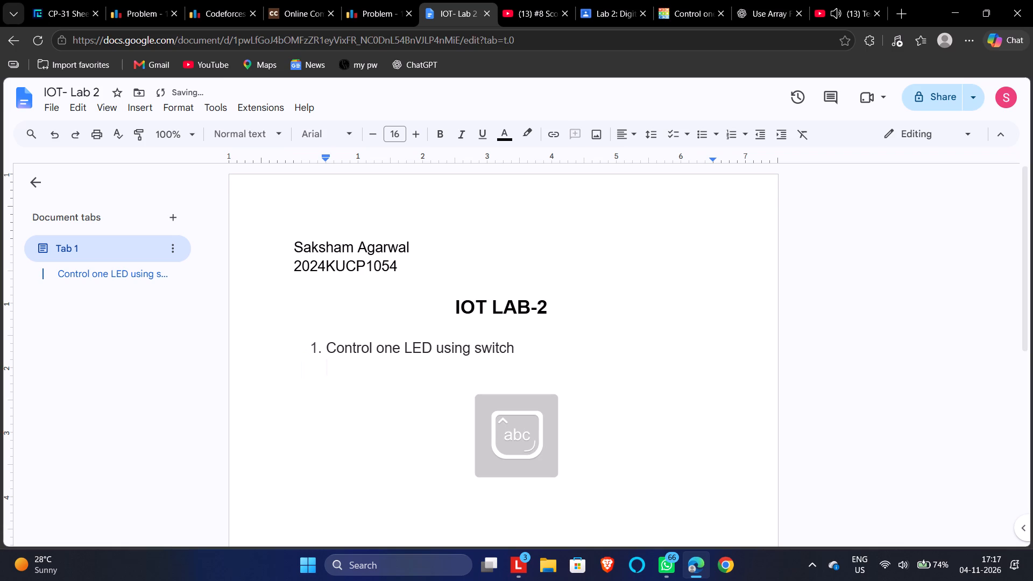
# Insert a hyperlink with the text "link" on the indented line, using the link copied from the shared Tinkercad circuit page.
pyautogui.rightClick(392, 379)
pyautogui.click(445, 310)
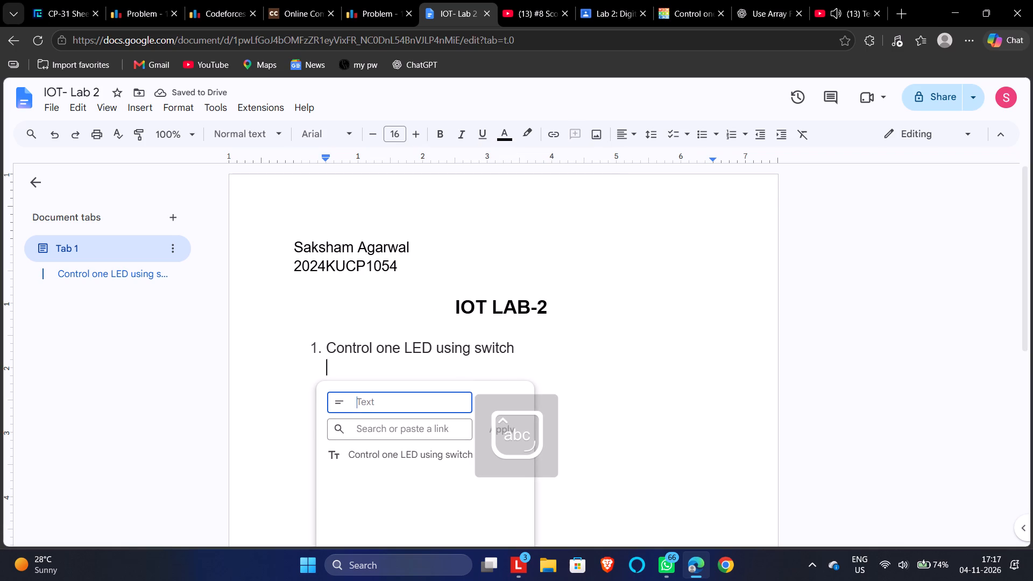
pyautogui.write('link')
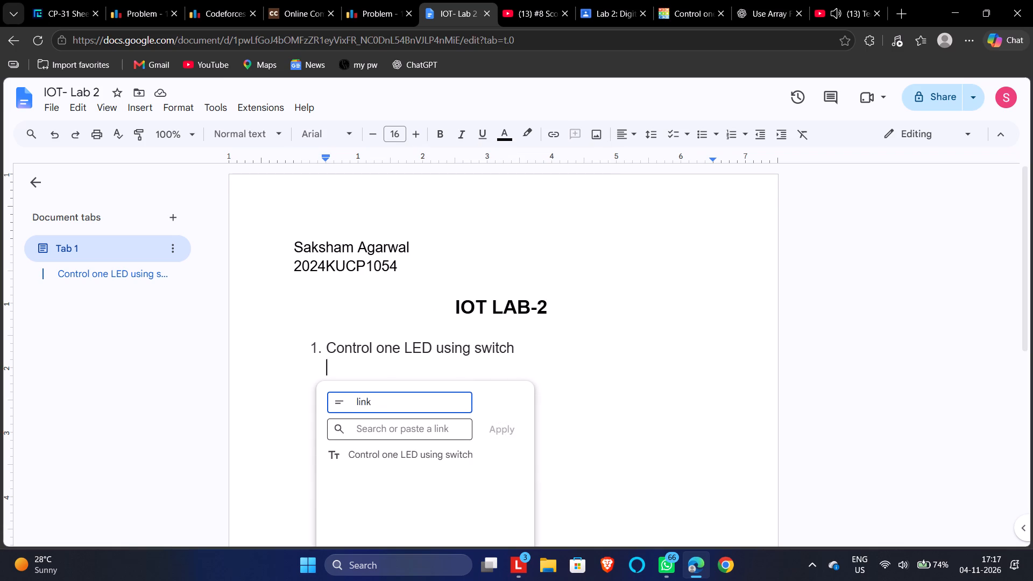
pyautogui.click(421, 430)
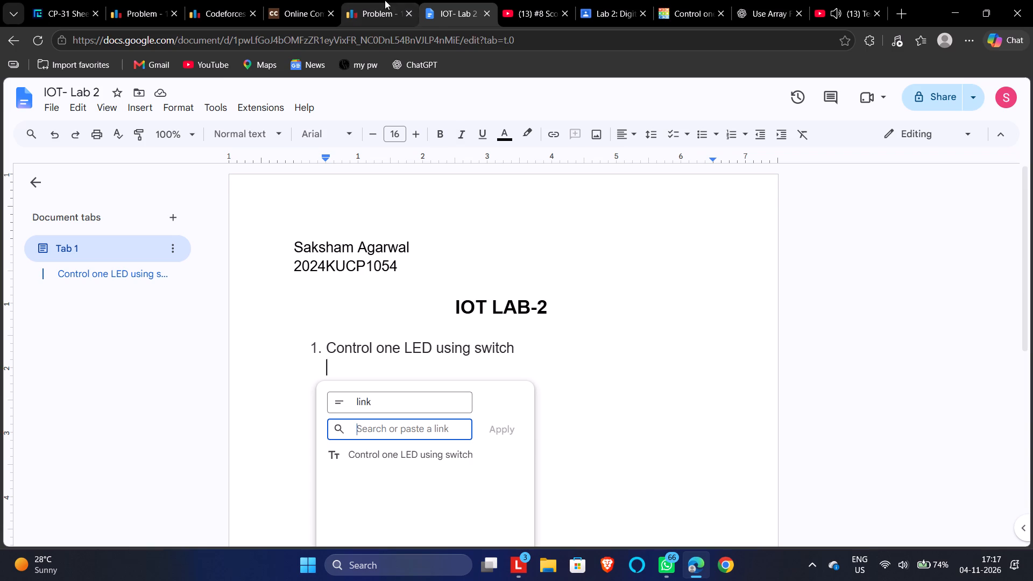
pyautogui.click(624, 0)
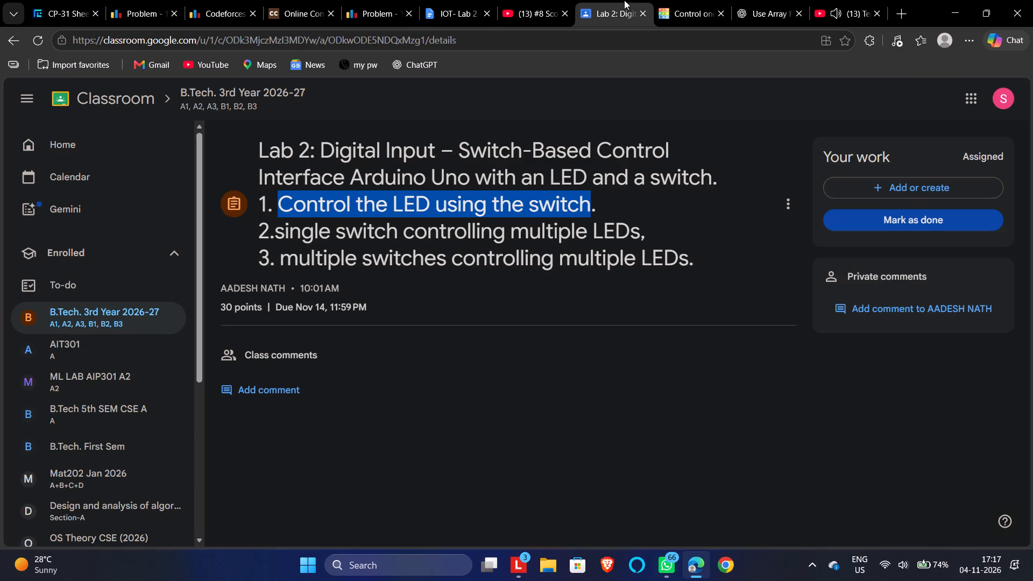
pyautogui.click(699, 0)
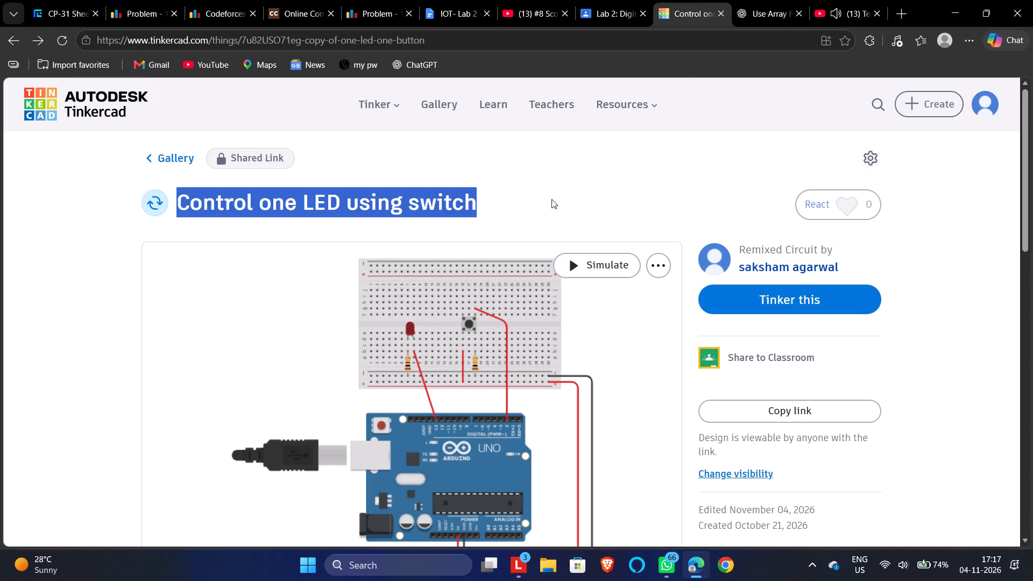
pyautogui.click(769, 411)
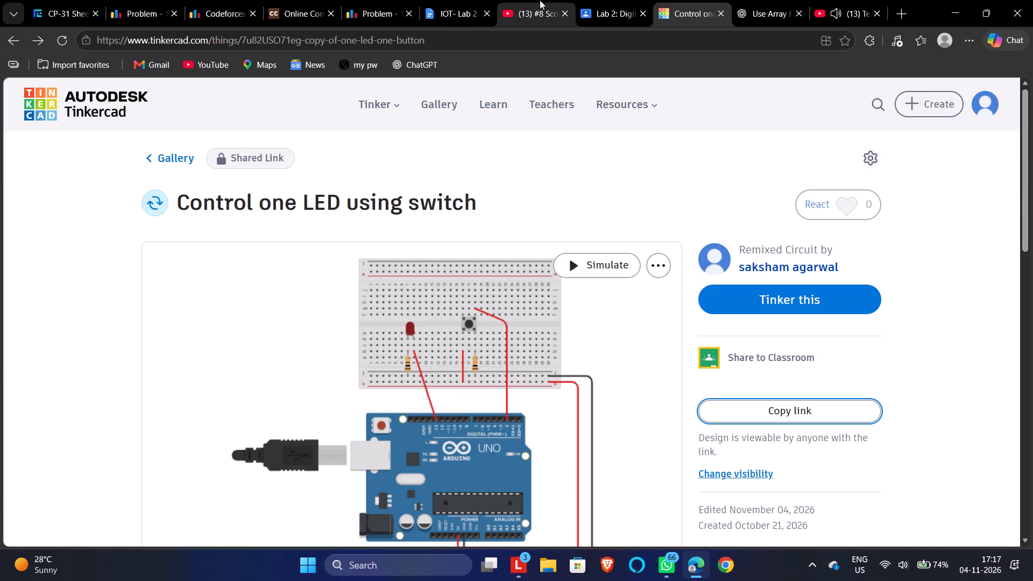
pyautogui.click(461, 0)
pyautogui.hotkey('ctrl', 'v')
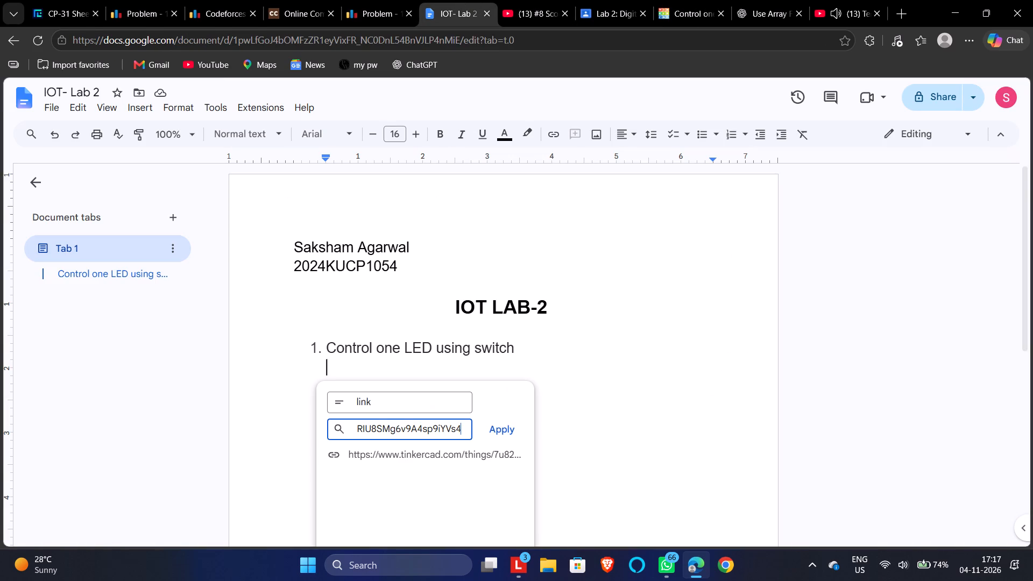
pyautogui.click(505, 428)
pyautogui.click(464, 427)
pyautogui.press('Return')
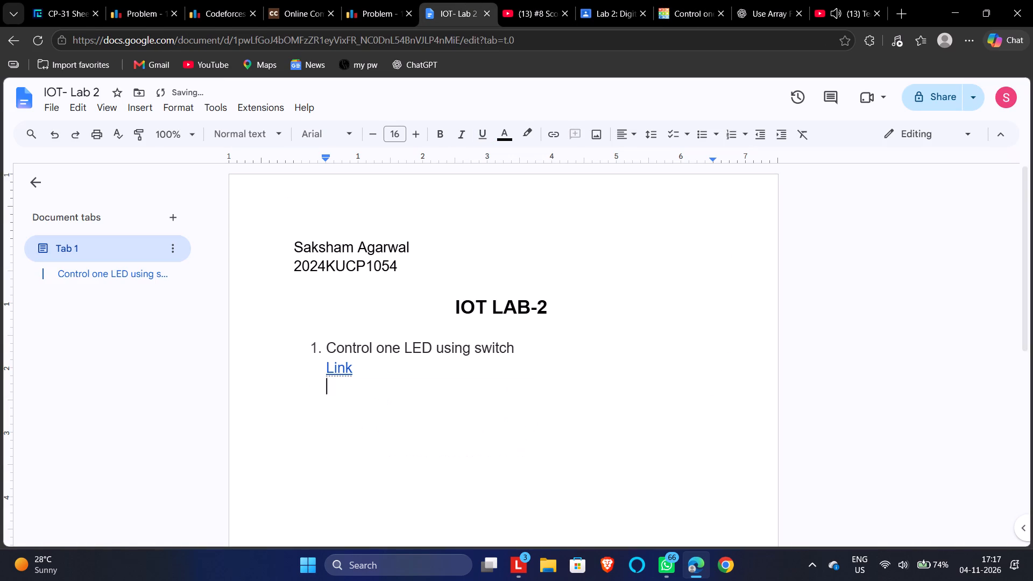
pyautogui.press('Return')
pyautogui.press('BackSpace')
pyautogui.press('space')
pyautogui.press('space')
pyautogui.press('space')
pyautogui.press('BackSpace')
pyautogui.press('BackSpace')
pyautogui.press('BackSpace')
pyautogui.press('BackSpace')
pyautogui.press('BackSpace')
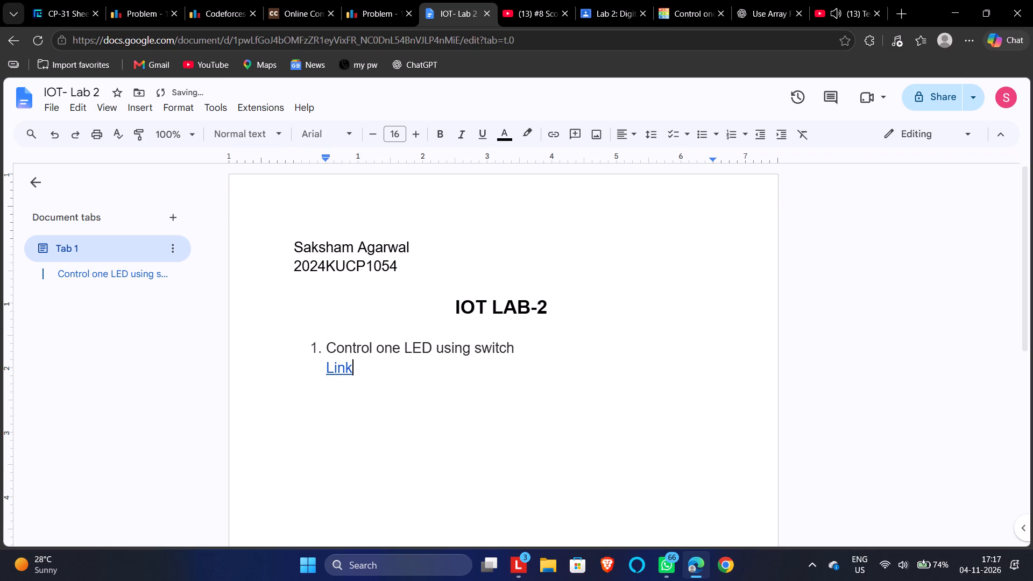
# Change the hyperlink text under item 1 to lowercase "link", with the whole word linked and no stray letter before it.
pyautogui.press('Left')
pyautogui.press('Left')
pyautogui.press('Left')
pyautogui.press('BackSpace')
pyautogui.press('l')
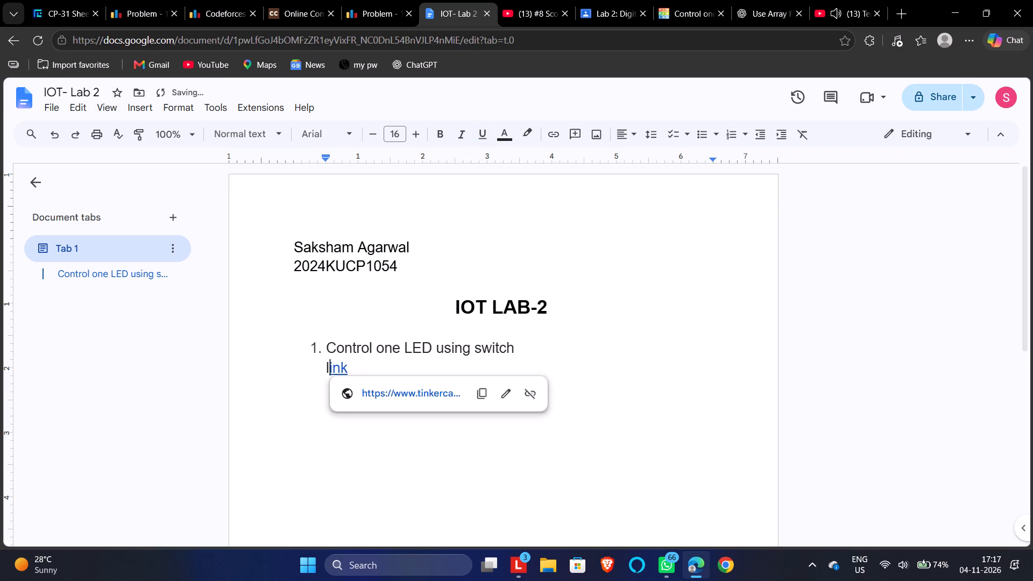
pyautogui.click(388, 364)
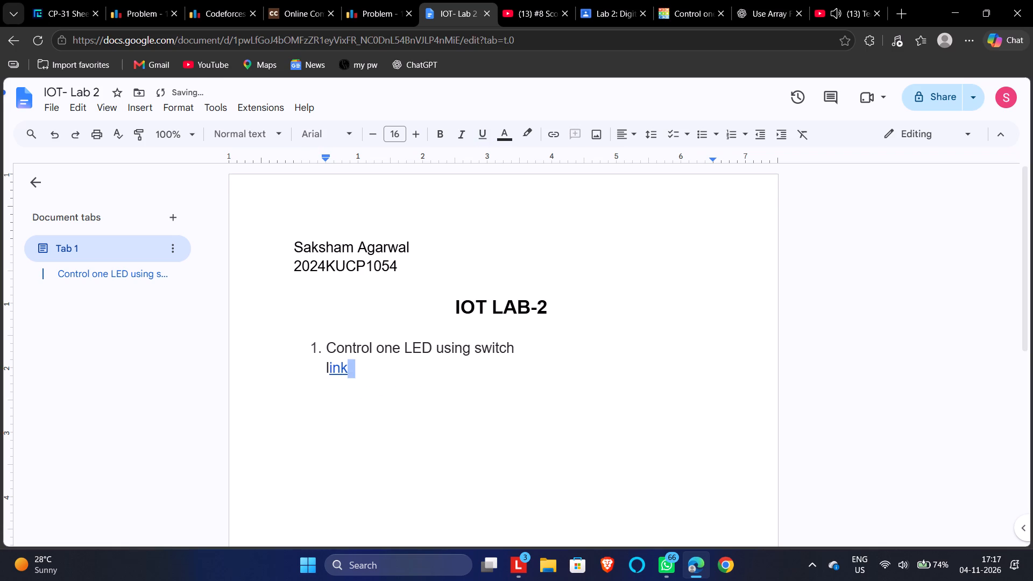
pyautogui.click(330, 366)
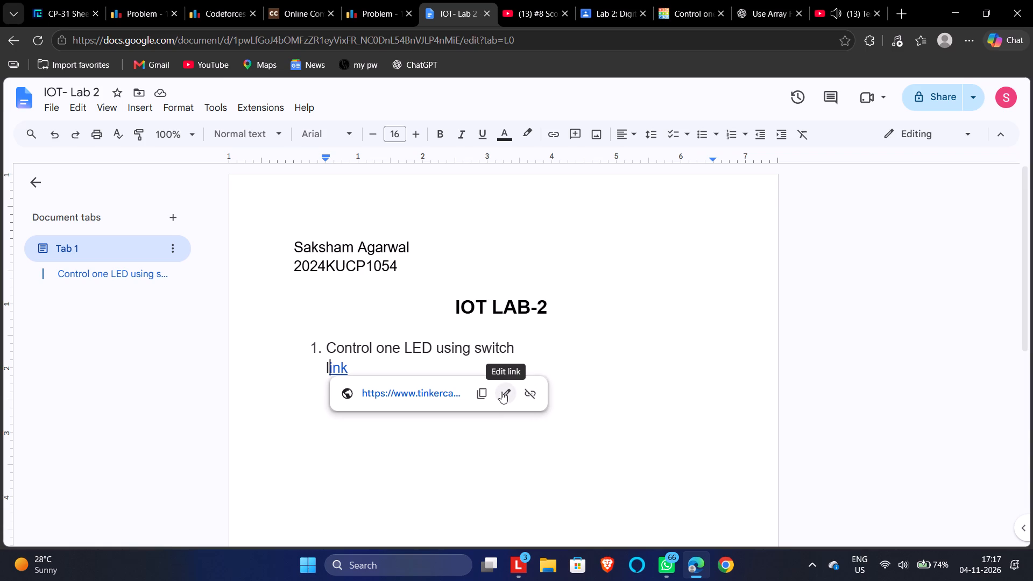
pyautogui.click(501, 392)
pyautogui.click(376, 401)
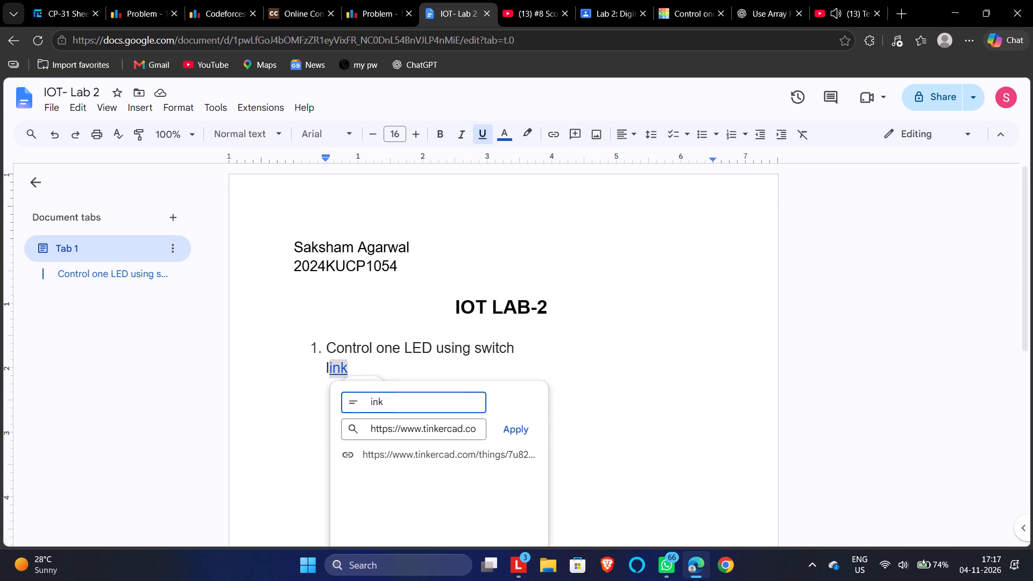
pyautogui.press('Left')
pyautogui.press('Left')
pyautogui.press('l')
pyautogui.click(523, 435)
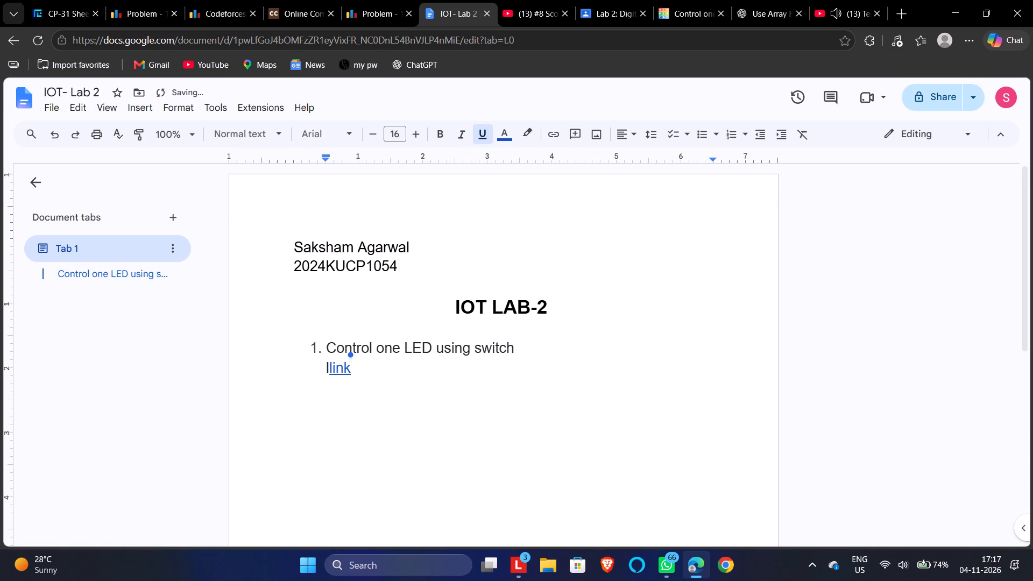
pyautogui.click(328, 369)
pyautogui.press('BackSpace')
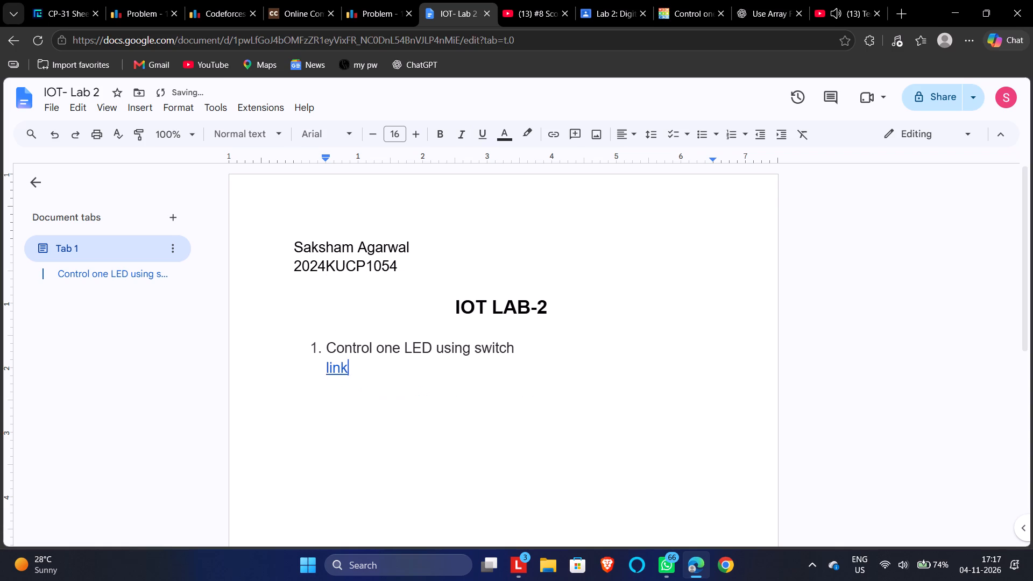
# Start list item "2." on an unindented new line below the link, with spaces before the number.
pyautogui.click(351, 368)
pyautogui.press('Return')
pyautogui.press('BackSpace')
pyautogui.press('BackSpace')
pyautogui.press('space')
pyautogui.press('space')
pyautogui.press('space')
pyautogui.press('space')
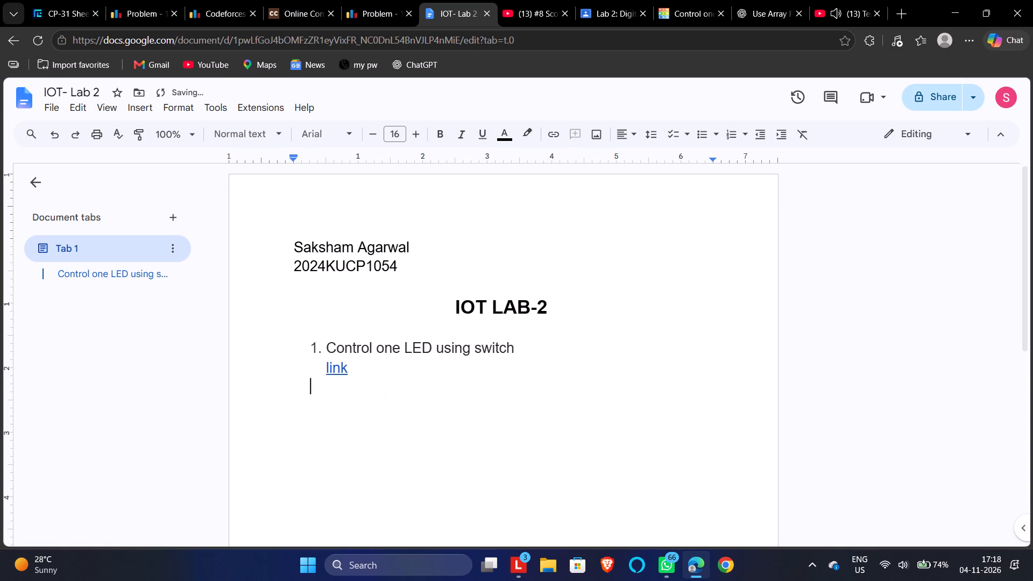
pyautogui.press('space')
pyautogui.write('2.')
pyautogui.press('space')
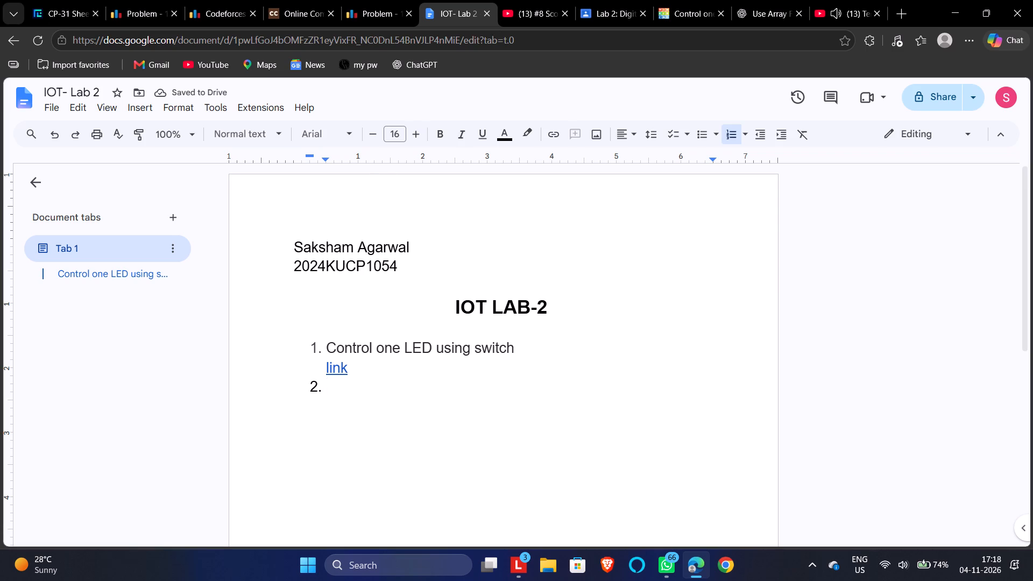
# Remove the automatic number from "Control one LED using switch" and re-enter it as "1." with spaces before it.
pyautogui.moveTo(312, 343); pyautogui.dragTo(492, 341)
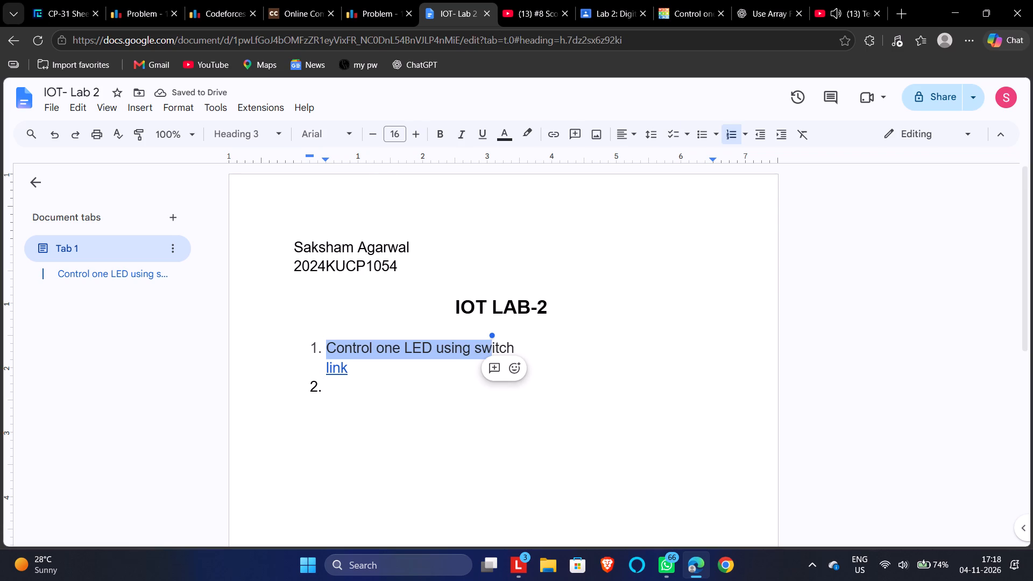
pyautogui.click(314, 346)
pyautogui.click(309, 346)
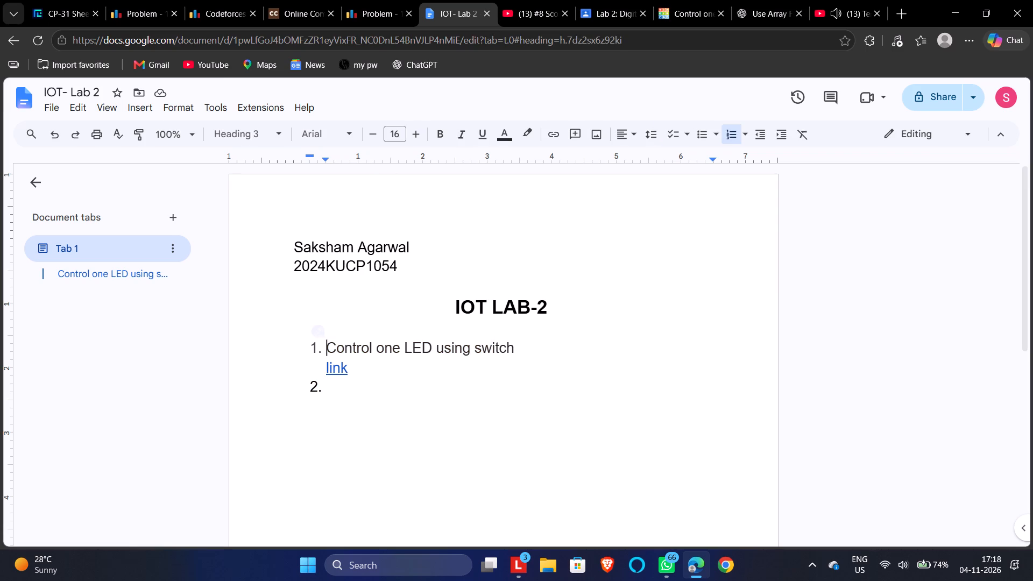
pyautogui.press('BackSpace')
pyautogui.press('BackSpace')
pyautogui.press('space')
pyautogui.press('space')
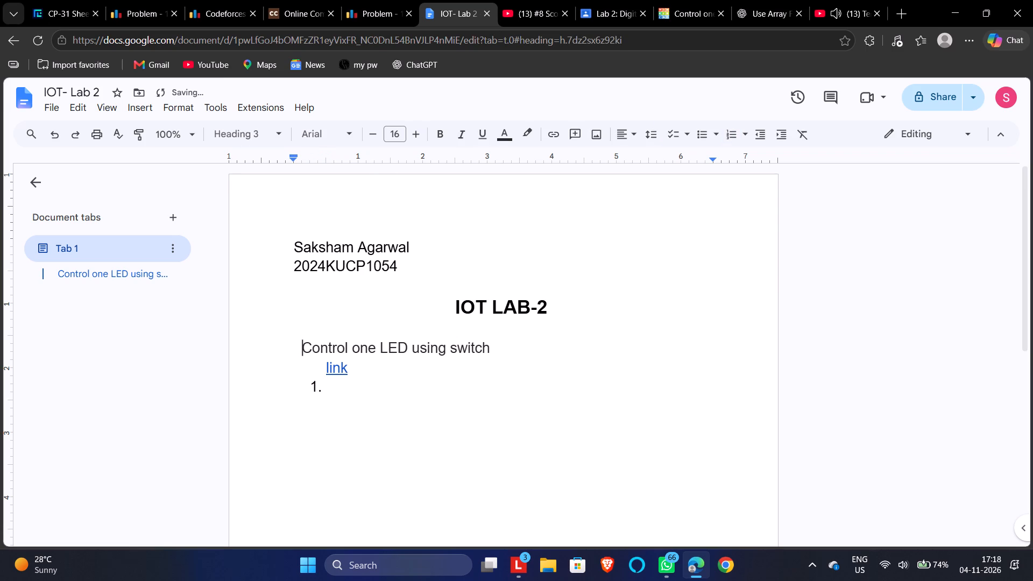
pyautogui.press('space')
pyautogui.press('space')
pyautogui.press('space')
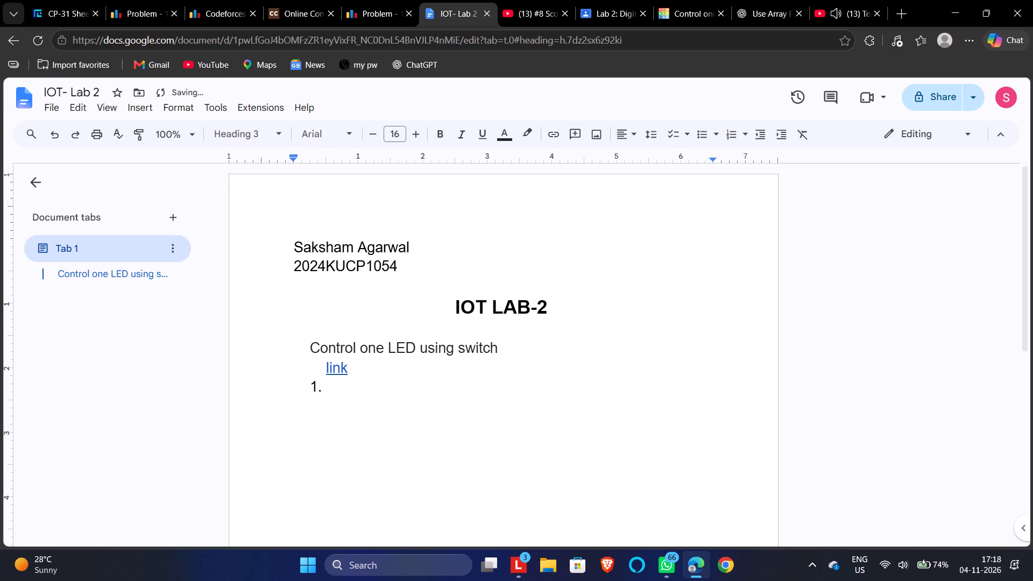
pyautogui.write('1.')
pyautogui.press('space')
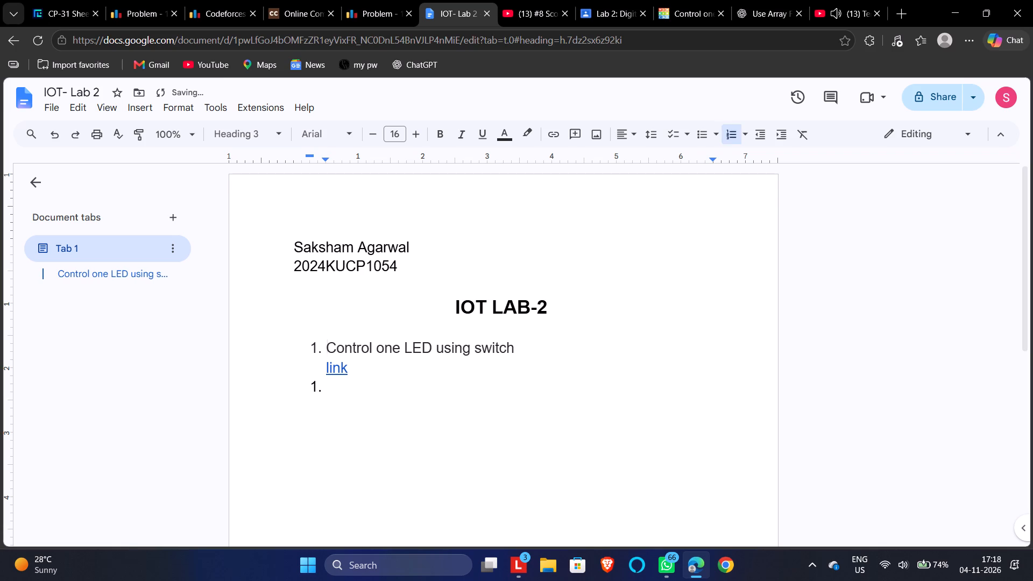
# Renumber the empty list item below the link from a repeated "1." to "2." at the same list indent.
pyautogui.click(316, 384)
pyautogui.press('BackSpace')
pyautogui.press('2')
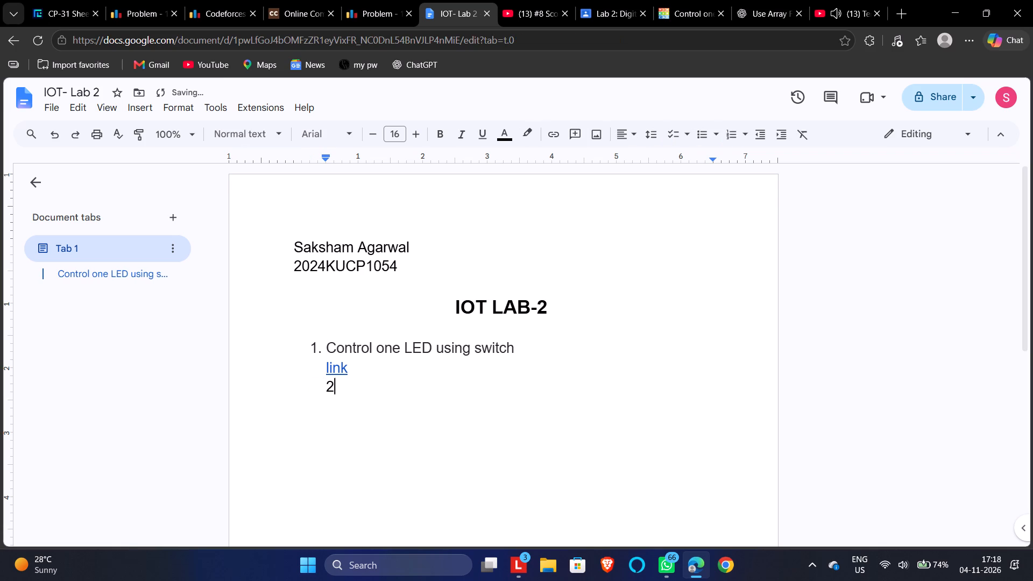
pyautogui.press('BackSpace')
pyautogui.press('BackSpace')
pyautogui.press('space')
pyautogui.write('2.')
pyautogui.press('space')
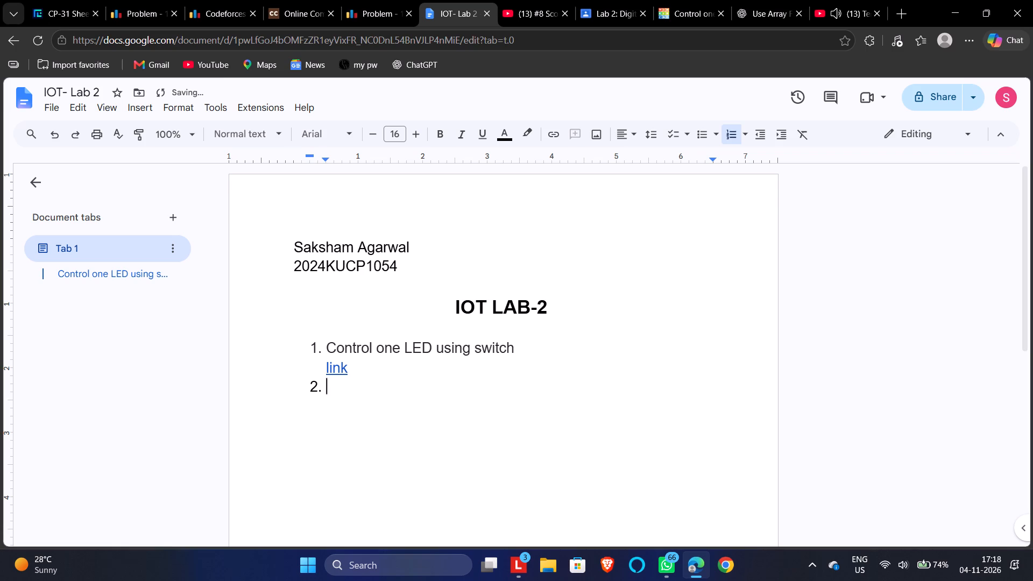
# Insert a blank line between the link under item 1 and item 2, leaving the cursor after "2.".
pyautogui.click(357, 369)
pyautogui.press('Return')
pyautogui.click(329, 406)
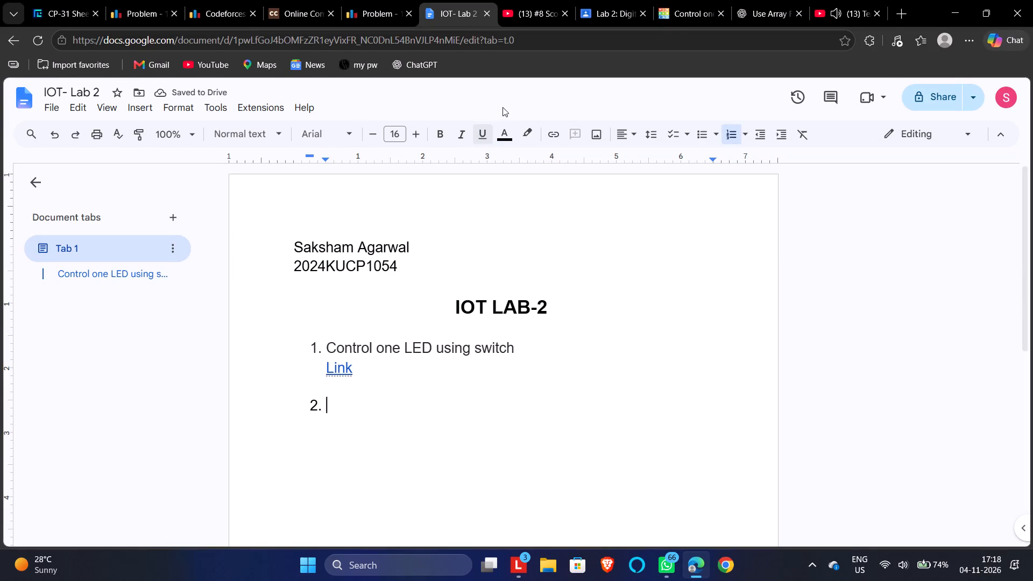
# Switch to Tinkercad and go back from the "Control one LED using switch" circuit page to the dashboard.
pyautogui.click(614, 0)
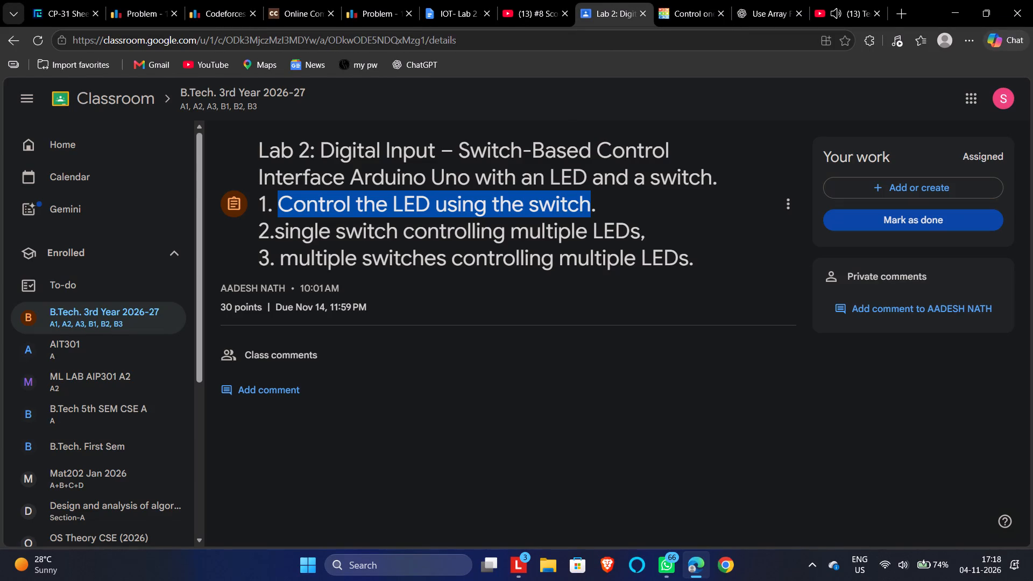
pyautogui.click(662, 0)
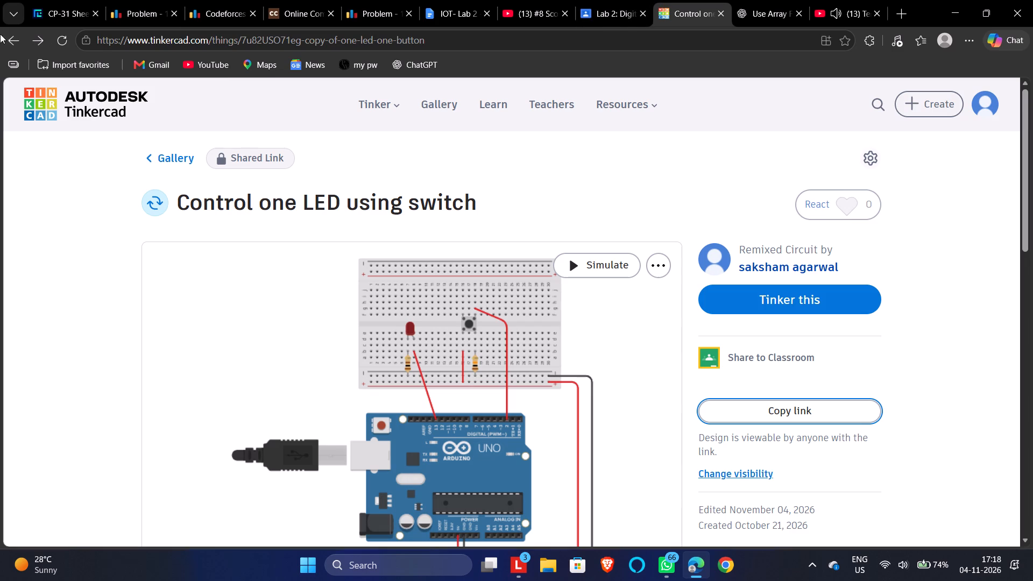
pyautogui.click(11, 39)
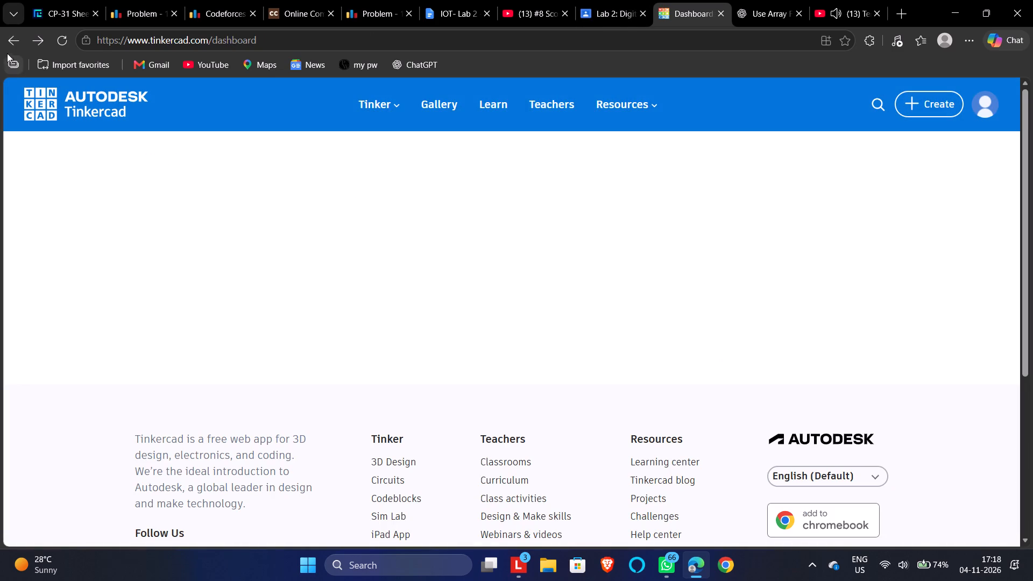
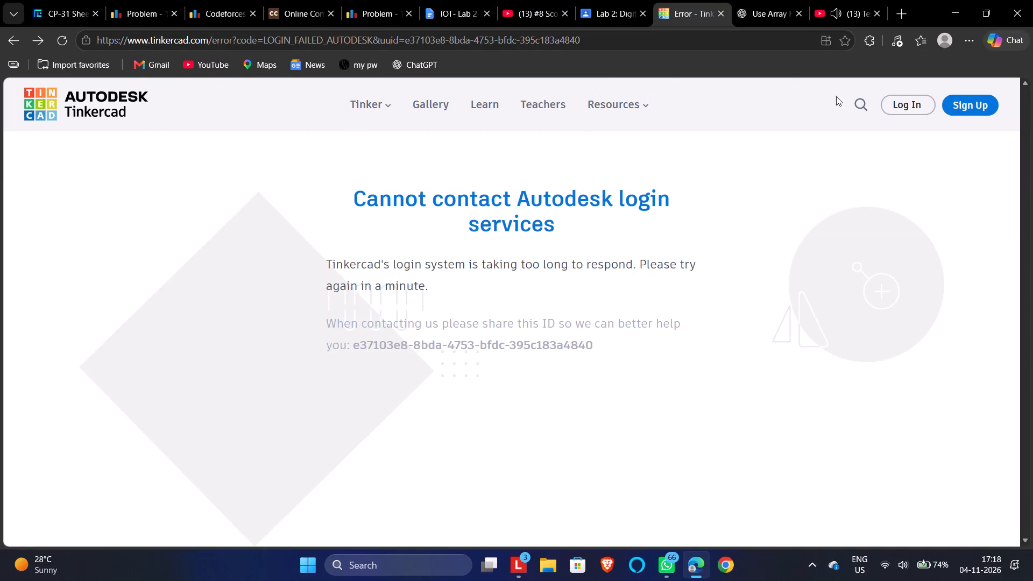
# Find the private "Copy of Multiple-LED-one-button" circuit among all your designs and open it in the circuit editor.
pyautogui.click(40, 44)
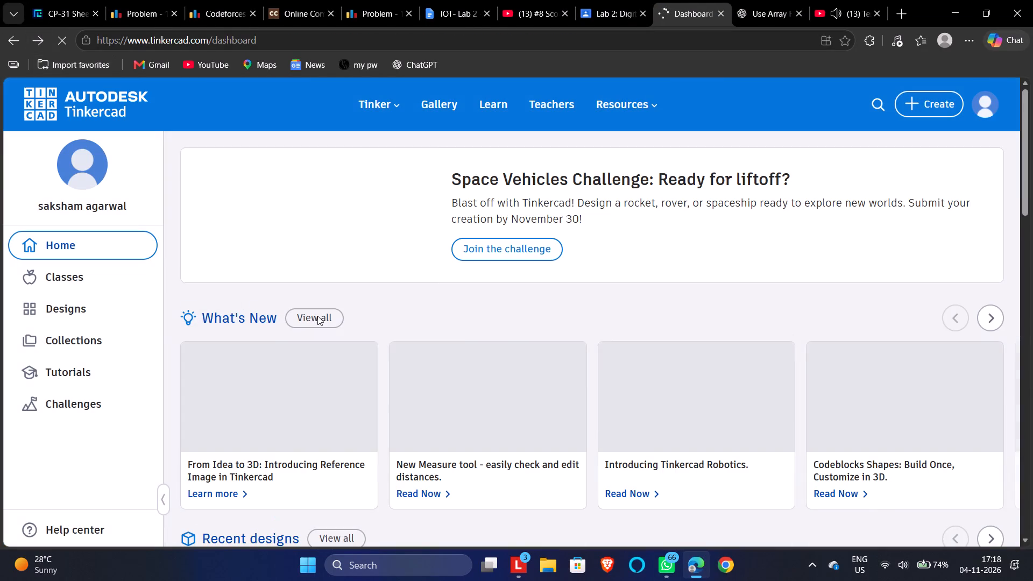
pyautogui.scroll(-3, 403, 334)
pyautogui.scroll(-2, 274, 387)
pyautogui.scroll(2, 274, 387)
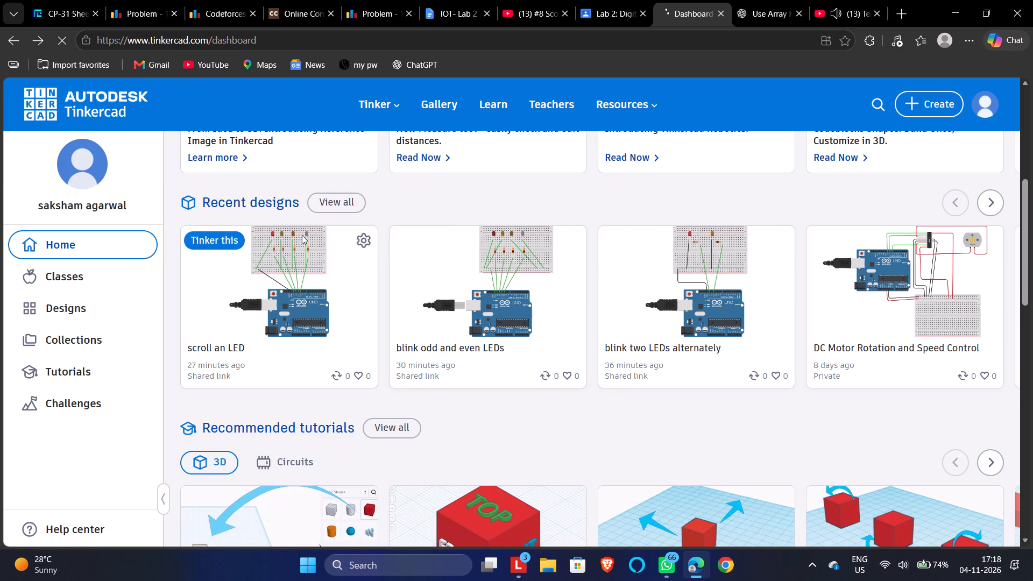
pyautogui.click(322, 210)
pyautogui.scroll(-1, 445, 291)
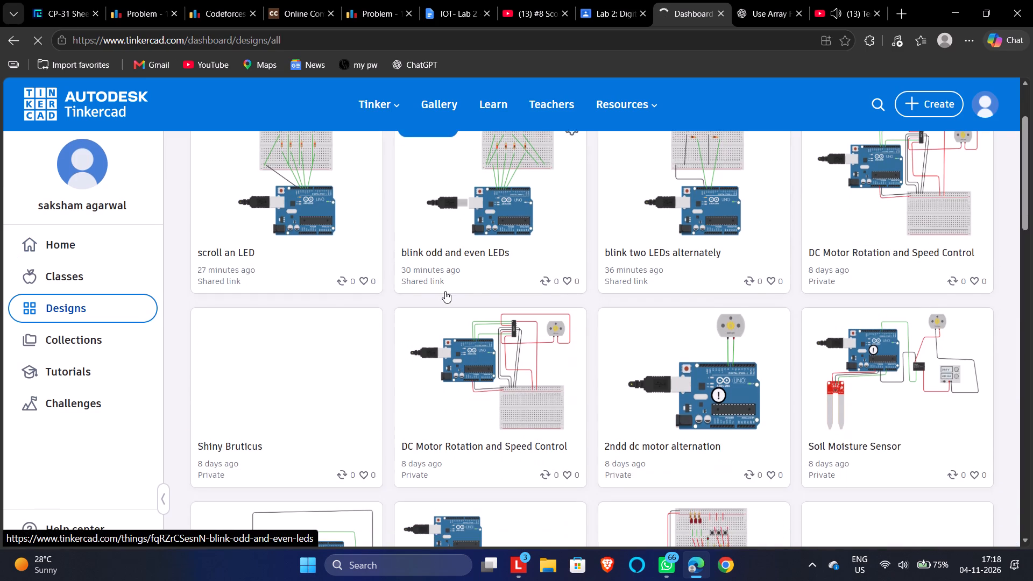
pyautogui.scroll(-1, 322, 355)
pyautogui.scroll(2, 322, 355)
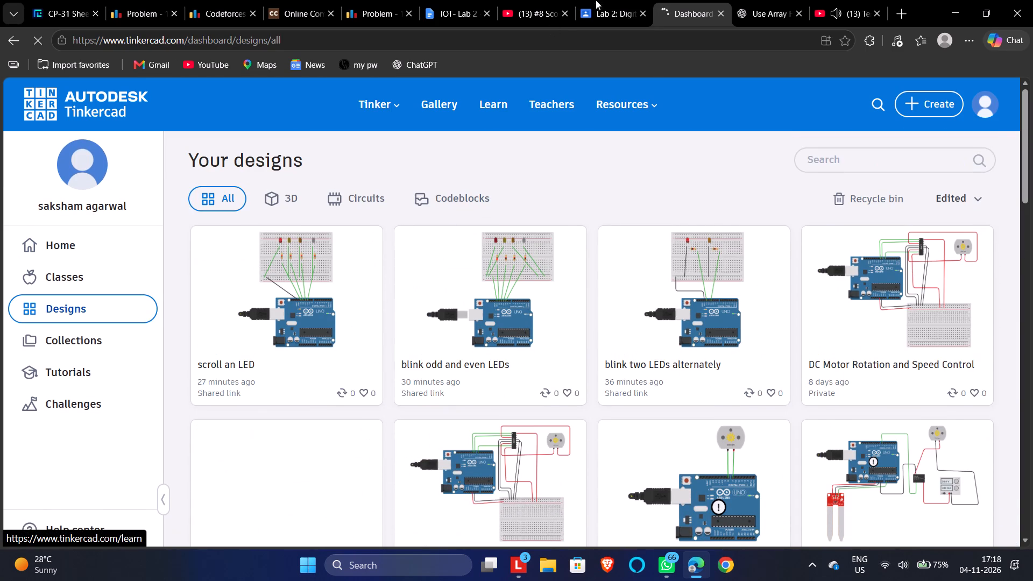
pyautogui.click(601, 0)
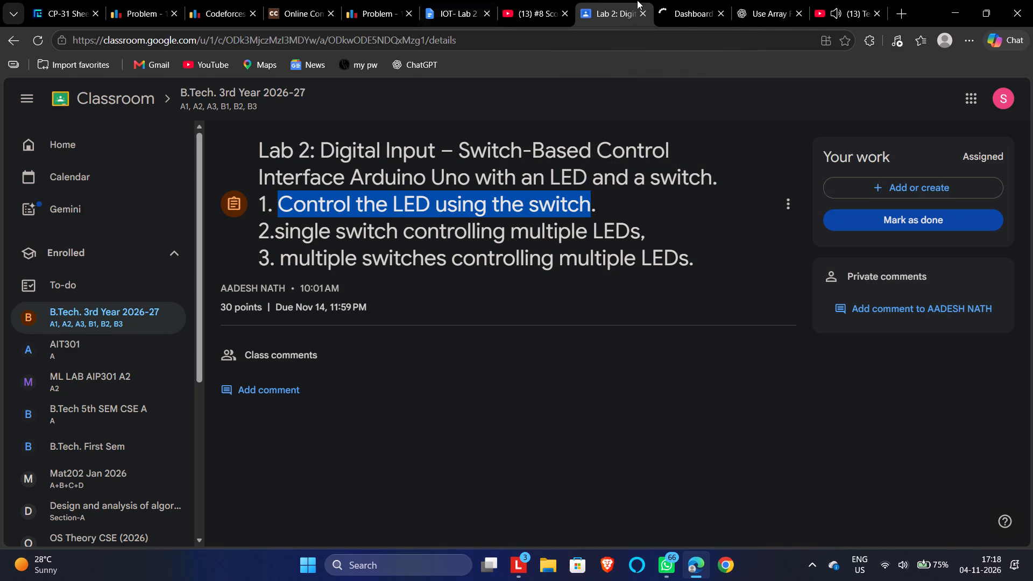
pyautogui.click(690, 4)
pyautogui.scroll(-1, 472, 301)
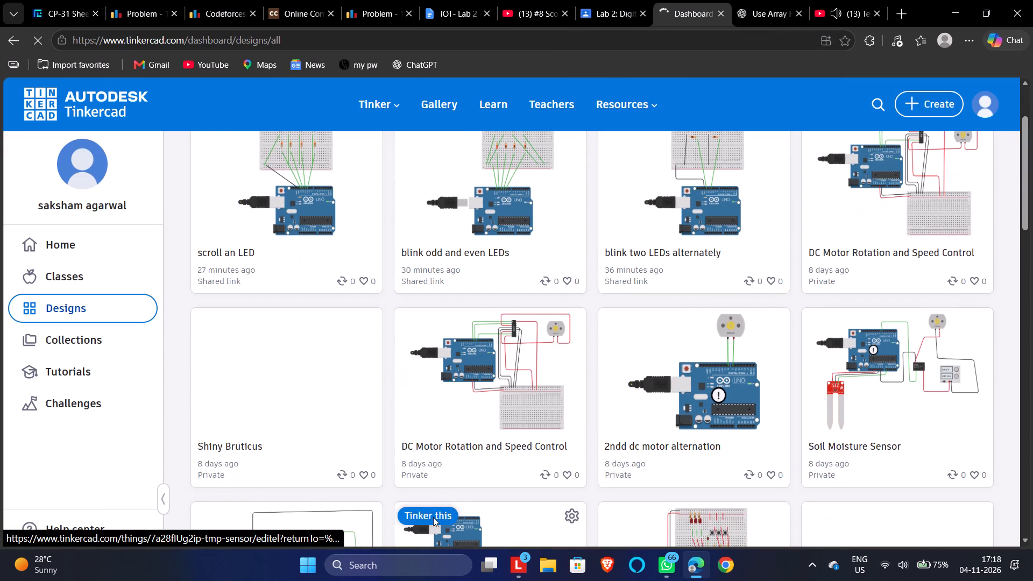
pyautogui.scroll(-2, 630, 379)
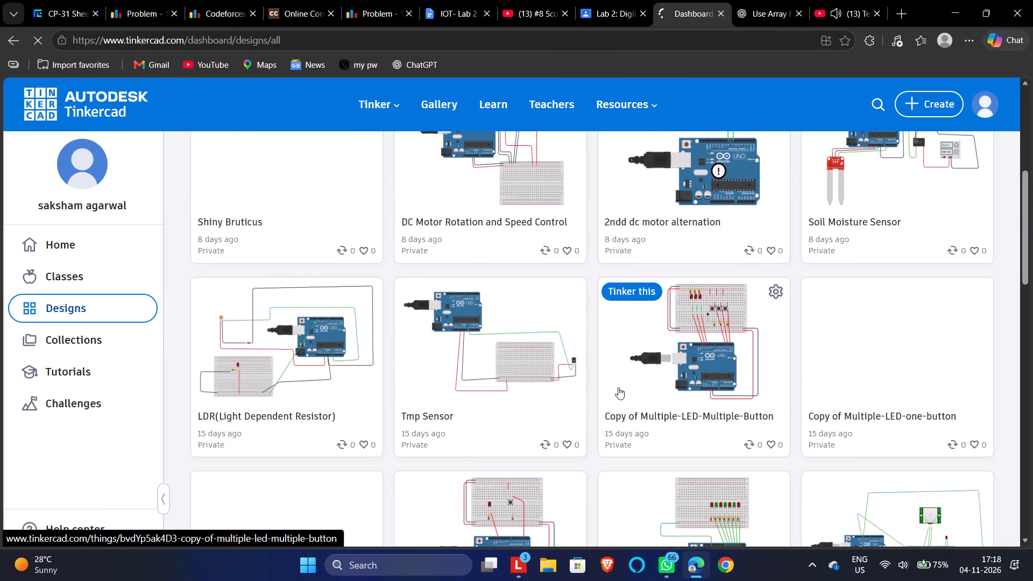
pyautogui.scroll(-2, 458, 408)
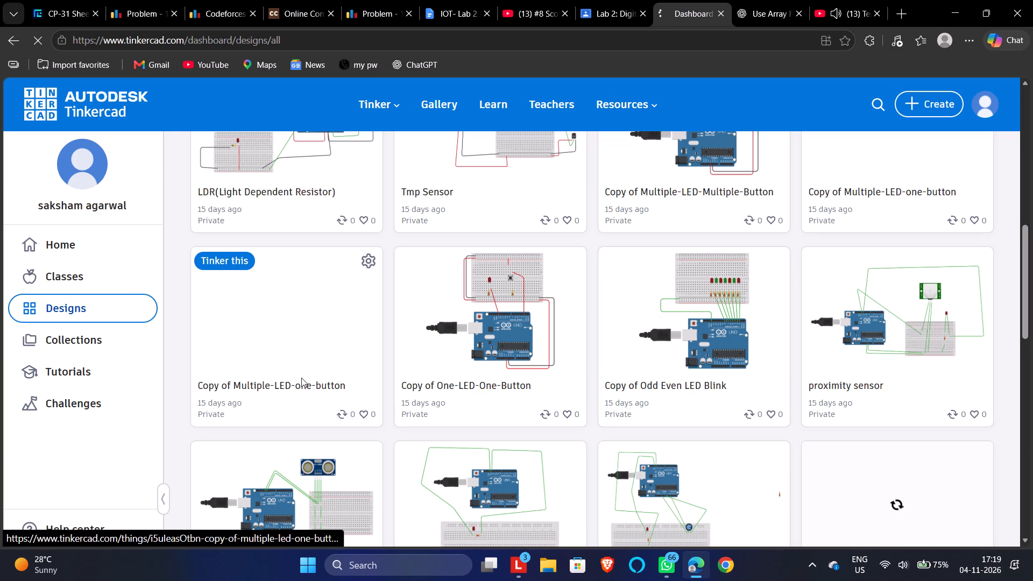
pyautogui.click(316, 350)
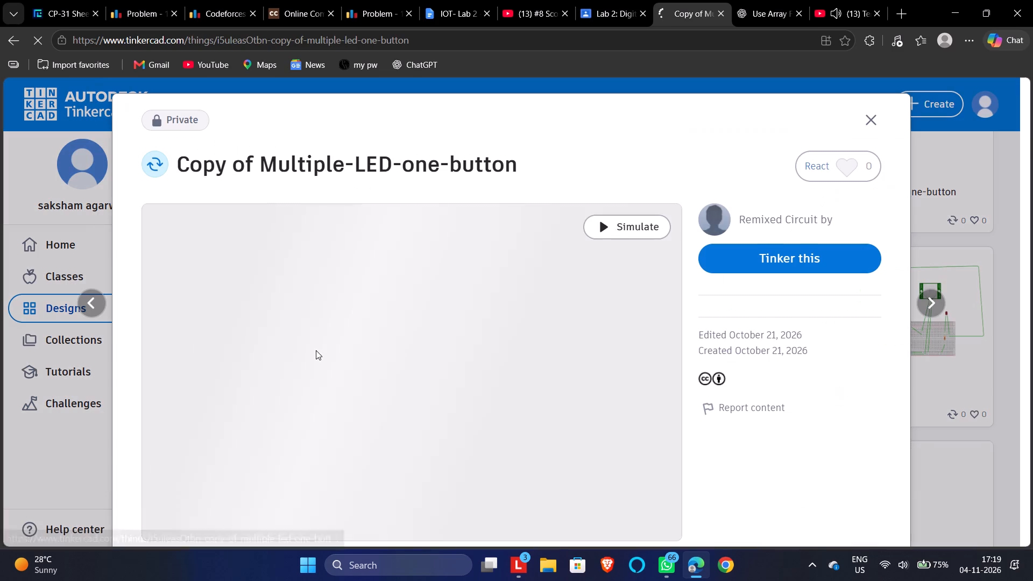
pyautogui.click(772, 266)
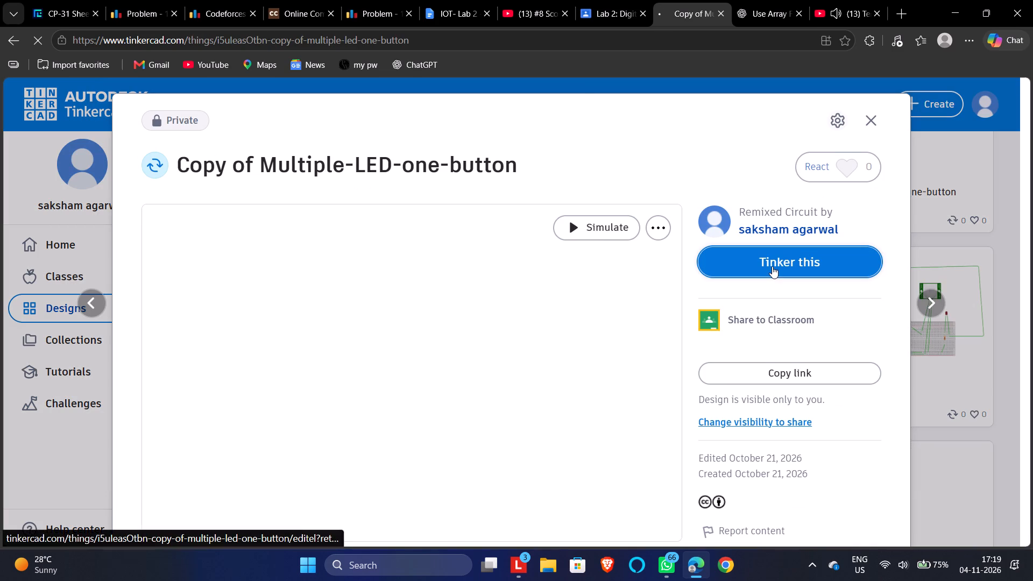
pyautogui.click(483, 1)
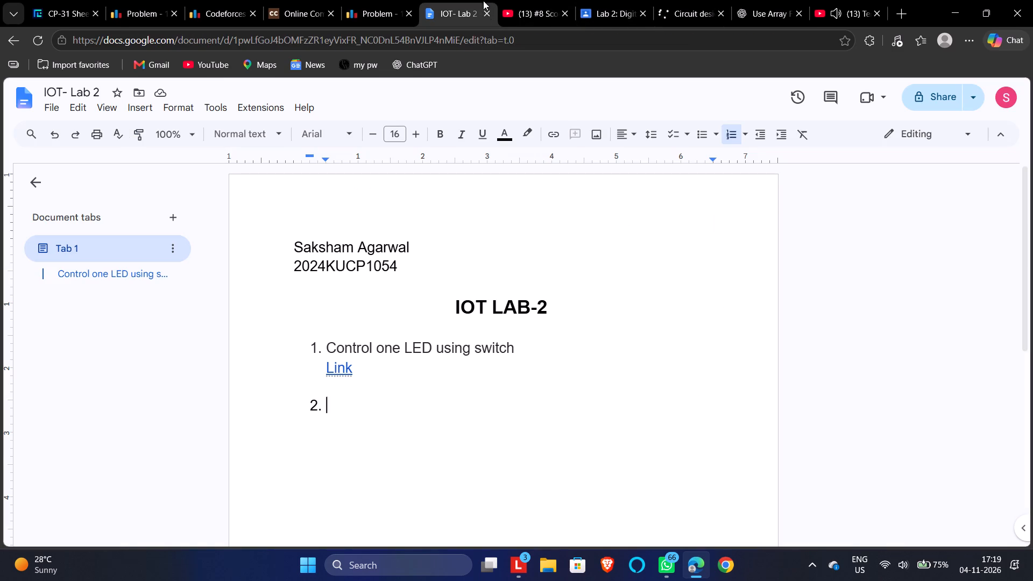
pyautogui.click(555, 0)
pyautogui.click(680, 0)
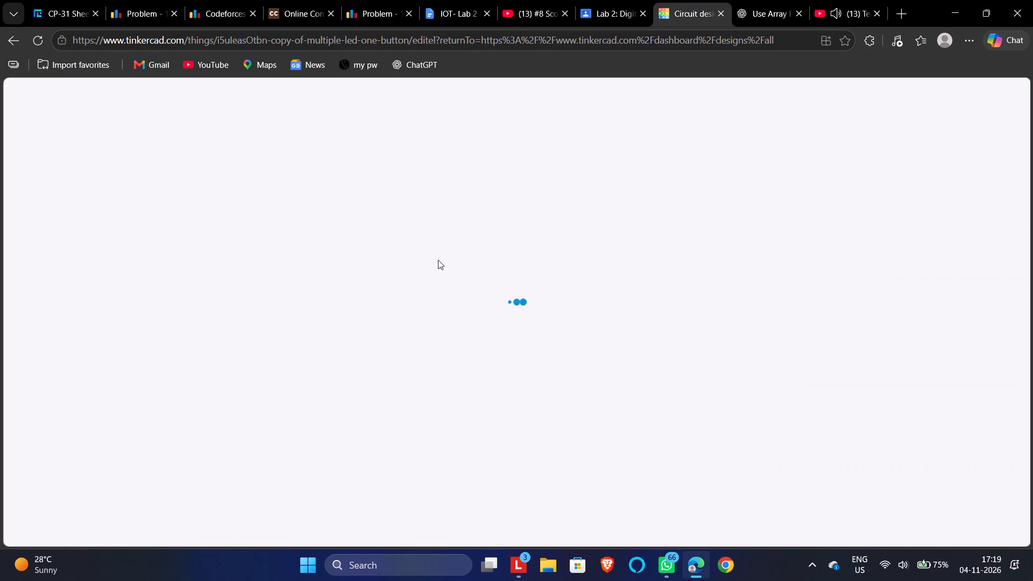
# Copy the second task title from the Classroom assignment and rename the circuit "single switch controlling multiple LEDs".
pyautogui.click(591, 0)
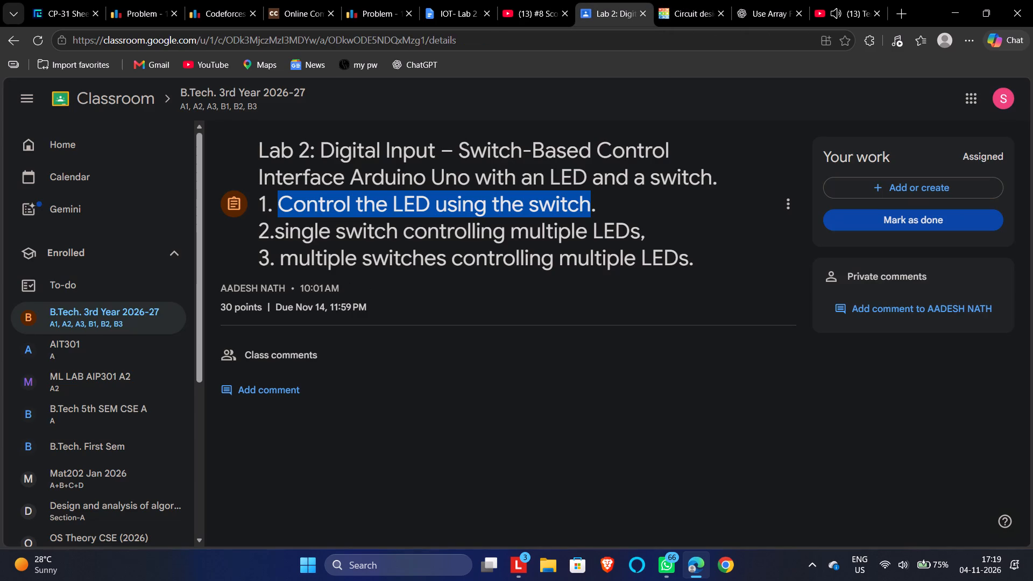
pyautogui.moveTo(277, 229); pyautogui.dragTo(640, 223)
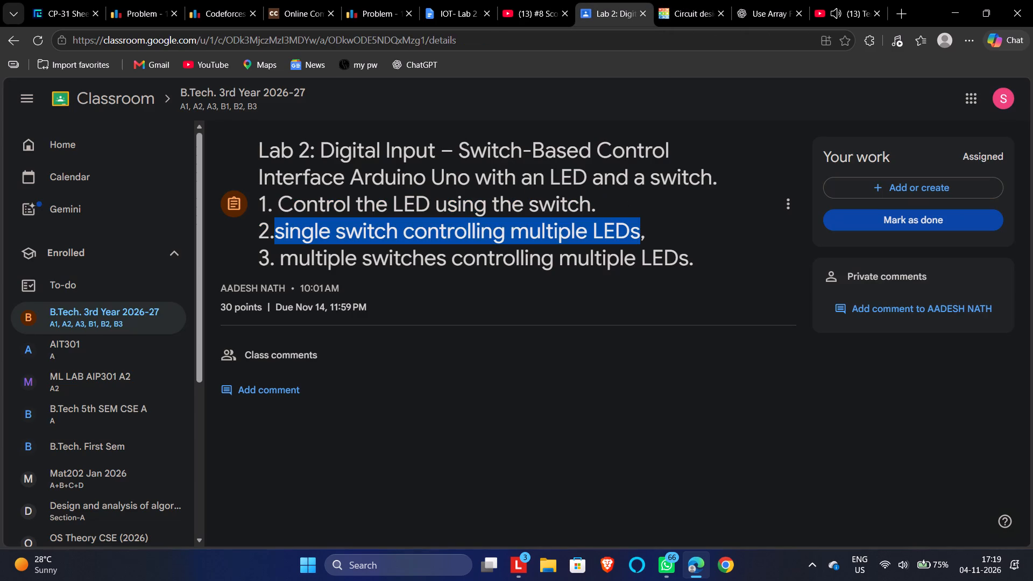
pyautogui.moveTo(640, 223); pyautogui.dragTo(640, 223)
pyautogui.hotkey('ctrl', 'c')
pyautogui.click(667, 0)
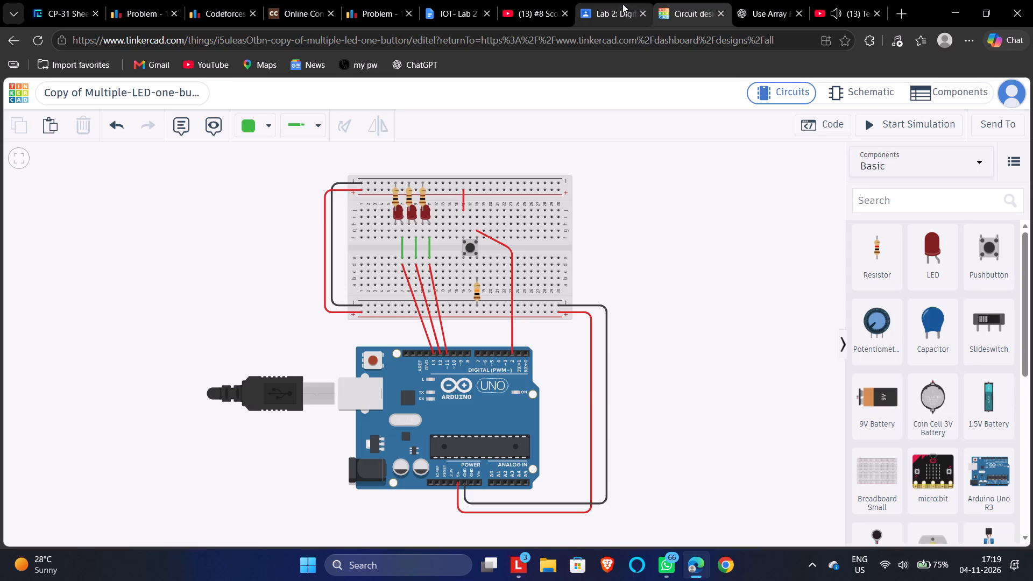
pyautogui.click(622, 4)
pyautogui.click(699, 0)
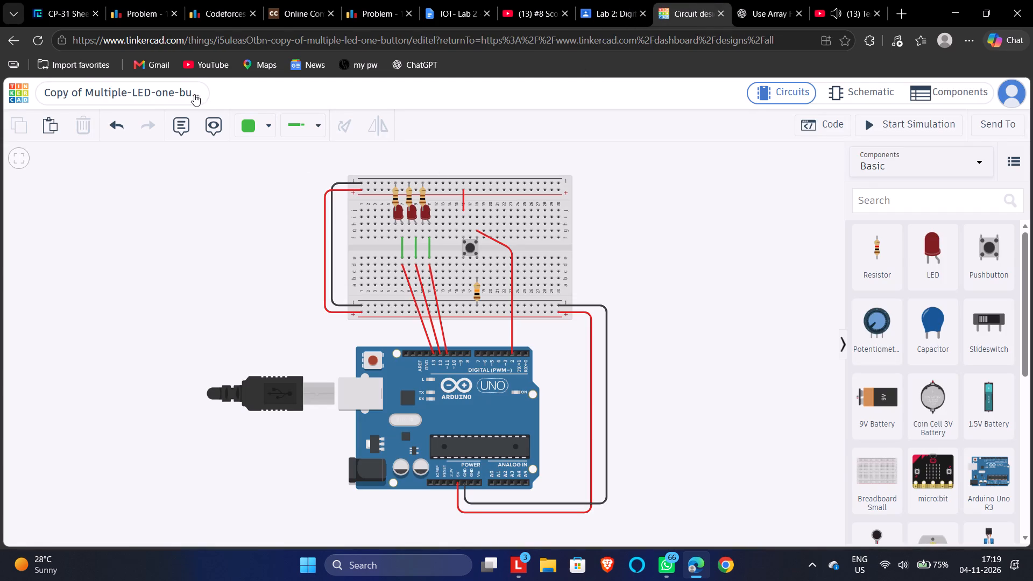
pyautogui.click(194, 94)
pyautogui.press('BackSpace')
pyautogui.hotkey('ctrl', 'v')
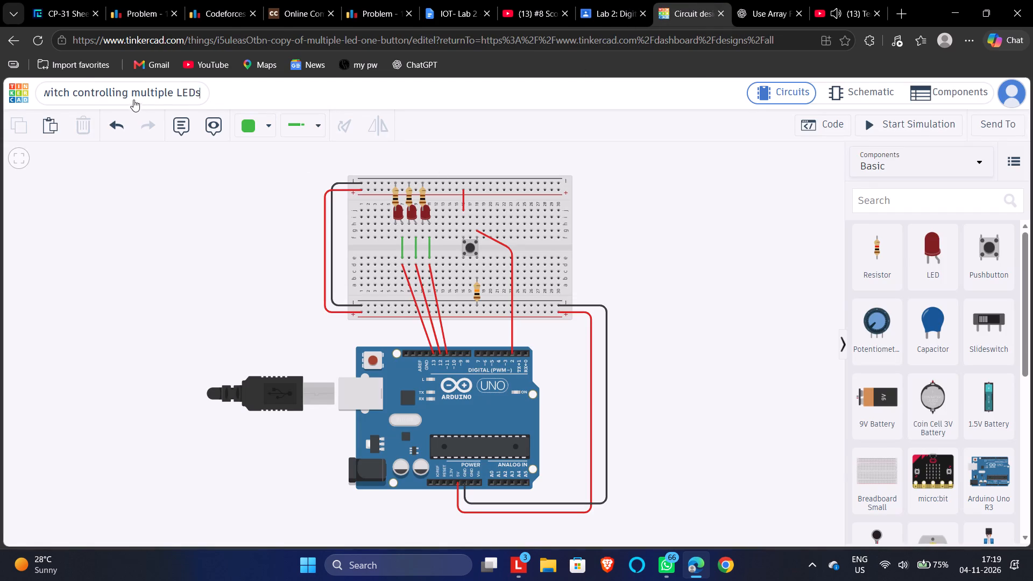
# Capitalize the first letter of the circuit name so it reads "Single switch controlling multiple LEDs".
pyautogui.press('Left')
pyautogui.press('Left')
pyautogui.press('Left')
pyautogui.press('Left')
pyautogui.press('Left')
pyautogui.press('Left')
pyautogui.press('Left')
pyautogui.press('Left')
pyautogui.press('Left')
pyautogui.press('Left')
pyautogui.press('Left')
pyautogui.press('Left')
pyautogui.press('Left')
pyautogui.press('Left')
pyautogui.press('Left')
pyautogui.press('Left')
pyautogui.press('Left')
pyautogui.press('Left')
pyautogui.press('Left')
pyautogui.press('Left')
pyautogui.press('Right')
pyautogui.press('s')
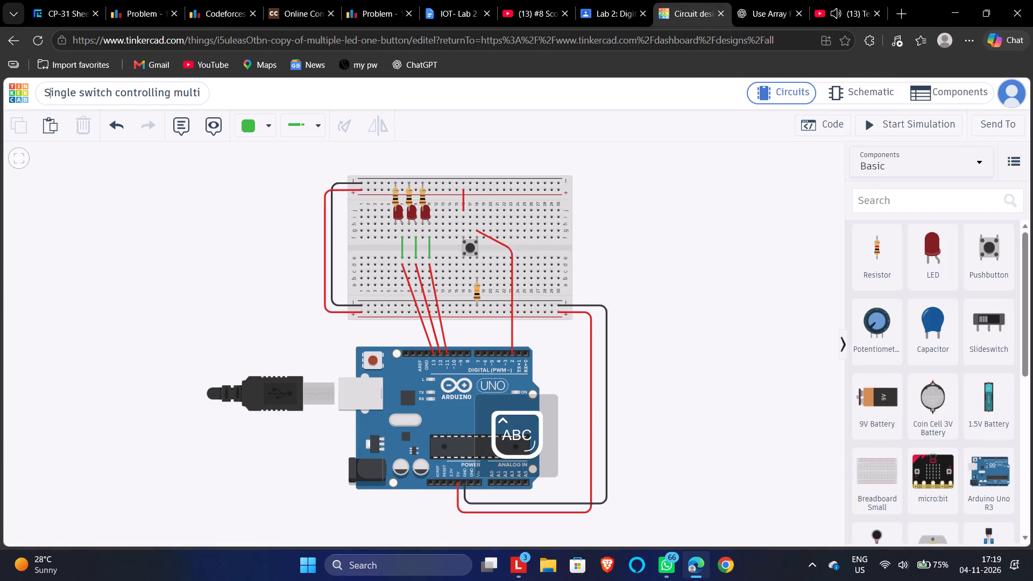
pyautogui.click(109, 328)
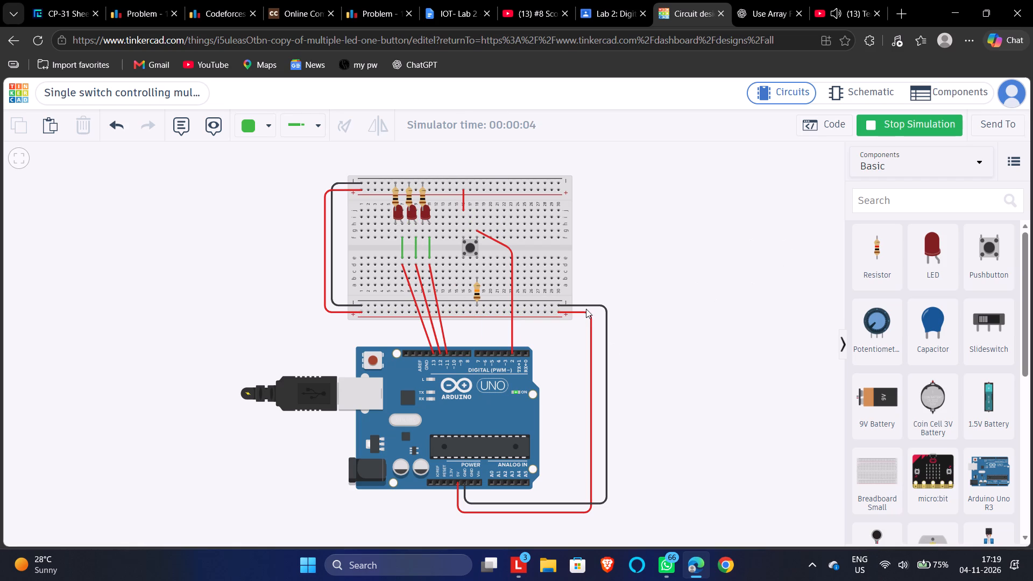
# Test the pushbutton's control of the three LEDs in the running simulation, open the Arduino code to check it, and stop the simulation.
pyautogui.click(472, 242)
pyautogui.click(472, 242)
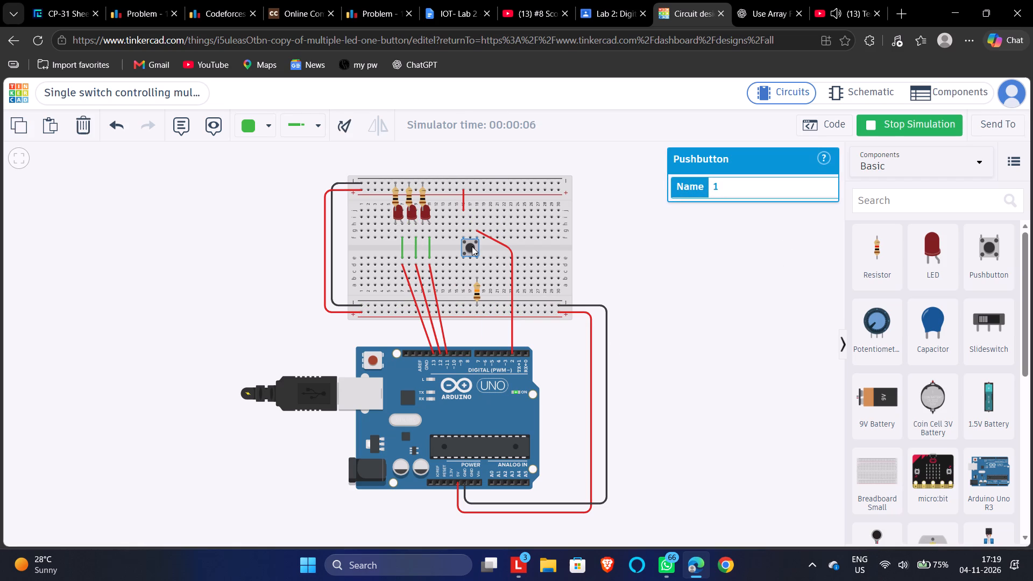
pyautogui.click(472, 246)
pyautogui.click(831, 130)
pyautogui.moveTo(208, 296); pyautogui.dragTo(110, 308)
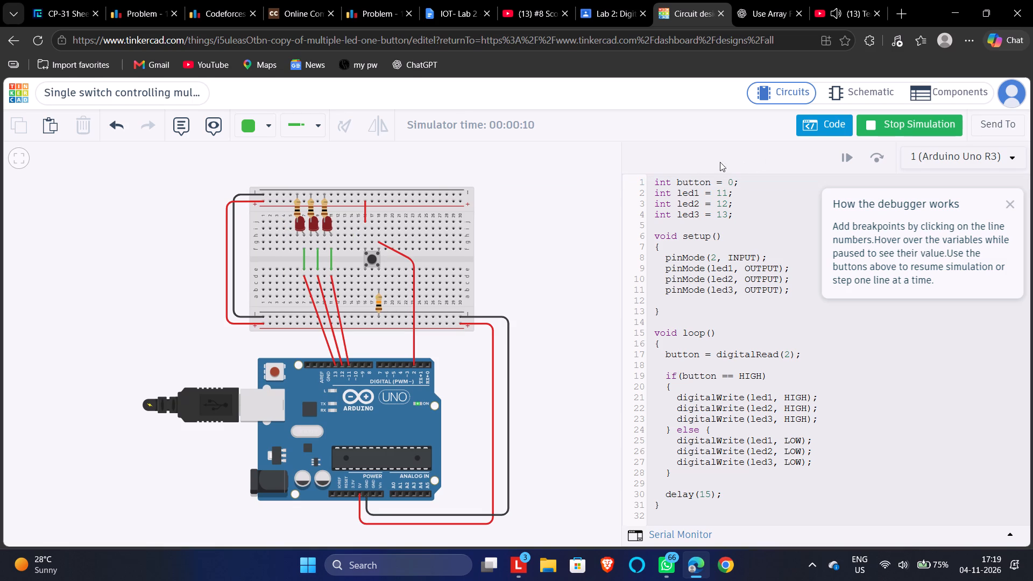
pyautogui.click(377, 259)
pyautogui.doubleClick(377, 259)
pyautogui.tripleClick(377, 259)
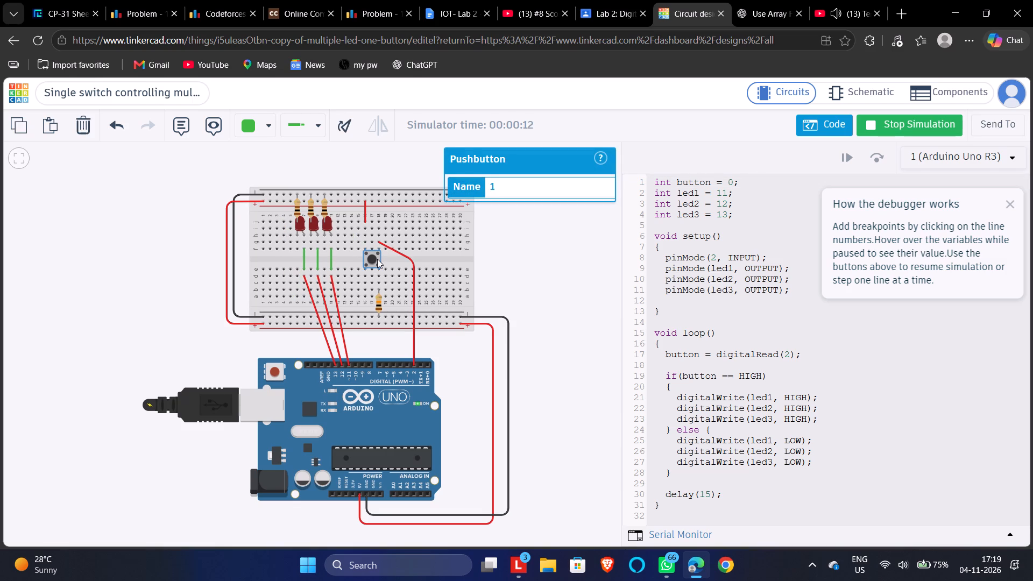
pyautogui.tripleClick(372, 260)
pyautogui.tripleClick(372, 260)
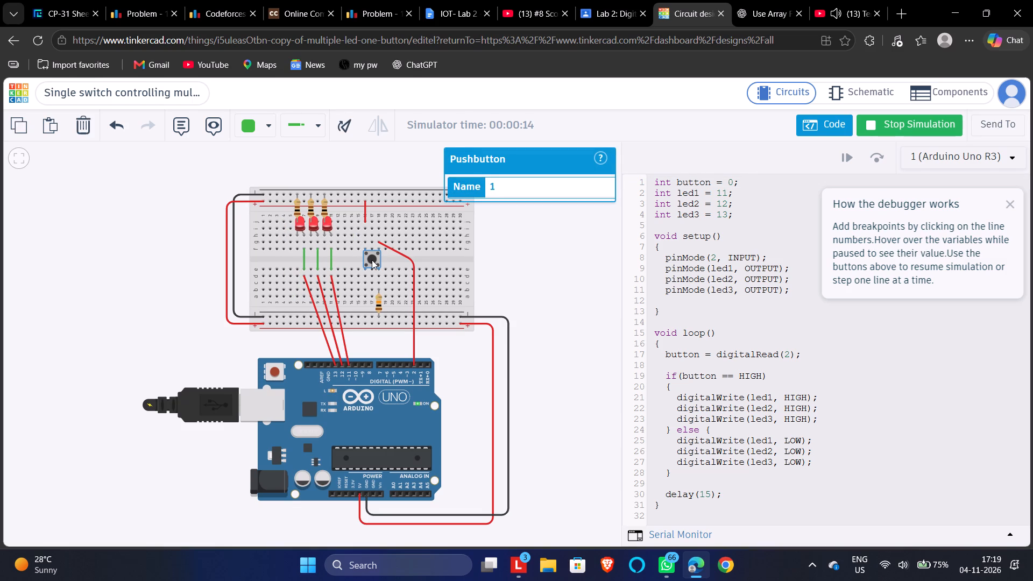
pyautogui.tripleClick(372, 260)
pyautogui.click(890, 123)
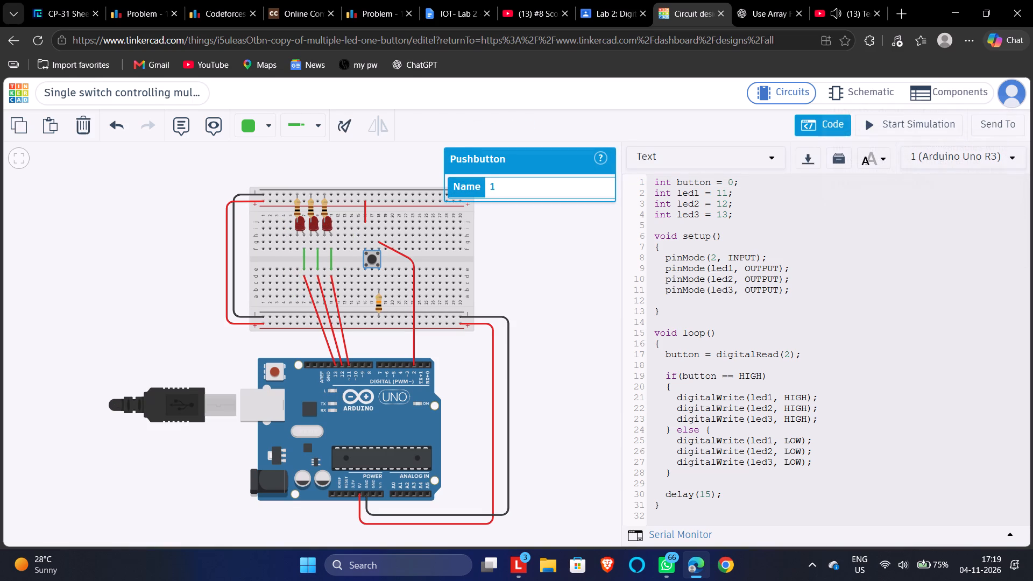
pyautogui.scroll(3, 832, 347)
pyautogui.scroll(-5, 832, 347)
# Leave the circuit editor and save the privacy of "Single switch controlling multiple LEDs" as Share link.
pyautogui.click(621, 0)
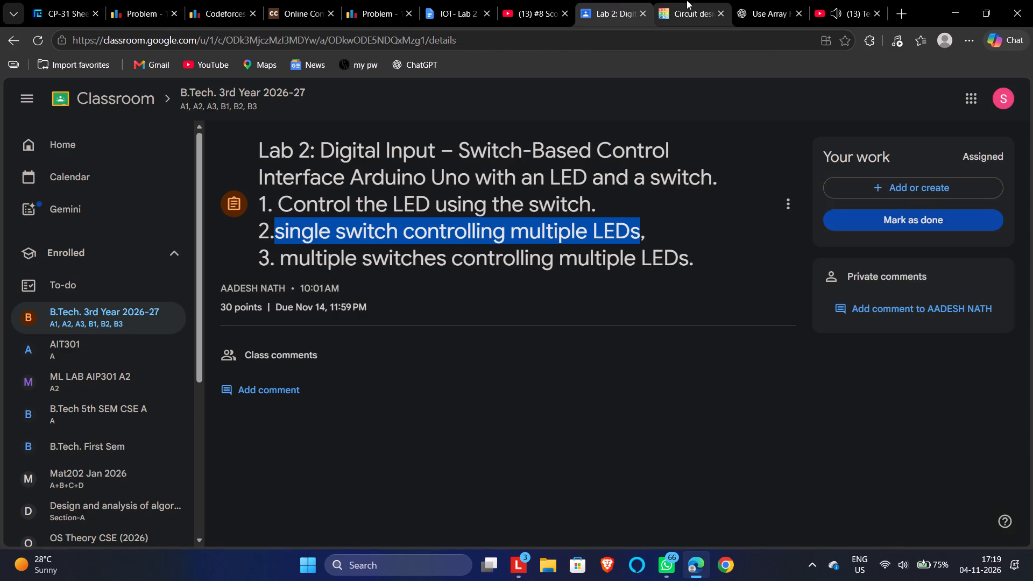
pyautogui.click(687, 0)
pyautogui.click(12, 40)
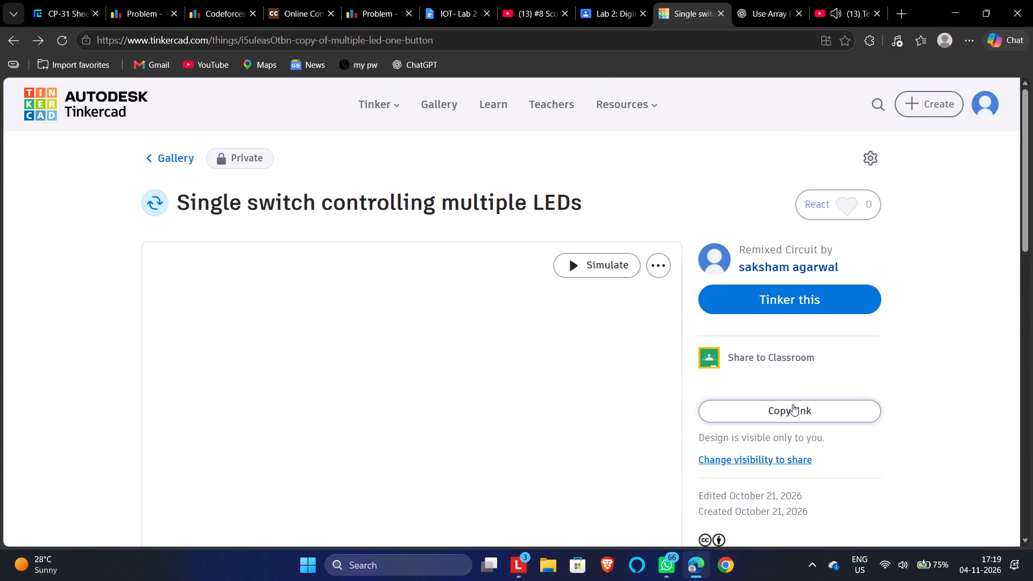
pyautogui.click(787, 460)
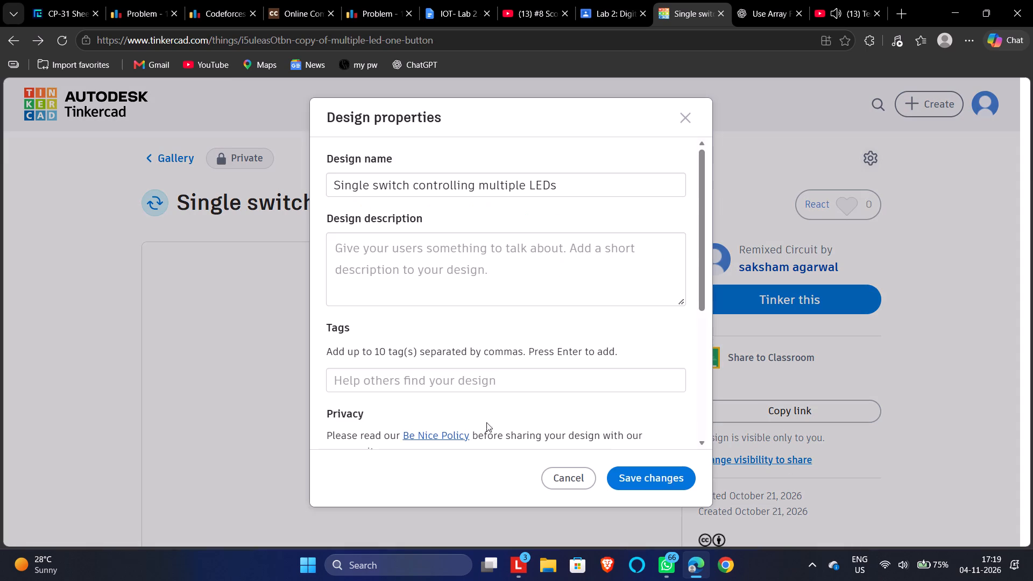
pyautogui.scroll(-4, 433, 352)
pyautogui.click(331, 261)
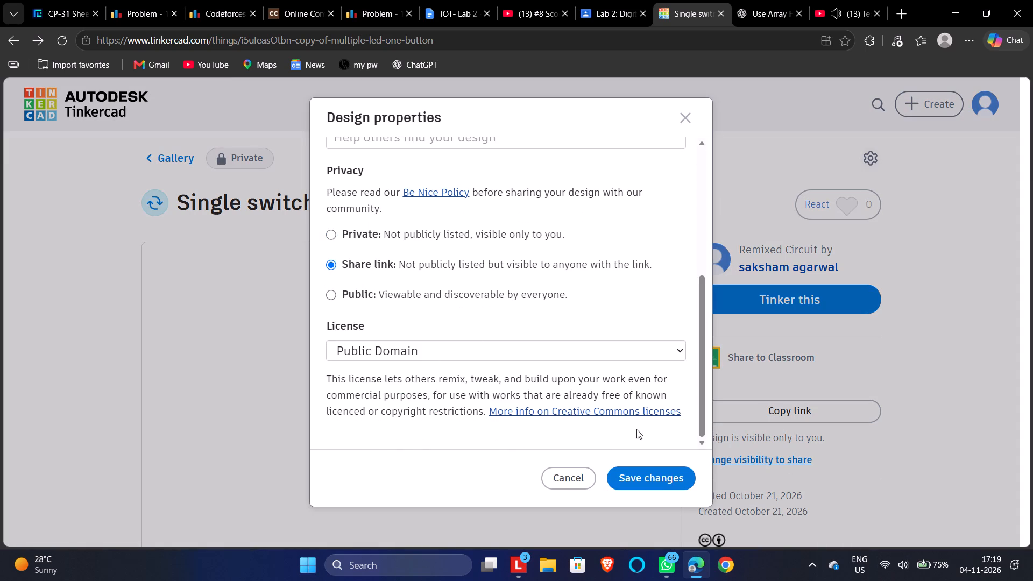
pyautogui.click(646, 476)
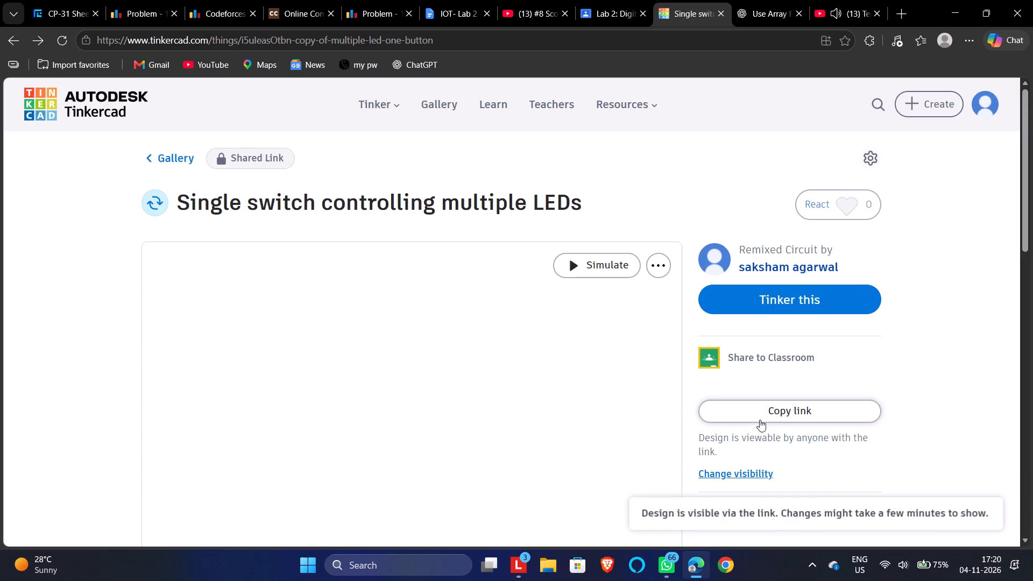
# Copy the circuit's share link and switch to the "IOT- Lab 2" document at empty item 2.
pyautogui.click(763, 417)
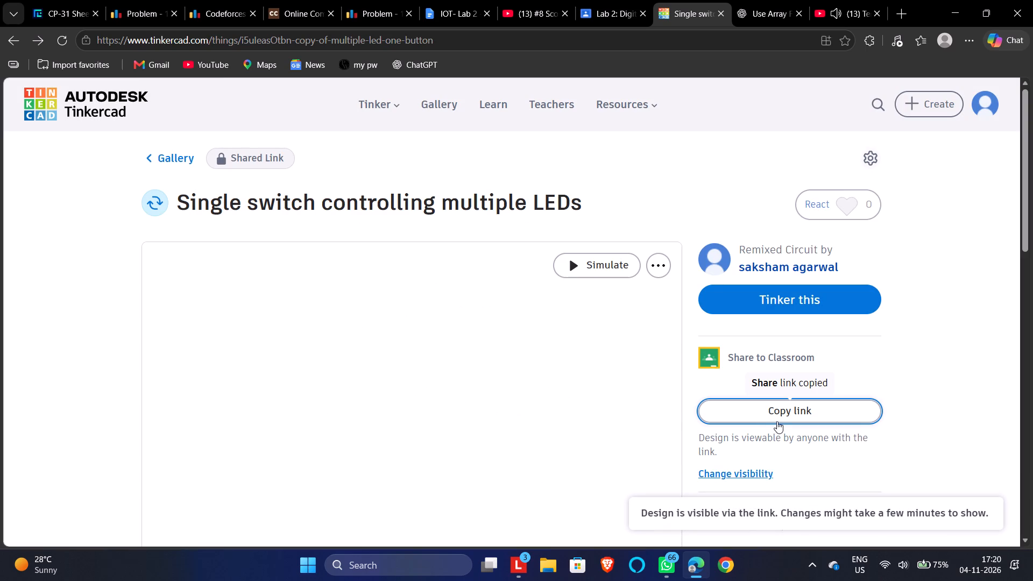
pyautogui.click(777, 421)
pyautogui.click(440, 0)
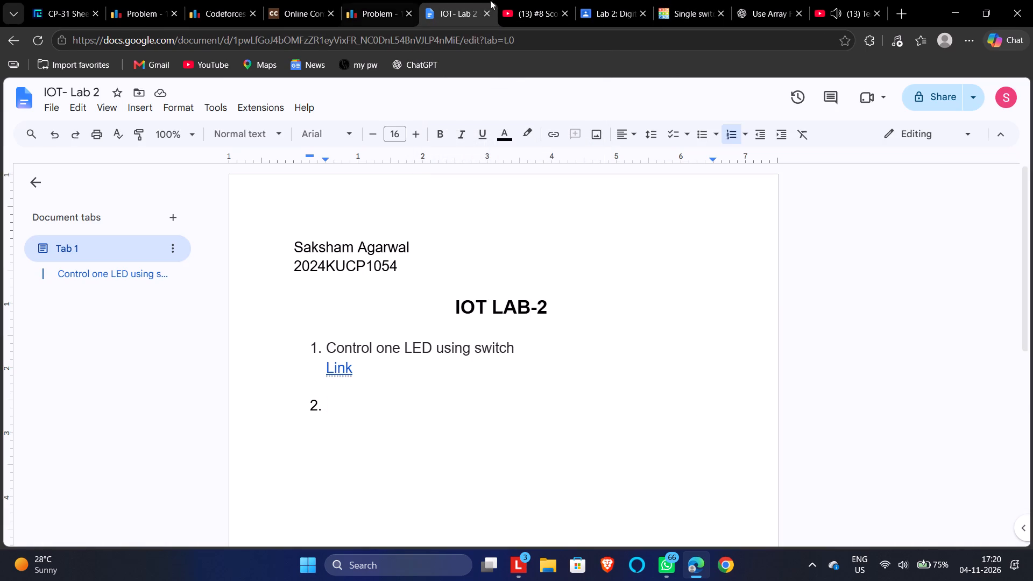
pyautogui.click(626, 0)
pyautogui.click(455, 0)
# Copy the circuit's title from its Tinkercad page into item 2 of the document, completing it as "Single switch controlling multiple LEDs".
pyautogui.press('Return')
pyautogui.hotkey('ctrl', 'z')
pyautogui.click(593, 0)
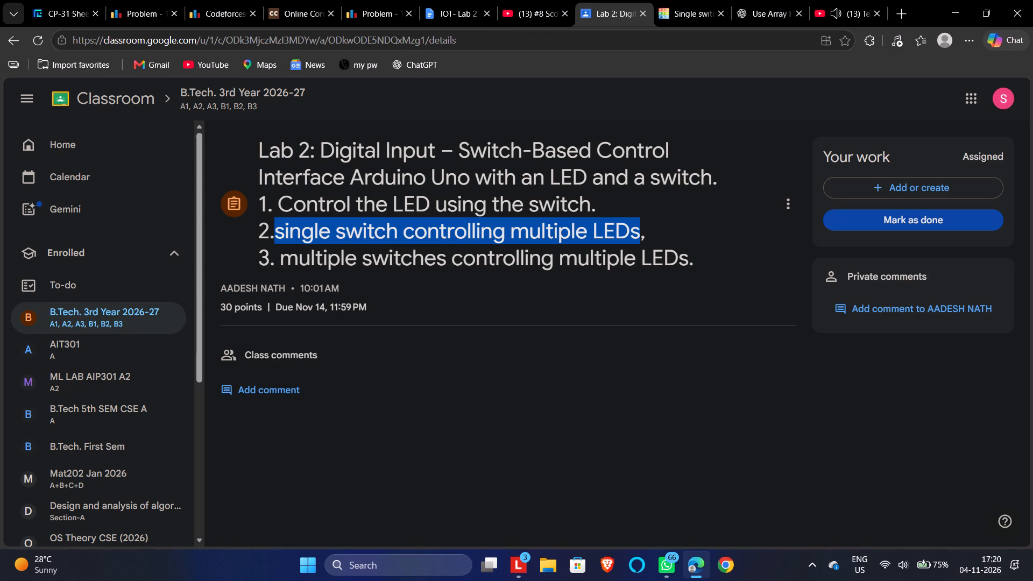
pyautogui.click(684, 0)
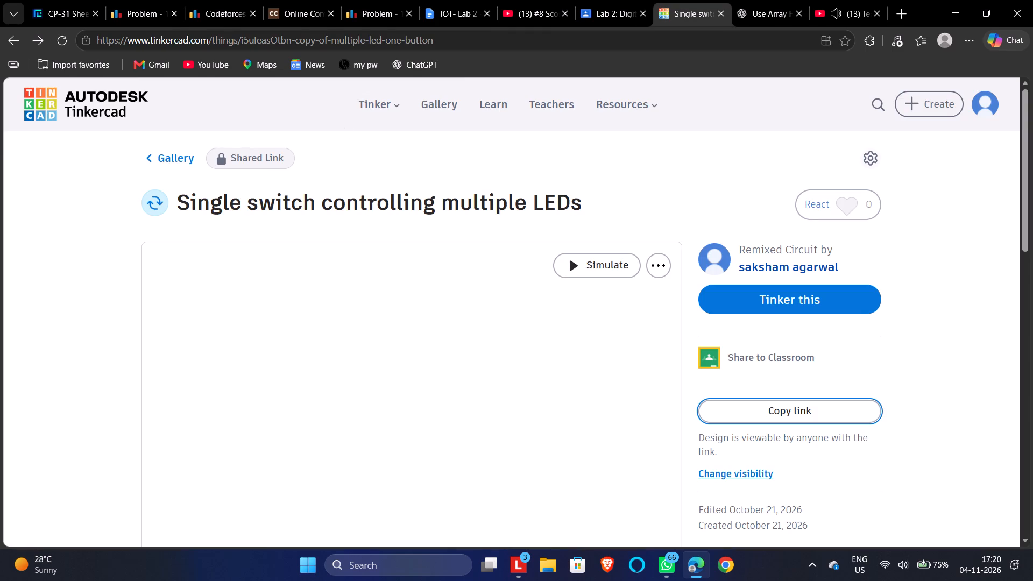
pyautogui.moveTo(187, 201); pyautogui.dragTo(587, 189)
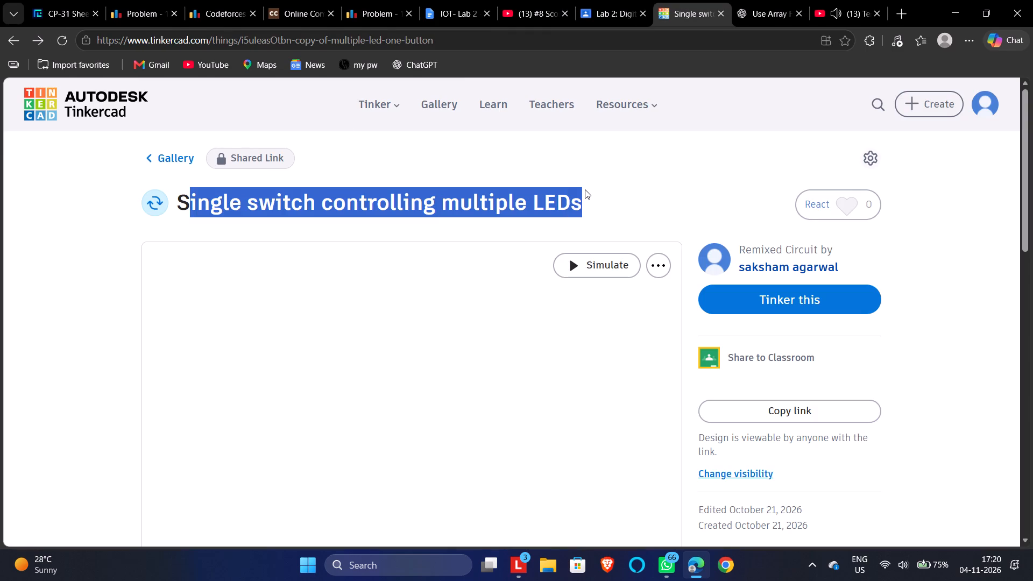
pyautogui.hotkey('ctrl', 'c')
pyautogui.click(609, 0)
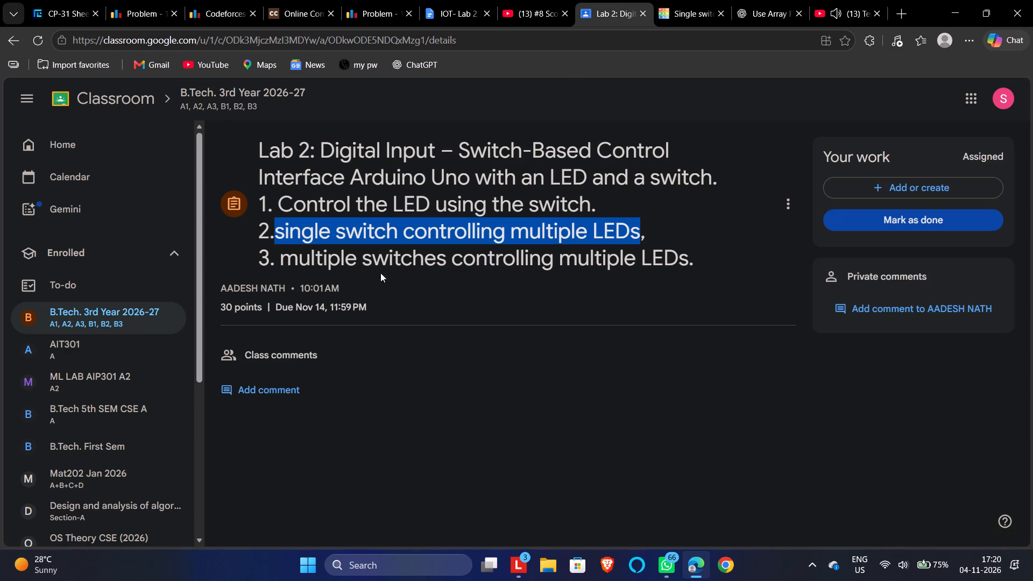
pyautogui.click(448, 5)
pyautogui.hotkey('ctrl', 'v')
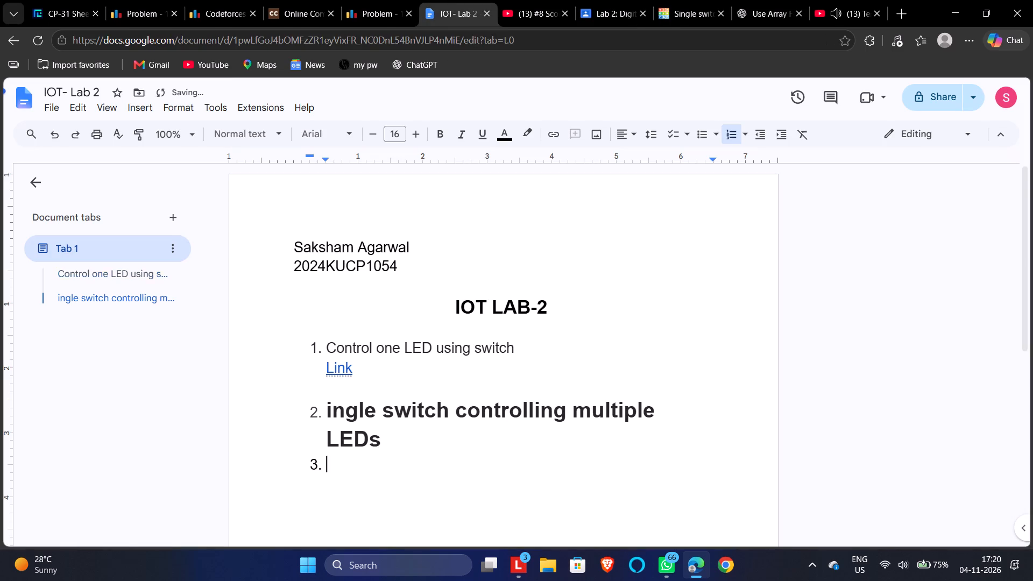
pyautogui.click(325, 406)
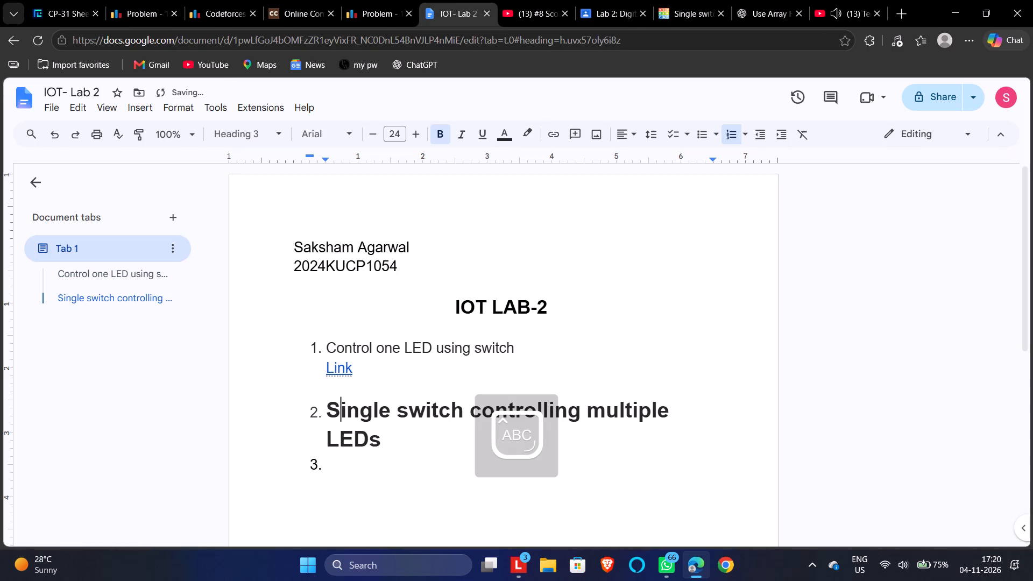
# Set the item 2 title to font size 16 and remove its bold formatting.
pyautogui.moveTo(328, 402); pyautogui.dragTo(383, 443)
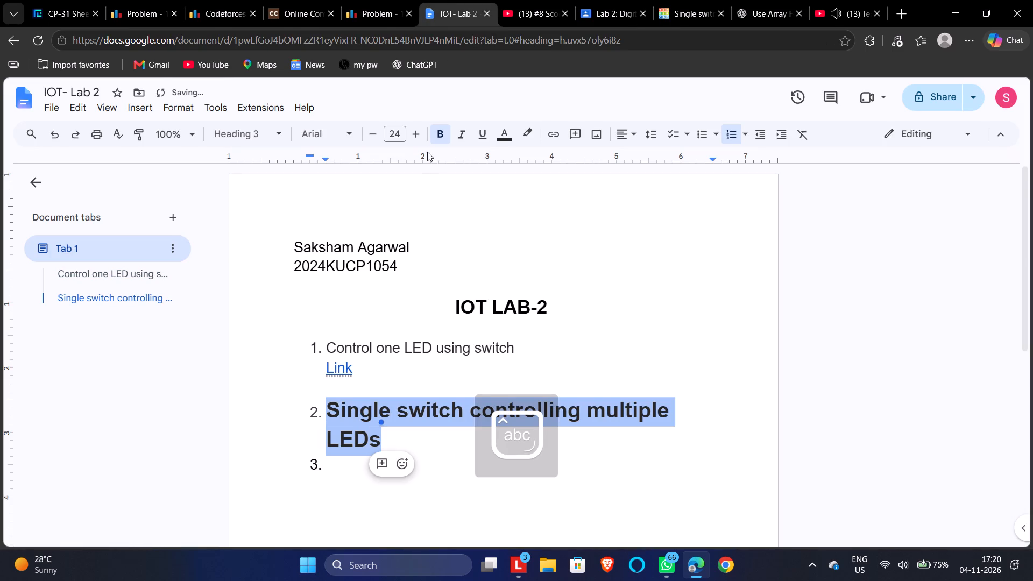
pyautogui.tripleClick(377, 133)
pyautogui.click(377, 133)
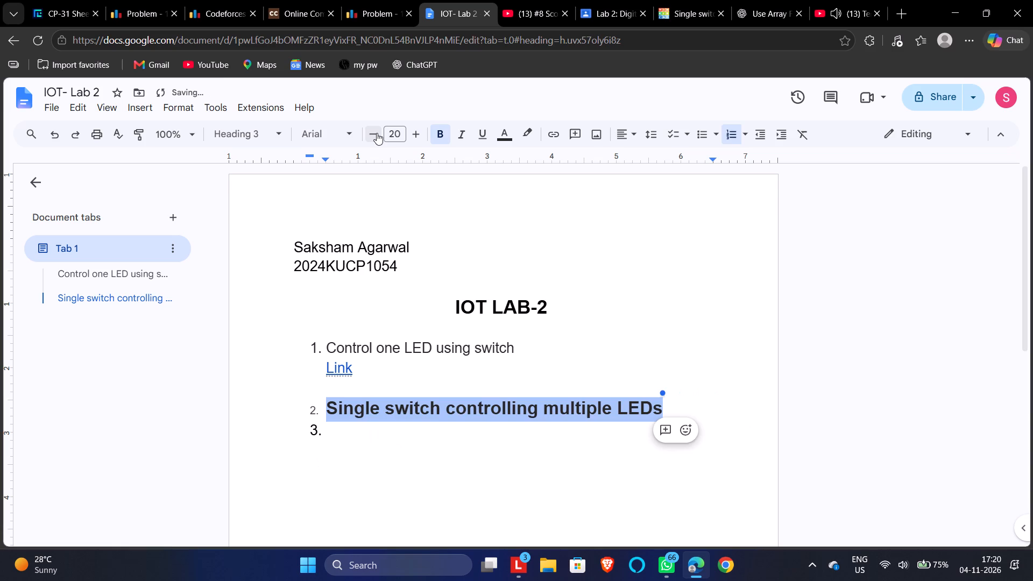
pyautogui.doubleClick(377, 133)
pyautogui.doubleClick(377, 133)
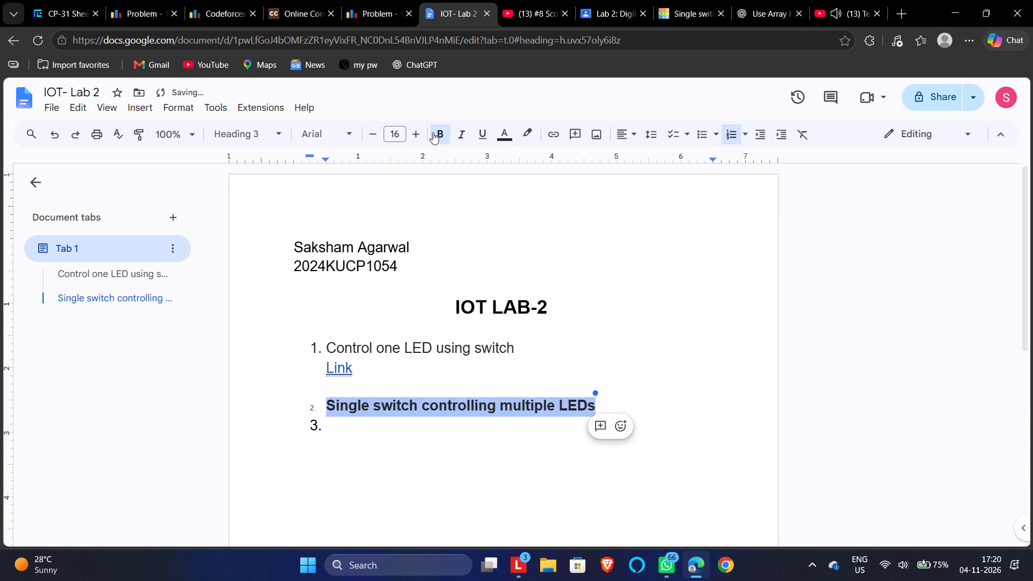
pyautogui.click(436, 132)
# Set the list number of item 2 to font size 16.
pyautogui.click(317, 411)
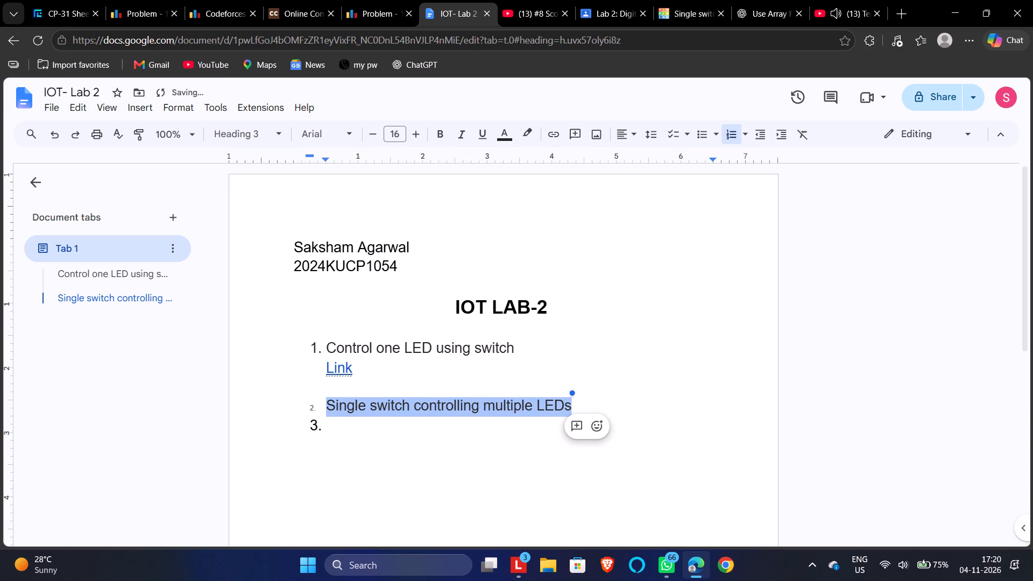
pyautogui.moveTo(317, 409); pyautogui.dragTo(307, 409)
pyautogui.moveTo(308, 408); pyautogui.dragTo(323, 406)
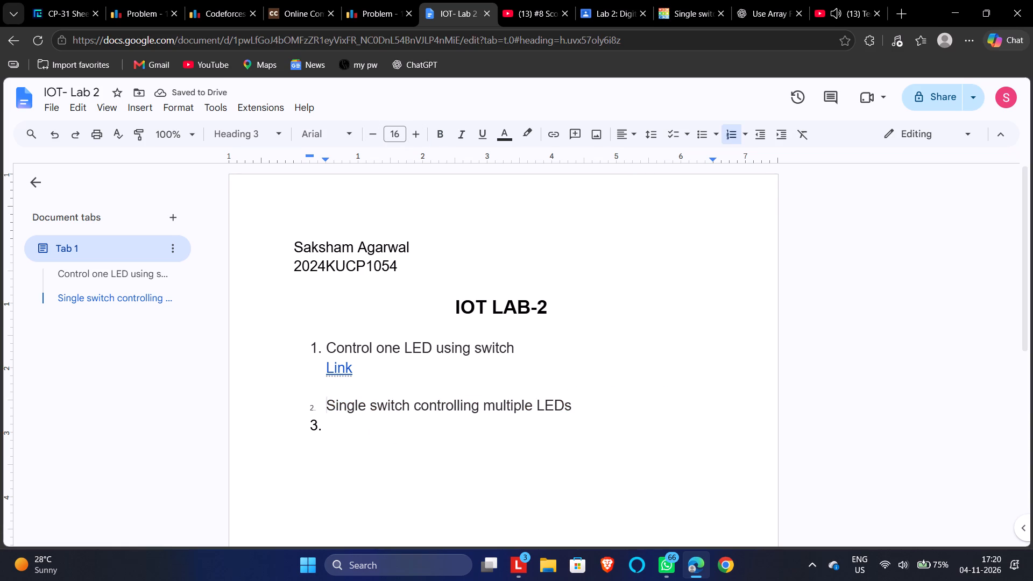
pyautogui.click(312, 409)
pyautogui.click(315, 408)
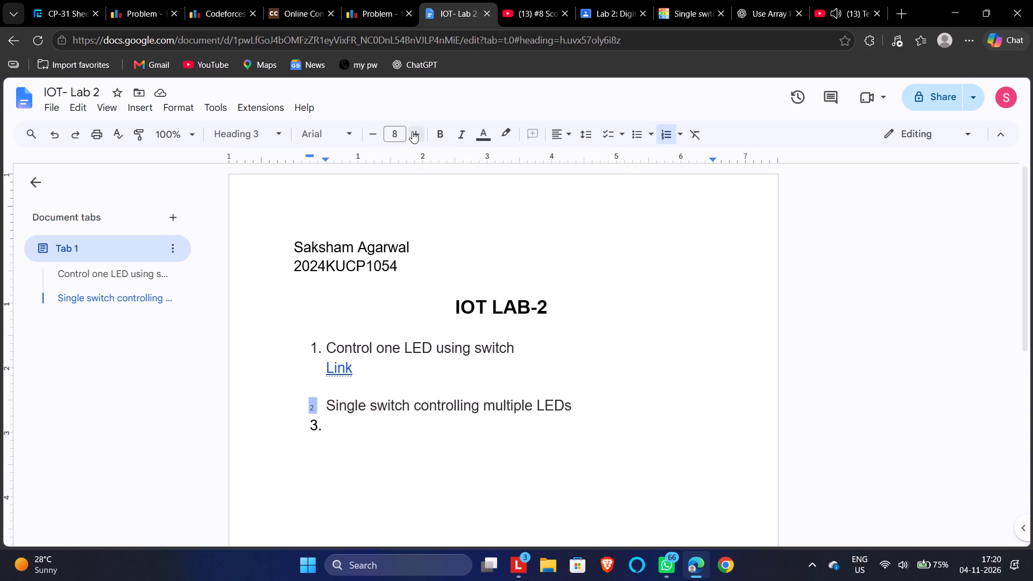
pyautogui.tripleClick(412, 130)
pyautogui.tripleClick(412, 130)
pyautogui.doubleClick(412, 130)
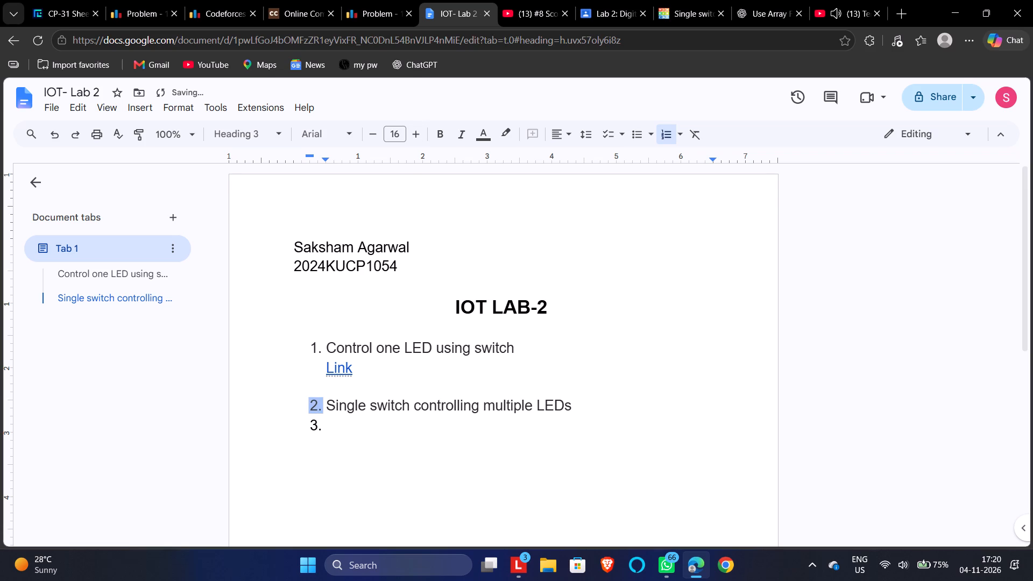
# Remove the numbering of empty item 3, leaving an indented blank line under the item 2 title.
pyautogui.click(342, 438)
pyautogui.press('BackSpace')
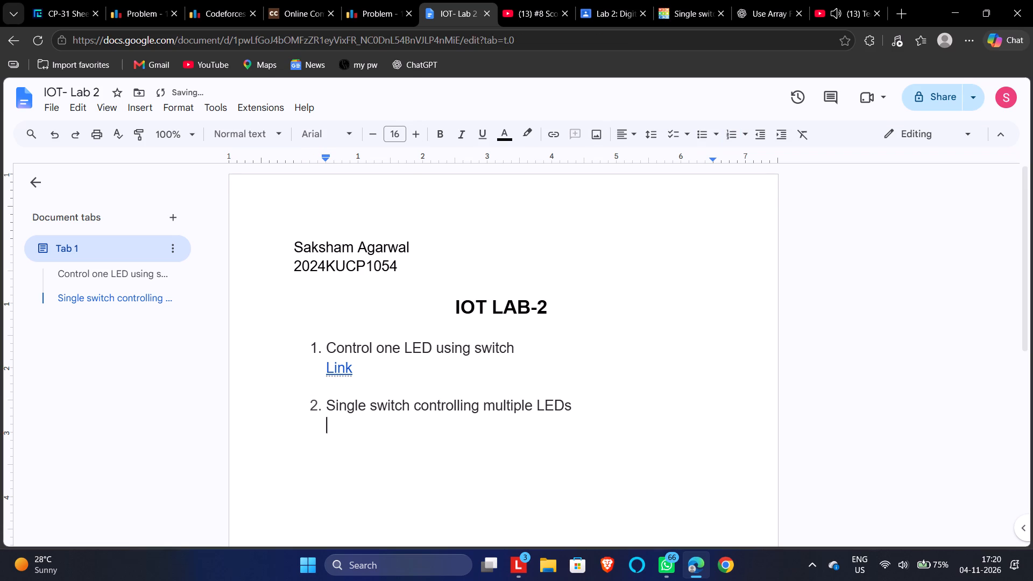
pyautogui.click(312, 399)
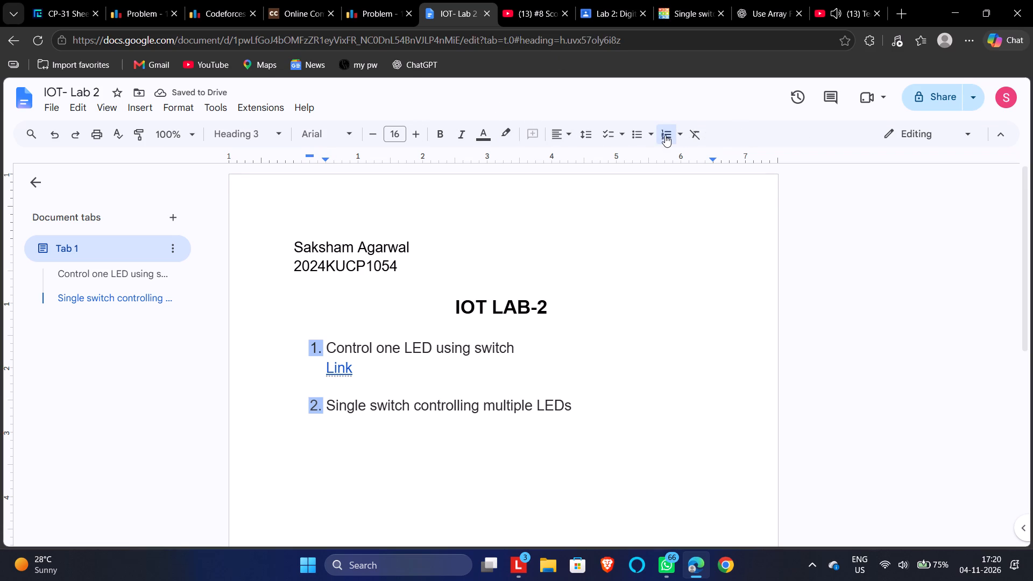
pyautogui.click(378, 423)
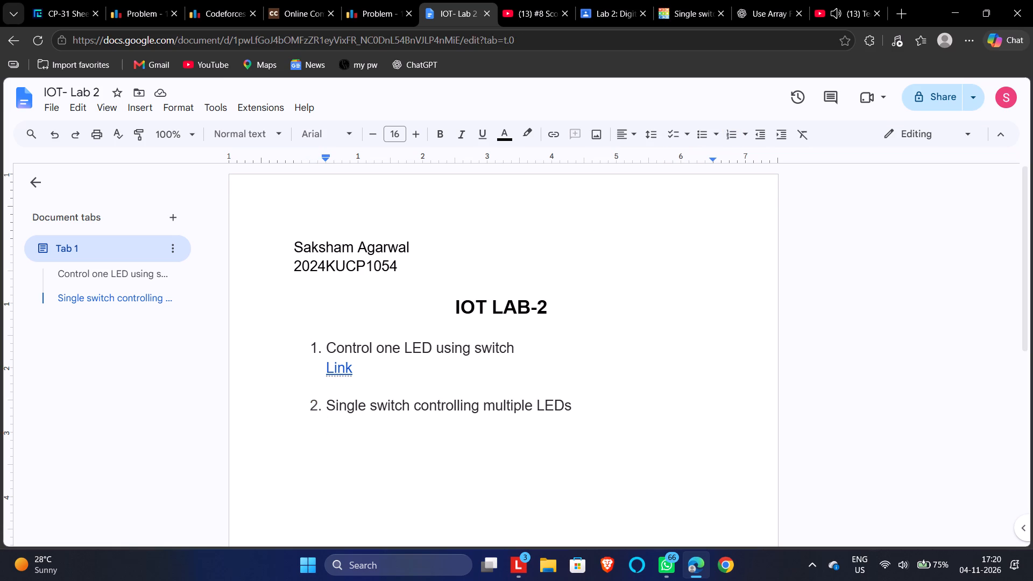
# Undo the automatic capitalization of the hyperlink text under item 1 so it reads "link".
pyautogui.click(345, 375)
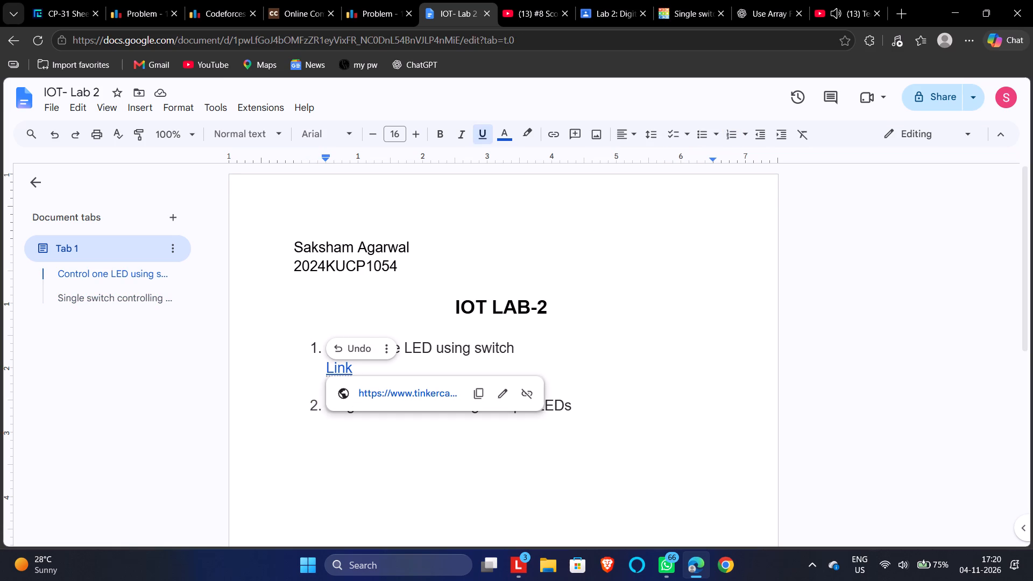
pyautogui.click(337, 351)
# Insert a hyperlink with the text "link" under the item 2 title, using the circuit's share link copied from Tinkercad.
pyautogui.click(349, 429)
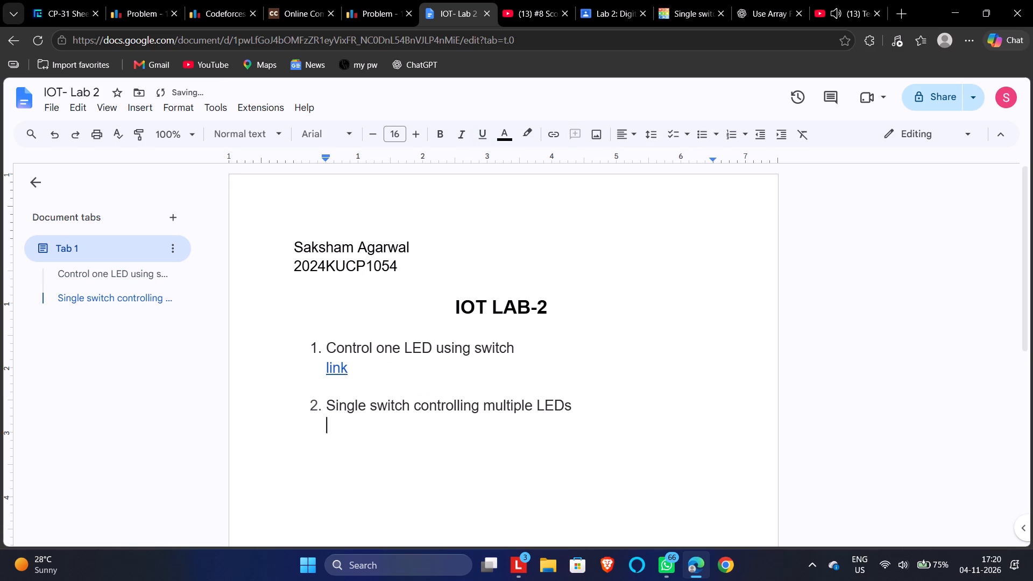
pyautogui.rightClick(349, 429)
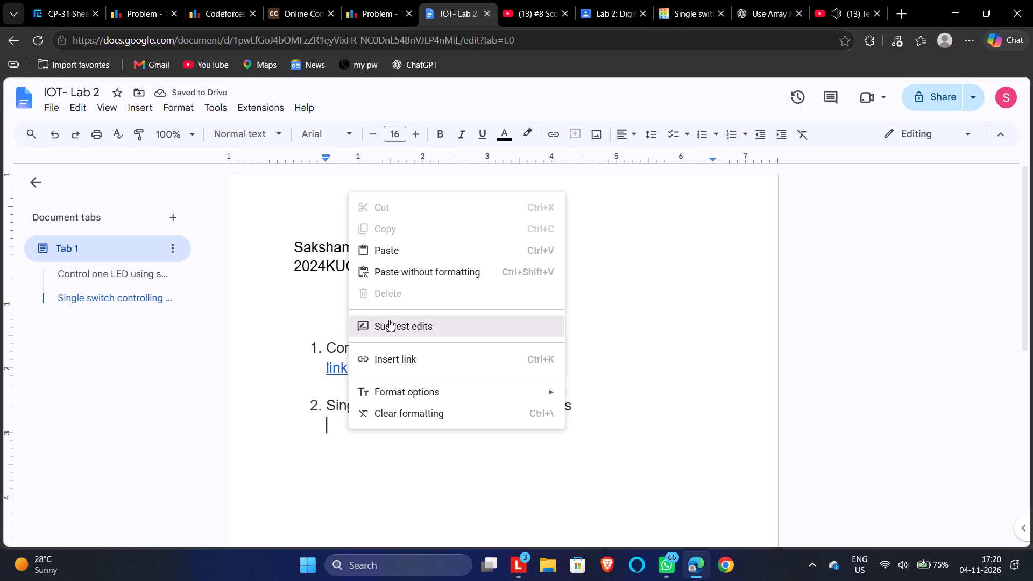
pyautogui.click(411, 367)
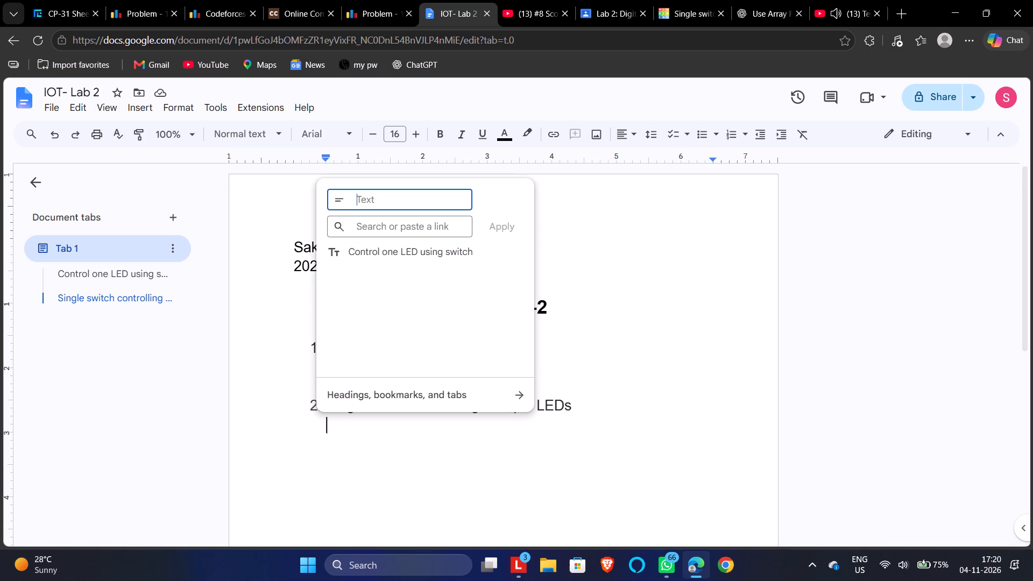
pyautogui.write('link')
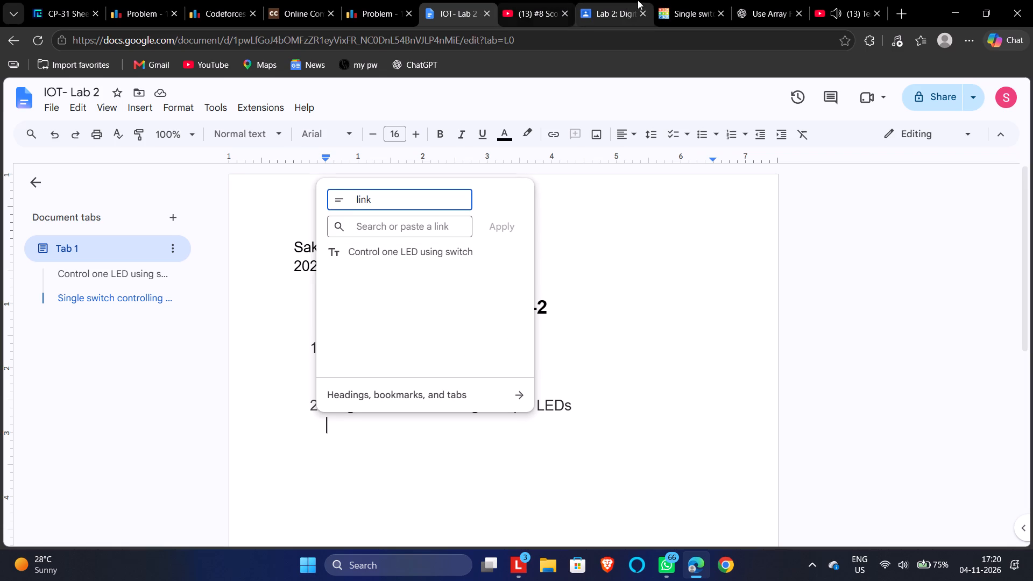
pyautogui.click(671, 0)
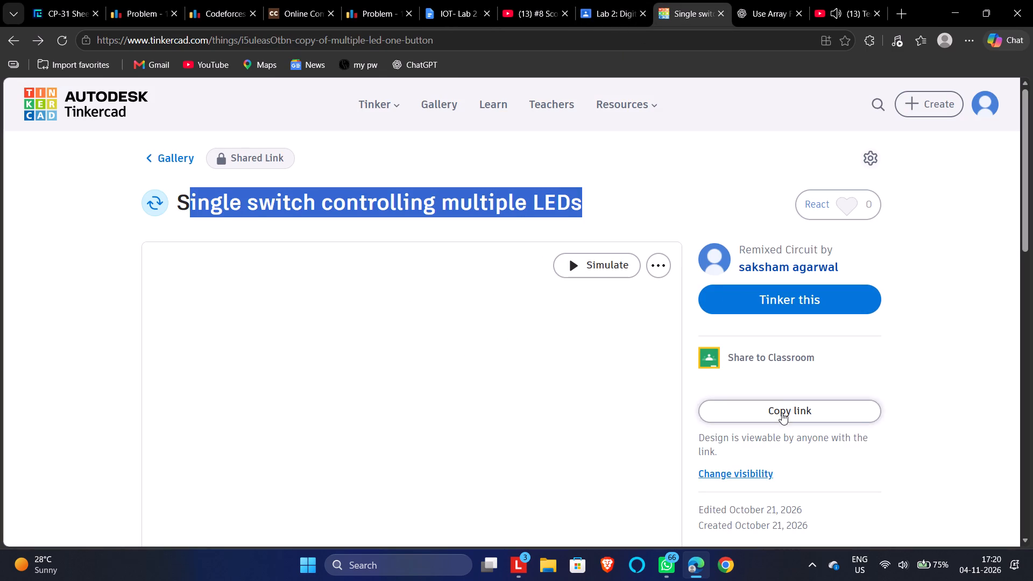
pyautogui.click(782, 413)
pyautogui.click(484, 0)
pyautogui.click(405, 224)
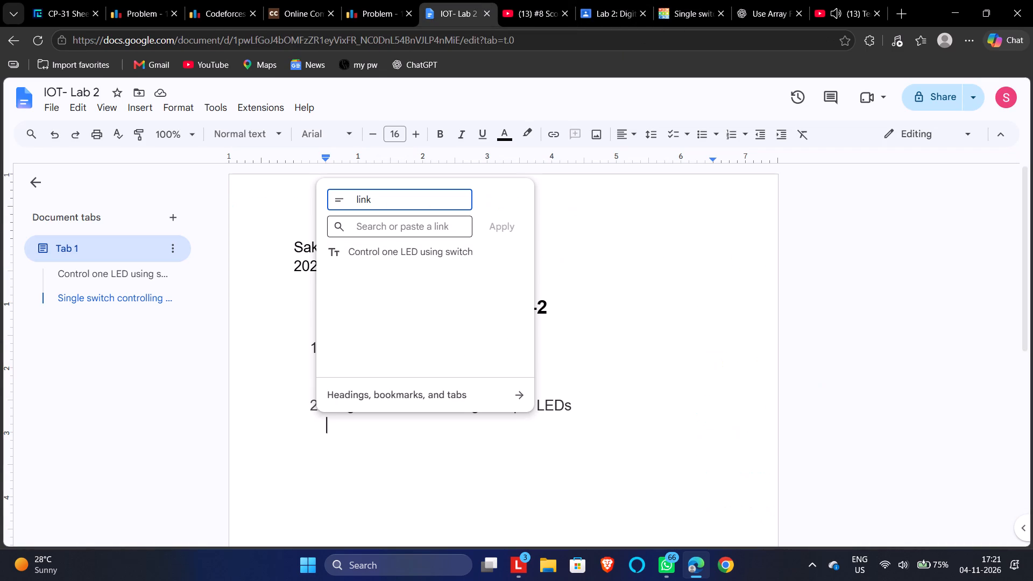
pyautogui.hotkey('ctrl', 'v')
pyautogui.click(497, 228)
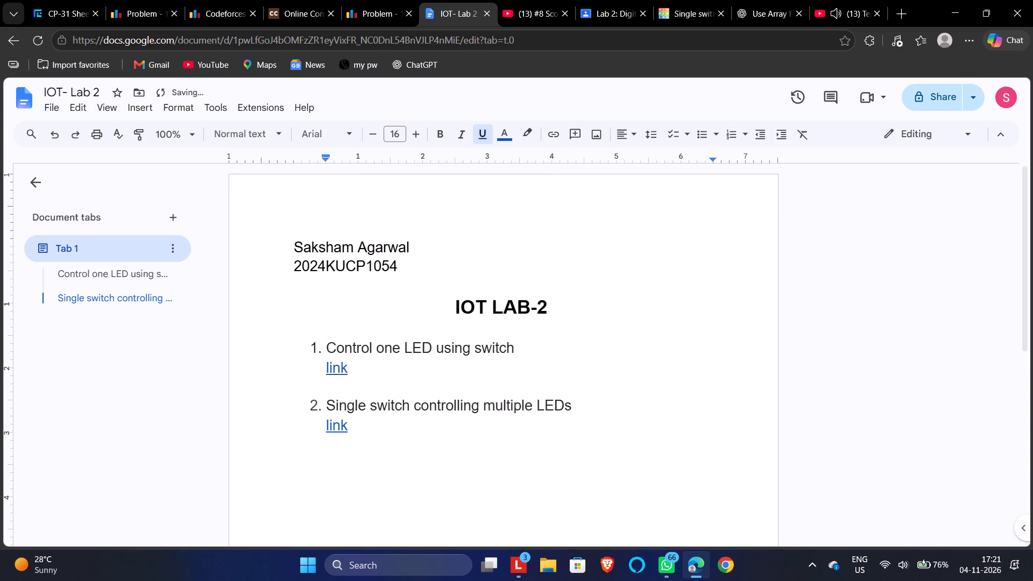
# Start numbered item 3 in the list, leaving a blank line below item 2's hyperlink.
pyautogui.press('Return')
pyautogui.press('Return')
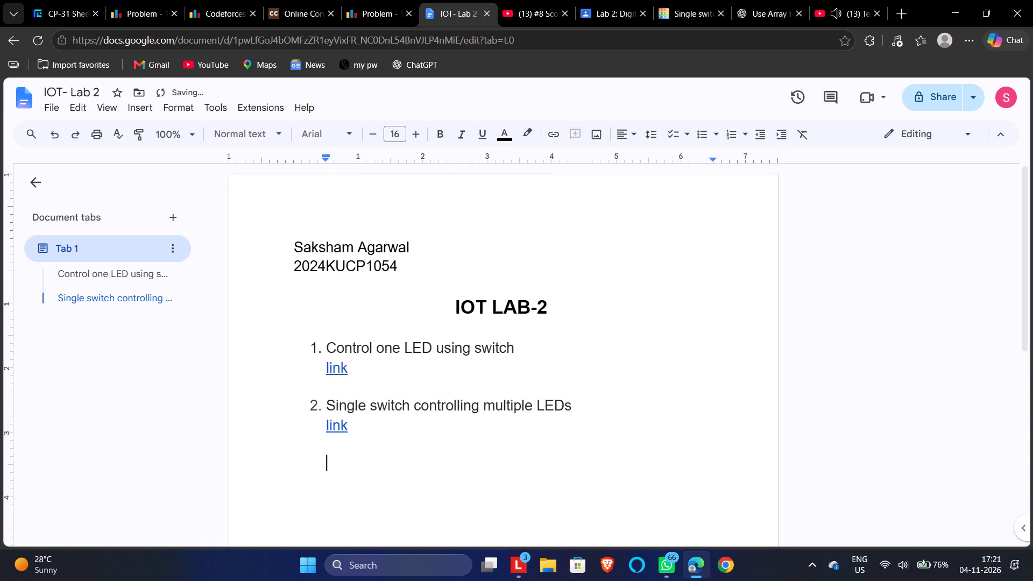
pyautogui.press('BackSpace')
pyautogui.press('space')
pyautogui.press('space')
pyautogui.press('space')
pyautogui.press('space')
pyautogui.write('3.')
pyautogui.press('space')
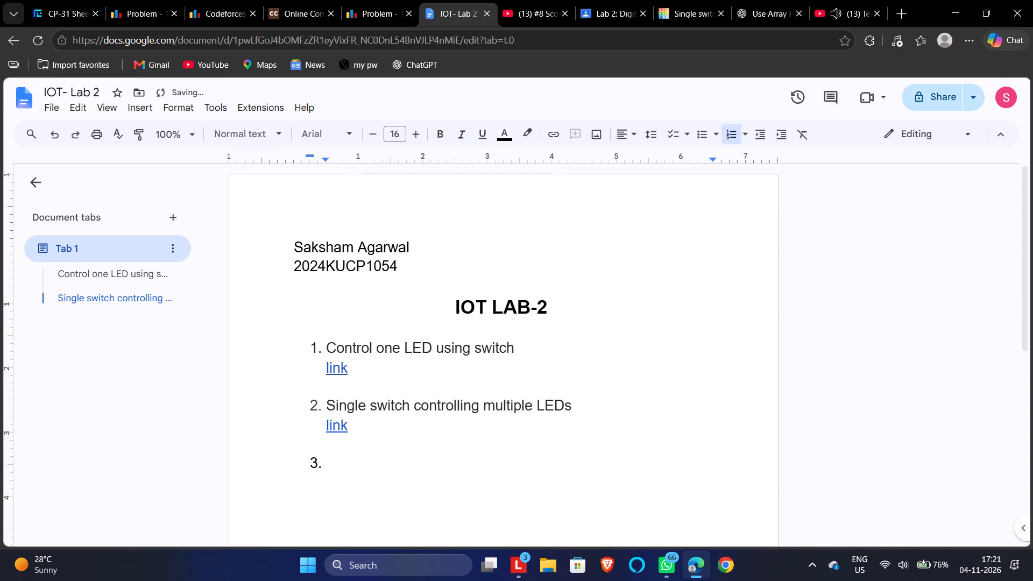
# Switch to Tinkercad and go back from the circuit's page to the dashboard.
pyautogui.click(614, 3)
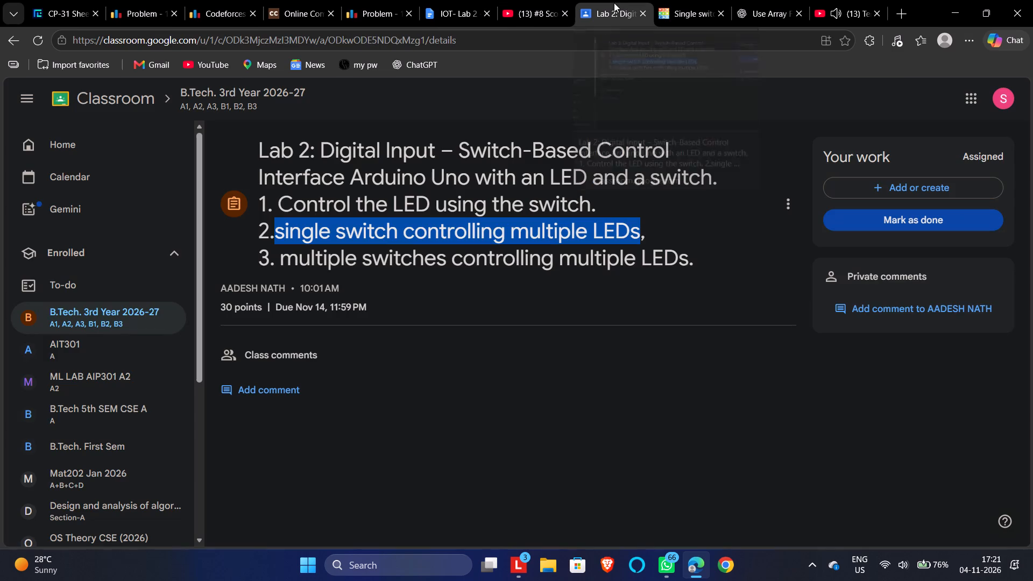
pyautogui.click(471, 2)
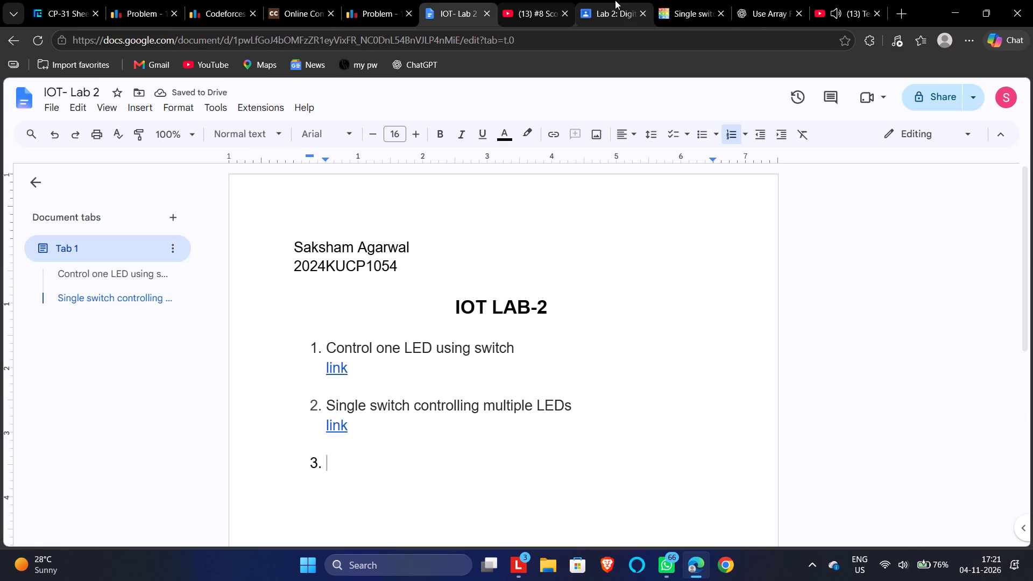
pyautogui.click(664, 0)
pyautogui.click(12, 34)
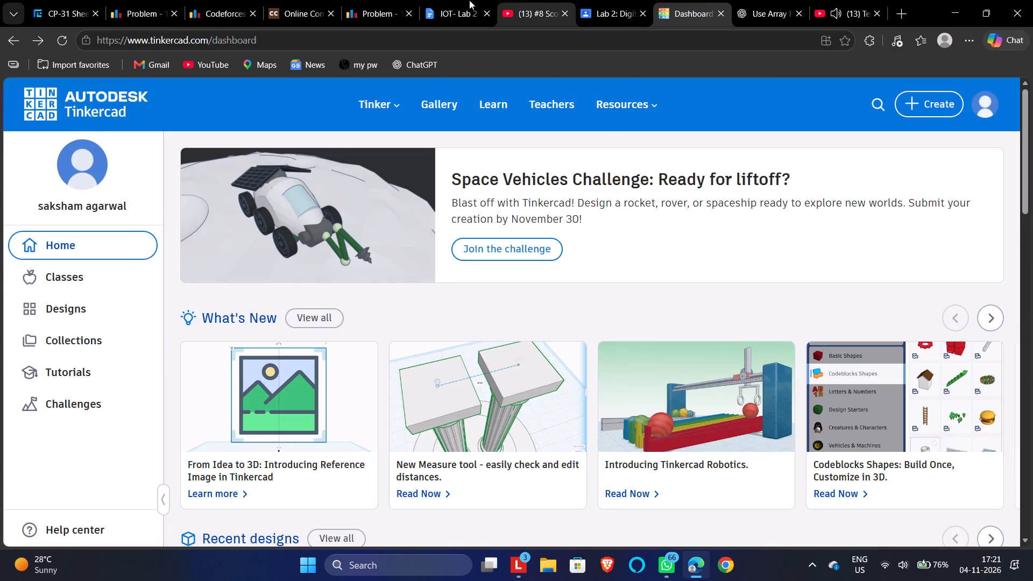
# Copy "multiple switches controlling multiple LEDs" from the Classroom assignment title and paste it as item 3 of the document.
pyautogui.click(434, 0)
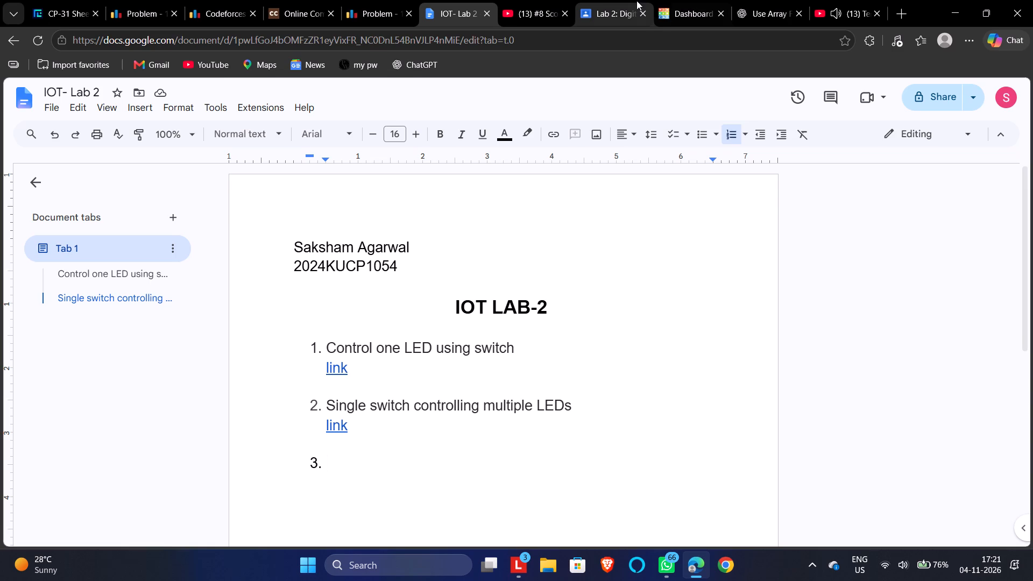
pyautogui.click(596, 0)
pyautogui.moveTo(286, 254); pyautogui.dragTo(385, 258)
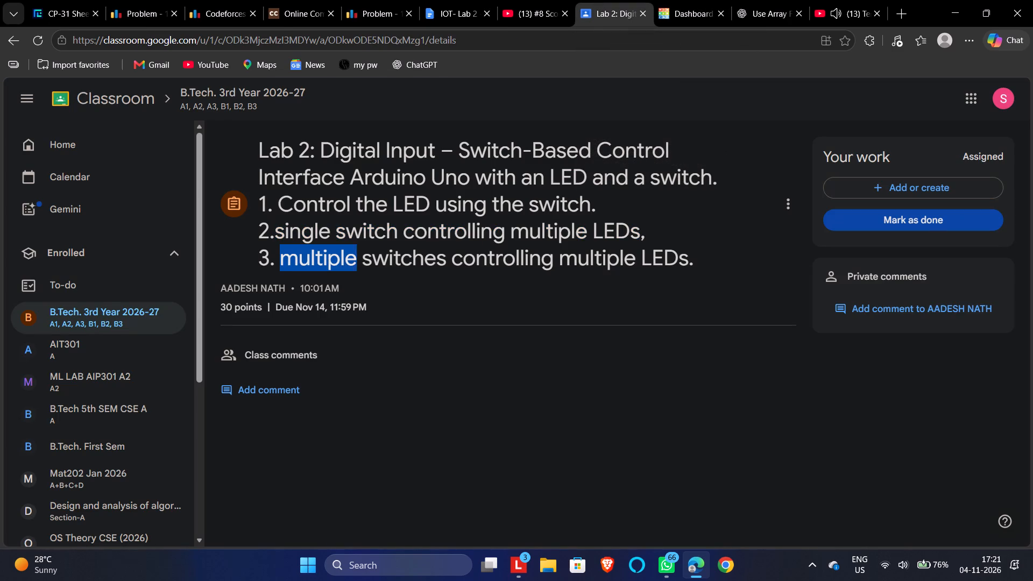
pyautogui.moveTo(385, 258); pyautogui.dragTo(688, 254)
pyautogui.hotkey('ctrl', 'c')
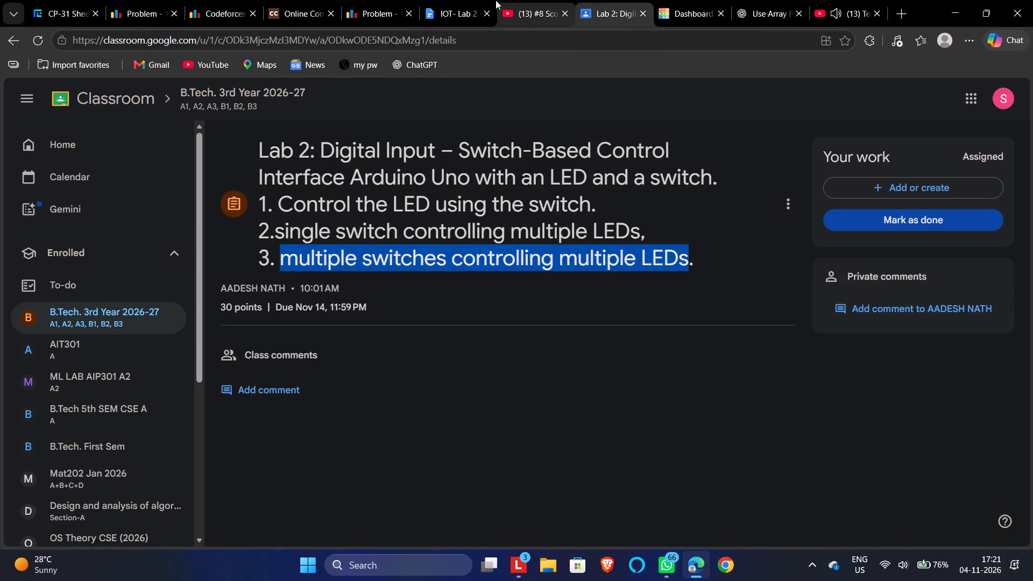
pyautogui.click(467, 0)
pyautogui.hotkey('ctrl', 'v')
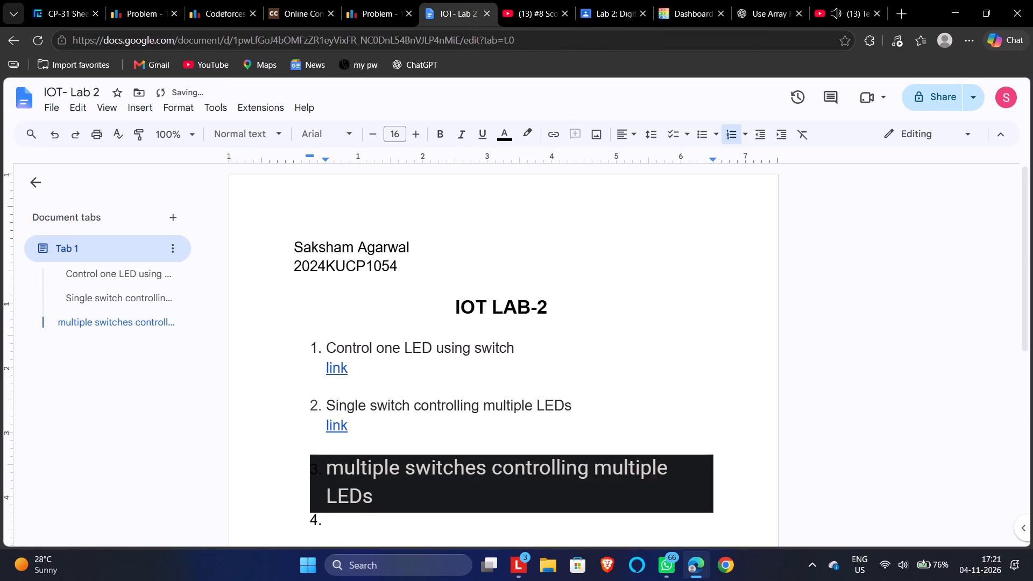
# Undo the paste of the item 3 title in the document.
pyautogui.moveTo(324, 462); pyautogui.dragTo(375, 494)
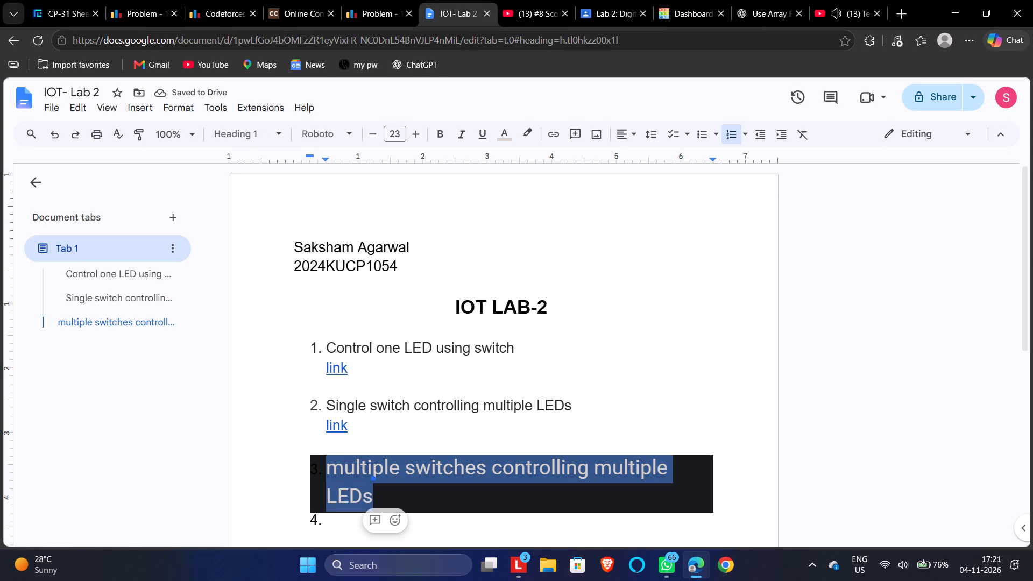
pyautogui.hotkey('ctrl', 'z')
# Switch to Tinkercad, find the "Copy of Multiple-LED-Multiple-Button" circuit among all designs and open it for editing.
pyautogui.click(683, 1)
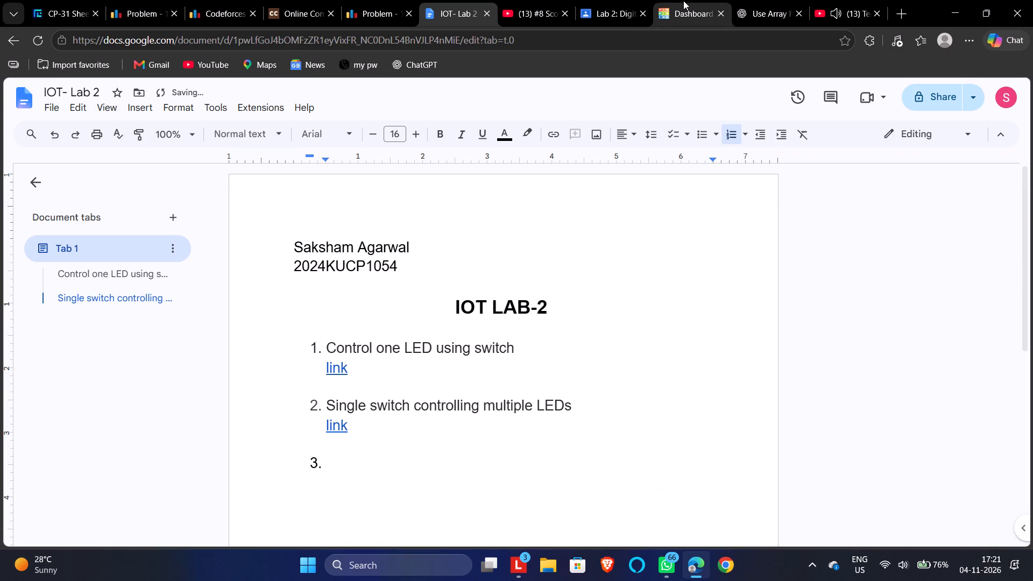
pyautogui.scroll(-3, 443, 364)
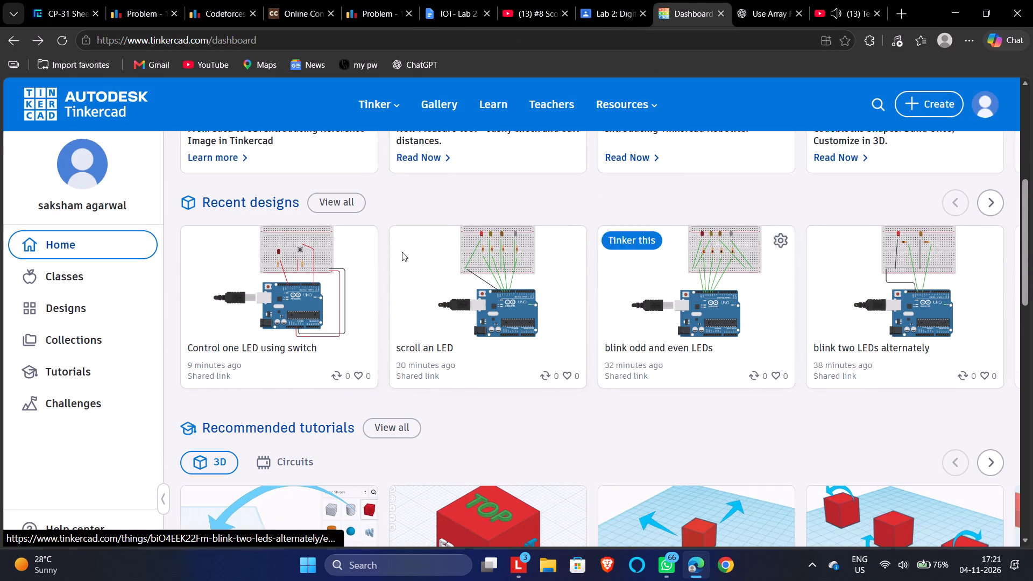
pyautogui.click(325, 199)
pyautogui.scroll(-1, 365, 326)
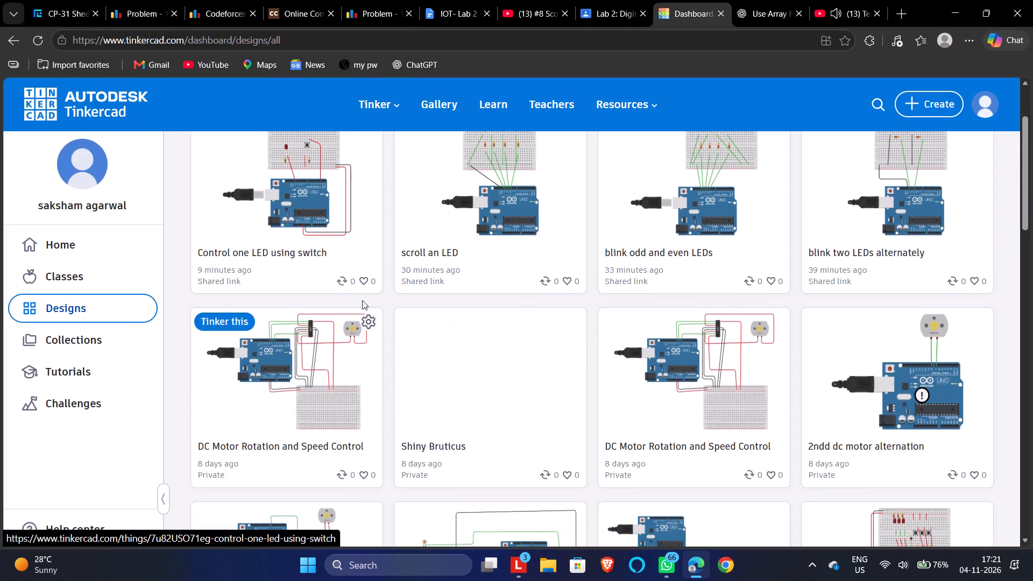
pyautogui.scroll(-2, 503, 416)
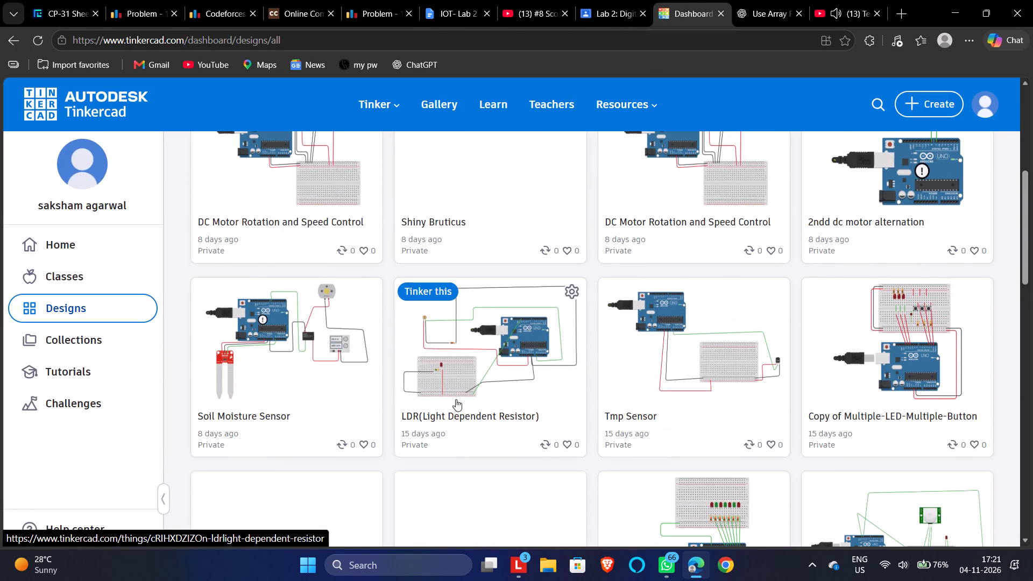
pyautogui.scroll(-1, 846, 369)
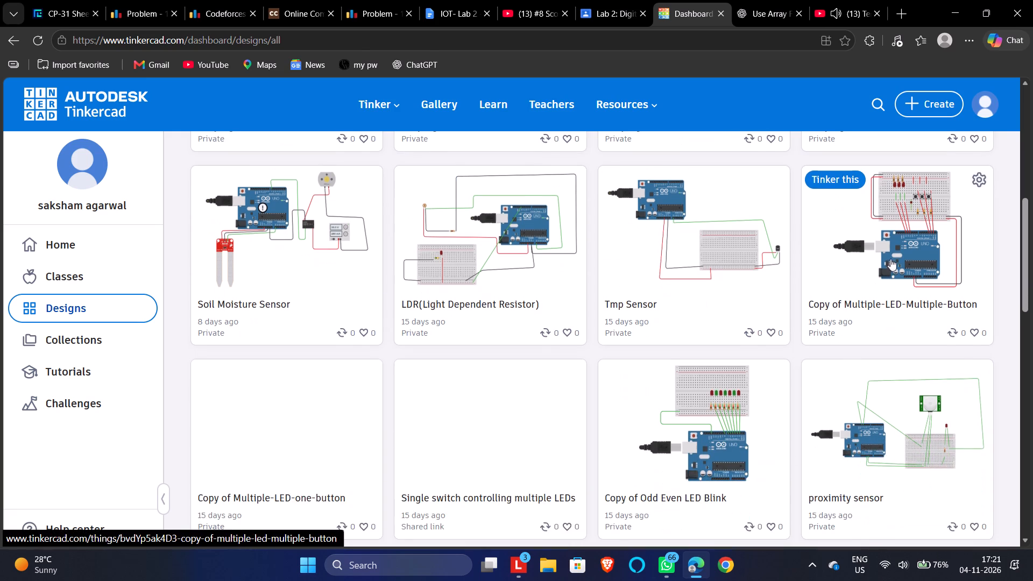
pyautogui.click(895, 249)
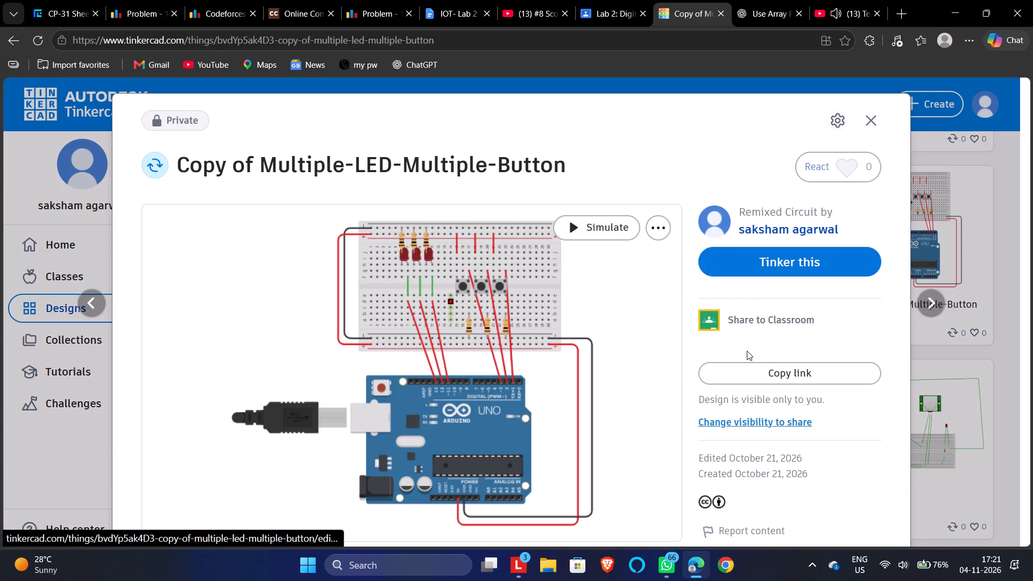
pyautogui.click(752, 267)
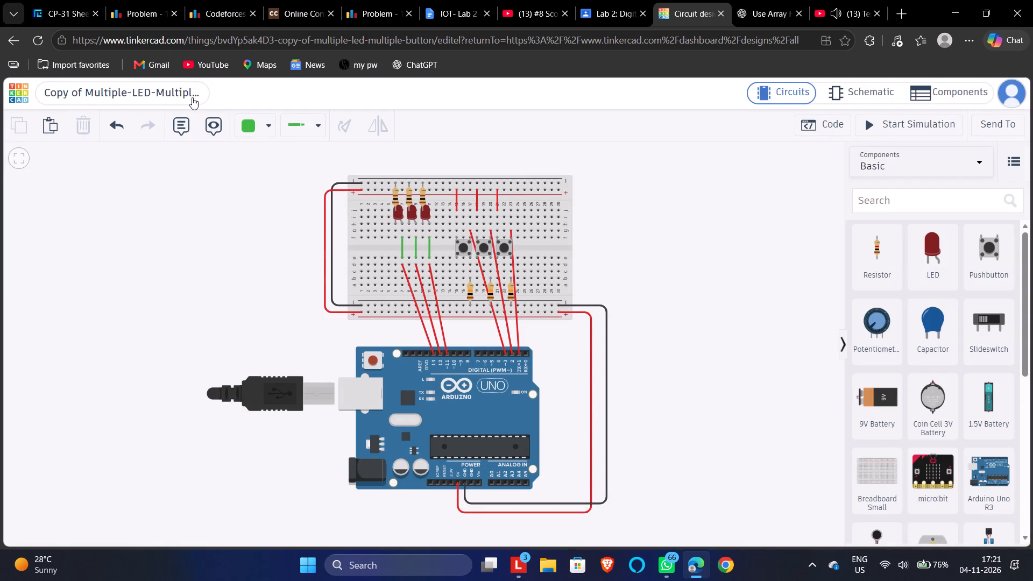
# Rename the circuit as "multiple switches controlling multiple LEDs" using the copied title.
pyautogui.click(188, 97)
pyautogui.hotkey('ctrl', 'a')
pyautogui.press('BackSpace')
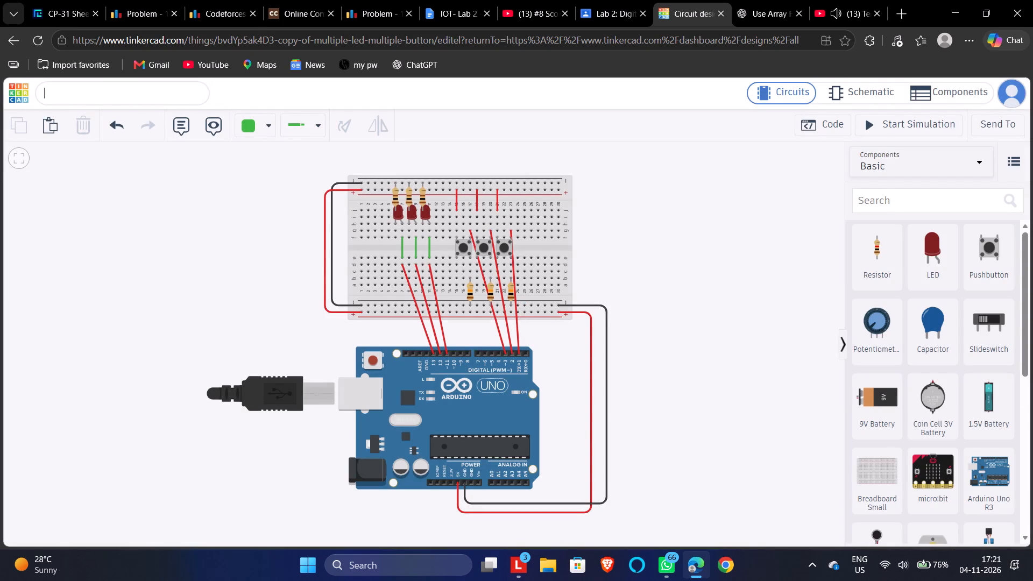
pyautogui.hotkey('ctrl', 'v')
pyautogui.click(171, 236)
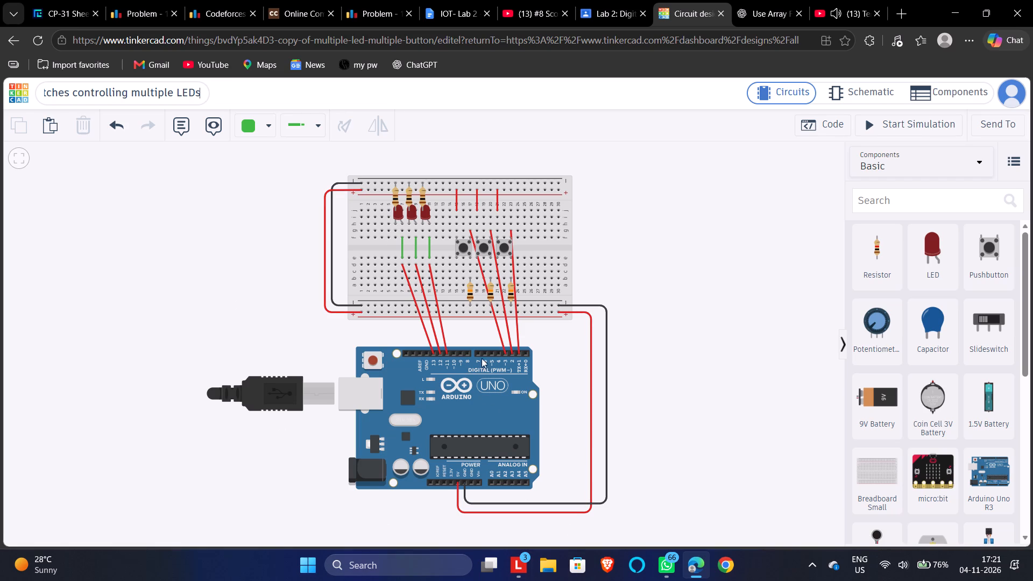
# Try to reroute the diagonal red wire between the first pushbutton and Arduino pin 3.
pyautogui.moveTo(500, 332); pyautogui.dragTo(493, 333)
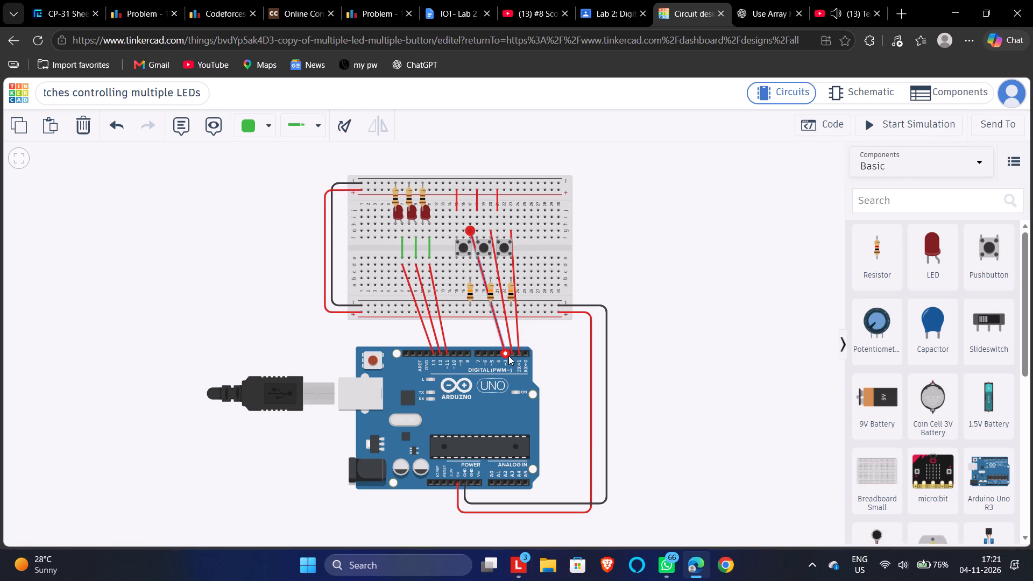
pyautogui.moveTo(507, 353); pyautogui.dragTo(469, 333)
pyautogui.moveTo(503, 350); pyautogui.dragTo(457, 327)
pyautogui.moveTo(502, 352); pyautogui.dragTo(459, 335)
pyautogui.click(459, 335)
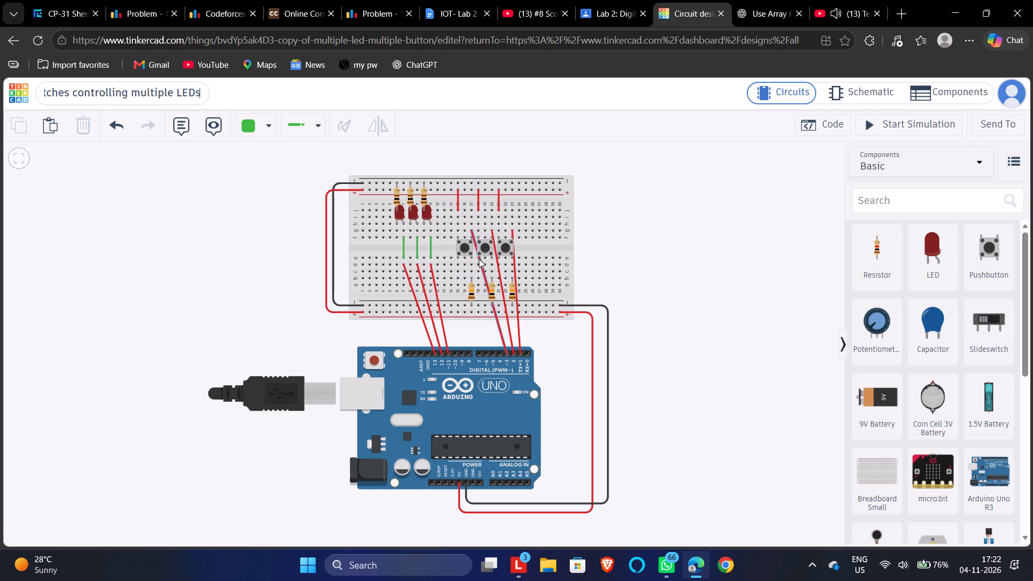
# Delete the diagonal red wire from the first pushbutton to Arduino pin 3.
pyautogui.click(499, 331)
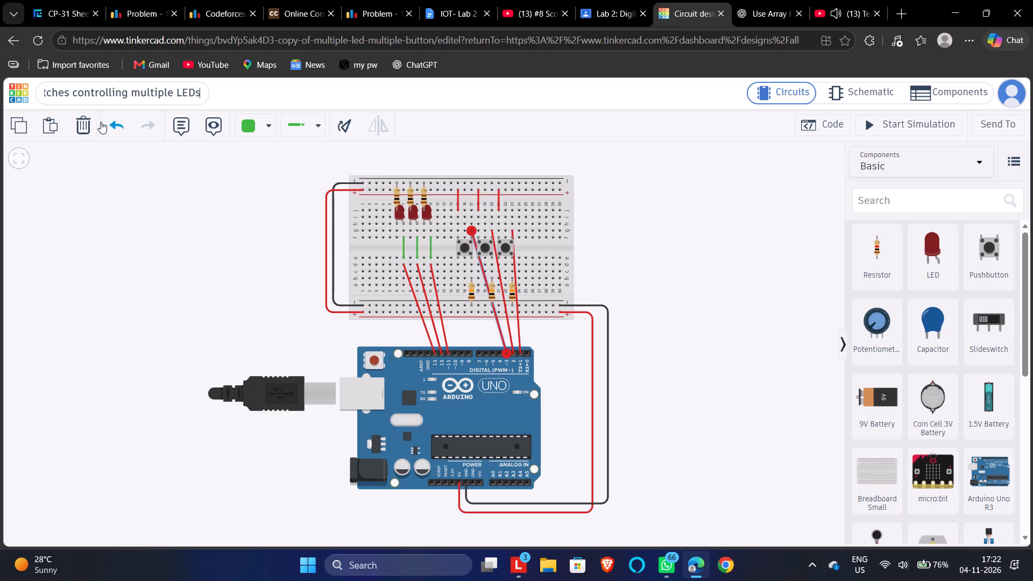
pyautogui.click(88, 125)
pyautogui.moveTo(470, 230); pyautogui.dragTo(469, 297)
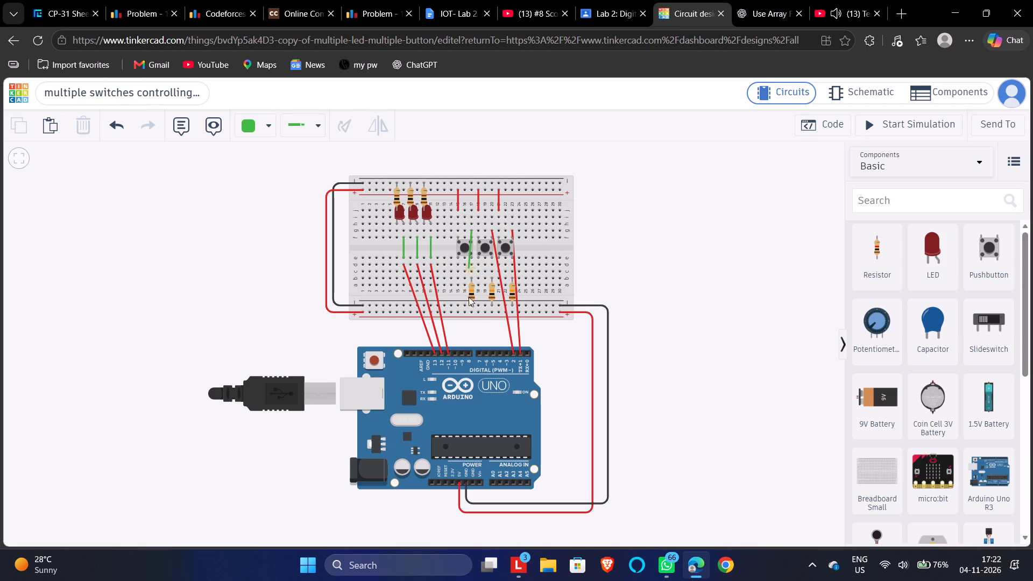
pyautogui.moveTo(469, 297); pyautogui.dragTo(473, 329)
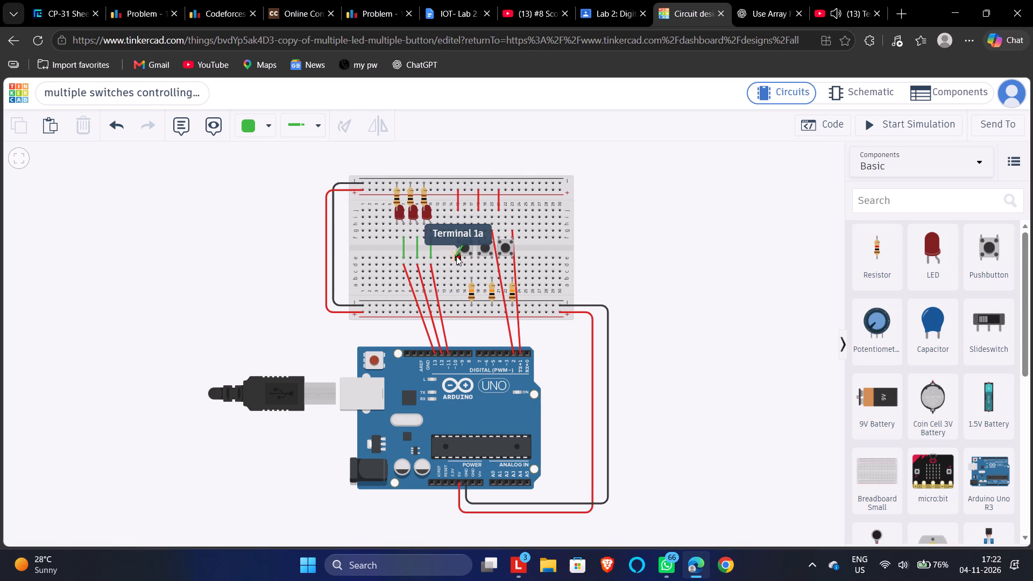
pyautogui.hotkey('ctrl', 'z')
# Draw a red wire with right-angle bends from the breadboard hole above the first pushbutton to Arduino pin 3.
pyautogui.click(270, 127)
pyautogui.click(301, 195)
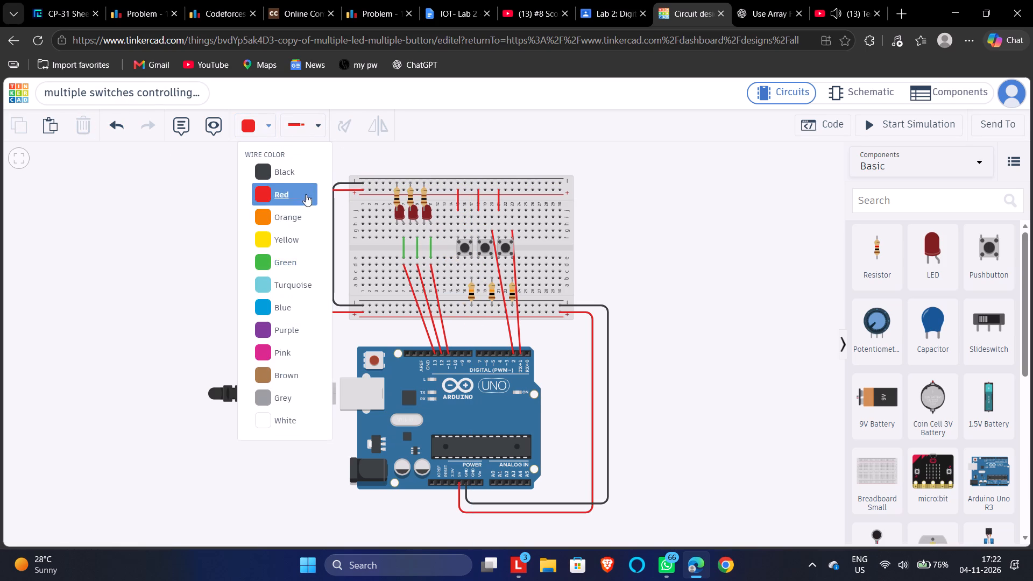
pyautogui.moveTo(471, 229); pyautogui.dragTo(478, 331)
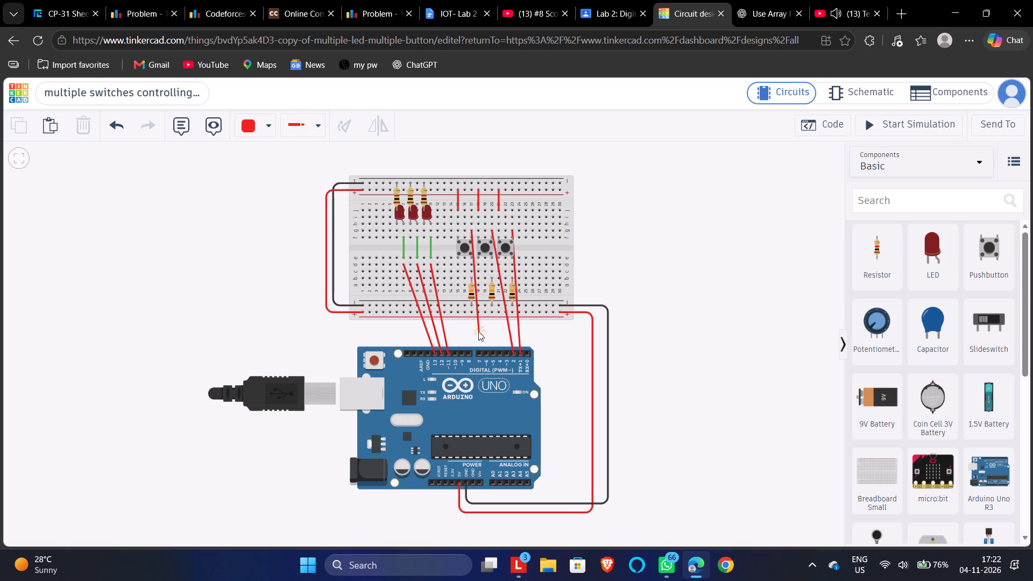
pyautogui.moveTo(478, 331); pyautogui.dragTo(475, 338)
pyautogui.moveTo(475, 338); pyautogui.dragTo(501, 338)
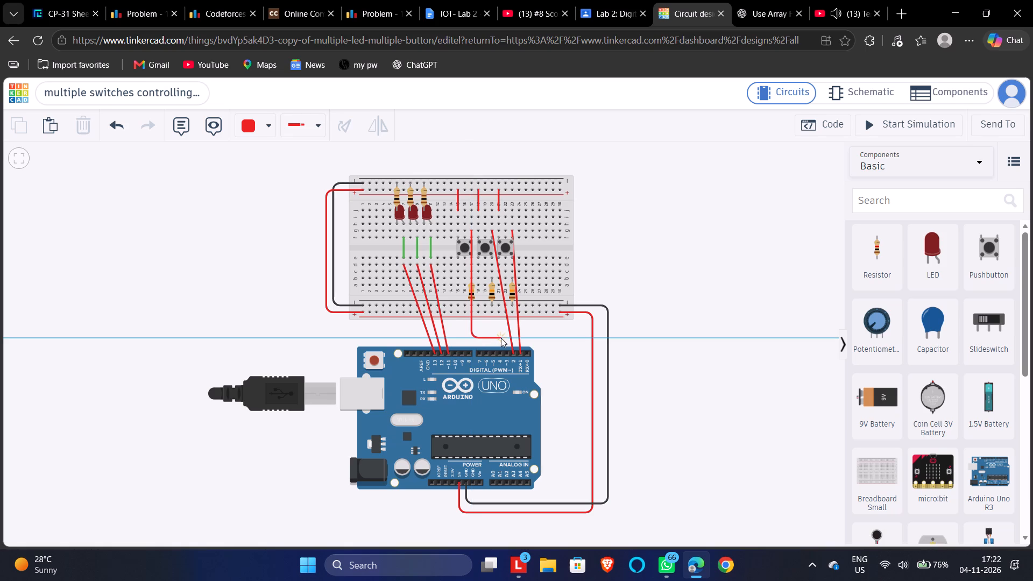
pyautogui.moveTo(501, 338); pyautogui.dragTo(506, 338)
pyautogui.moveTo(506, 338); pyautogui.dragTo(507, 343)
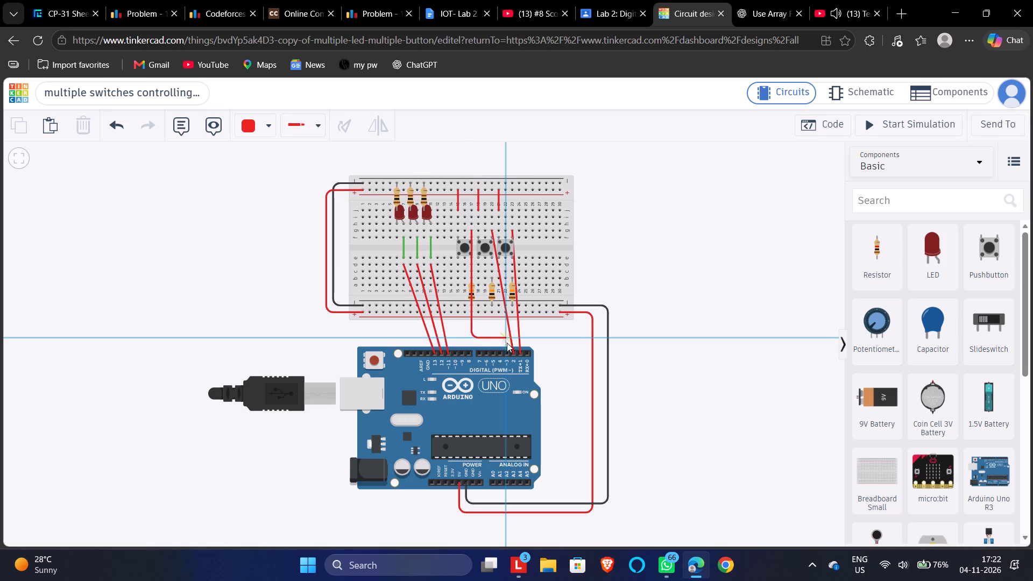
pyautogui.moveTo(507, 343); pyautogui.dragTo(507, 353)
pyautogui.click(507, 353)
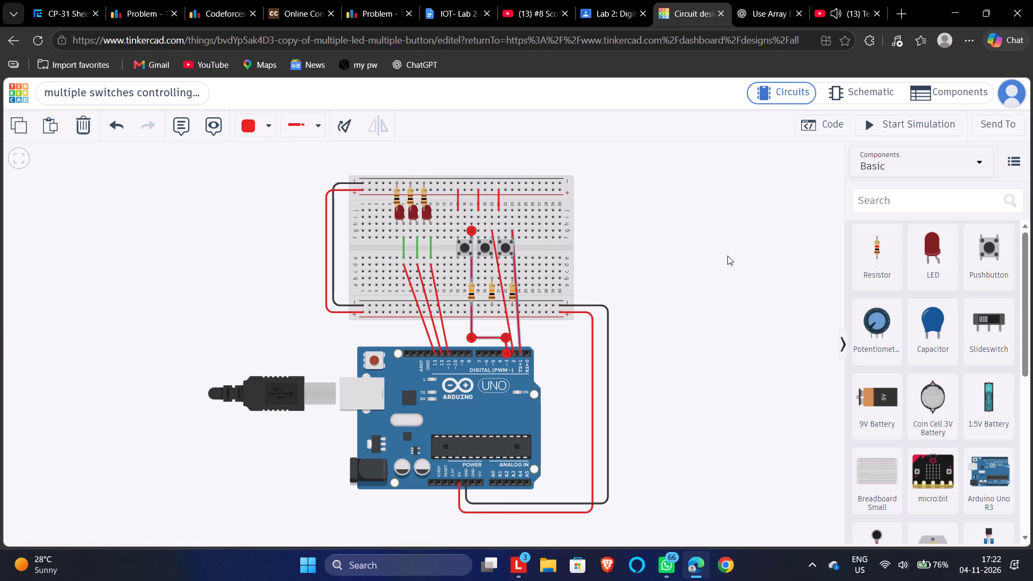
pyautogui.click(728, 256)
# Replace the second pushbutton's diagonal wire with a red wire routed at right angles to Arduino pin 2.
pyautogui.click(506, 316)
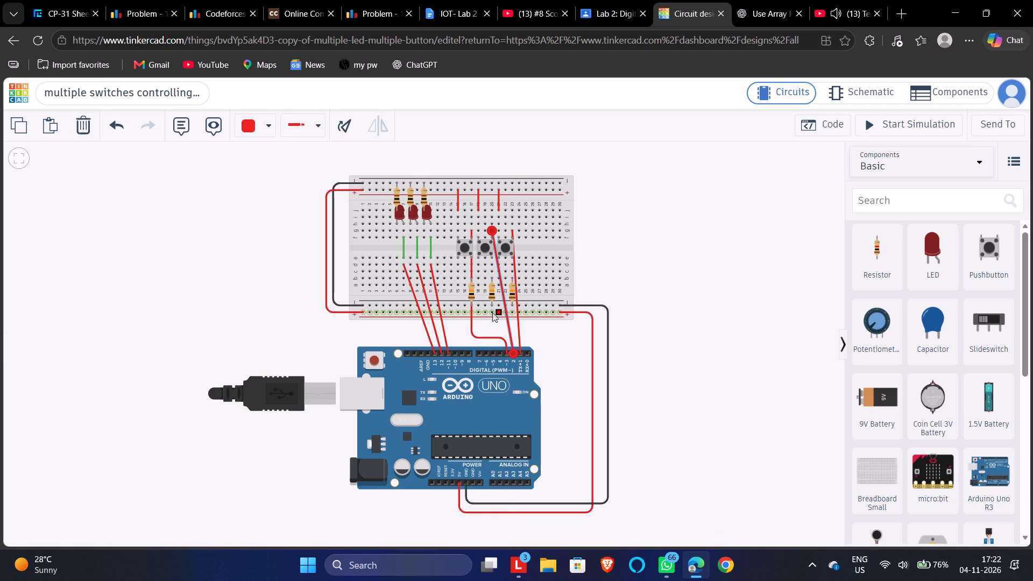
pyautogui.click(89, 127)
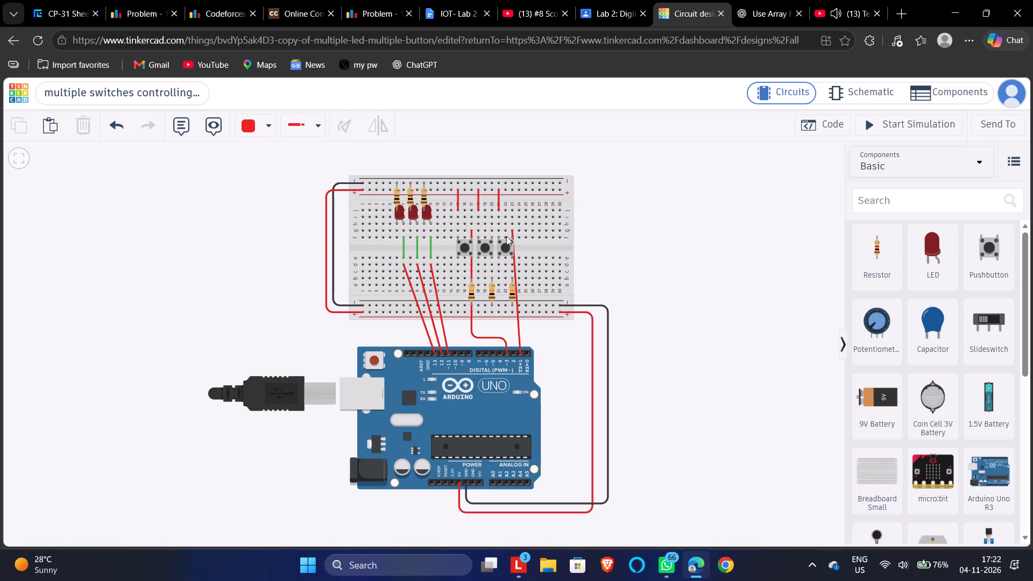
pyautogui.moveTo(490, 232); pyautogui.dragTo(492, 328)
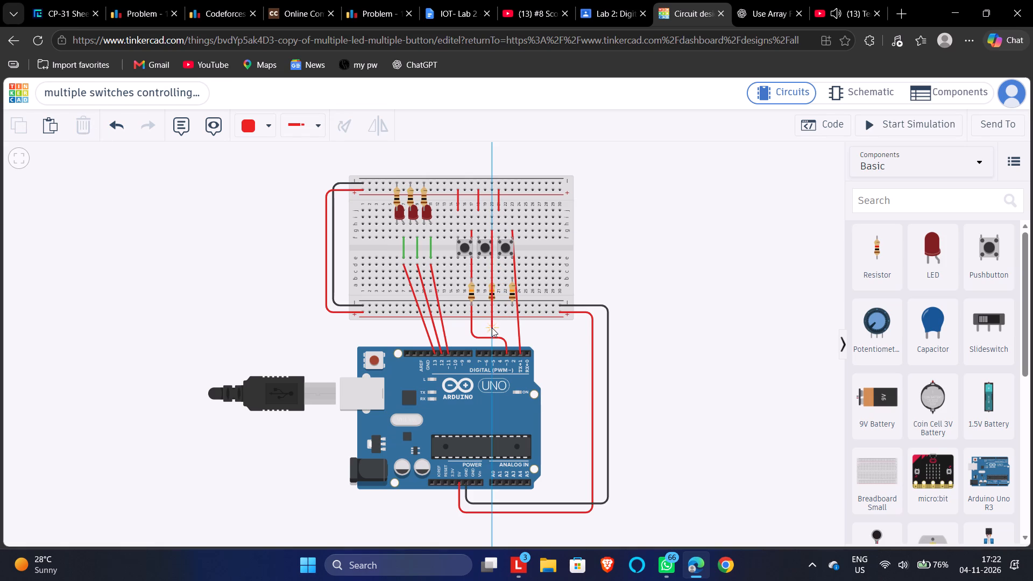
pyautogui.moveTo(492, 328); pyautogui.dragTo(492, 330)
pyautogui.moveTo(492, 330); pyautogui.dragTo(516, 330)
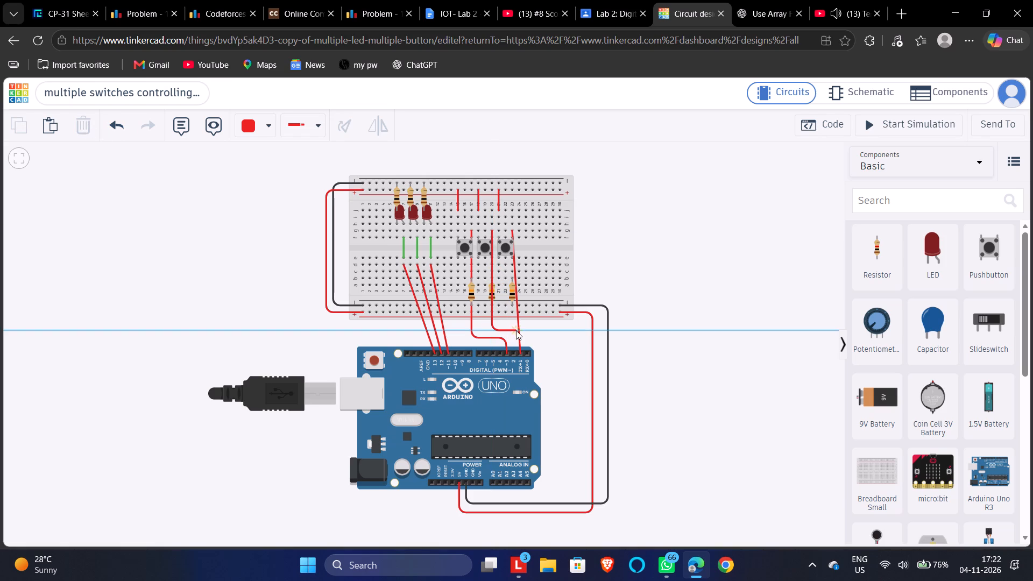
pyautogui.moveTo(516, 330); pyautogui.dragTo(512, 330)
pyautogui.moveTo(512, 330); pyautogui.dragTo(513, 352)
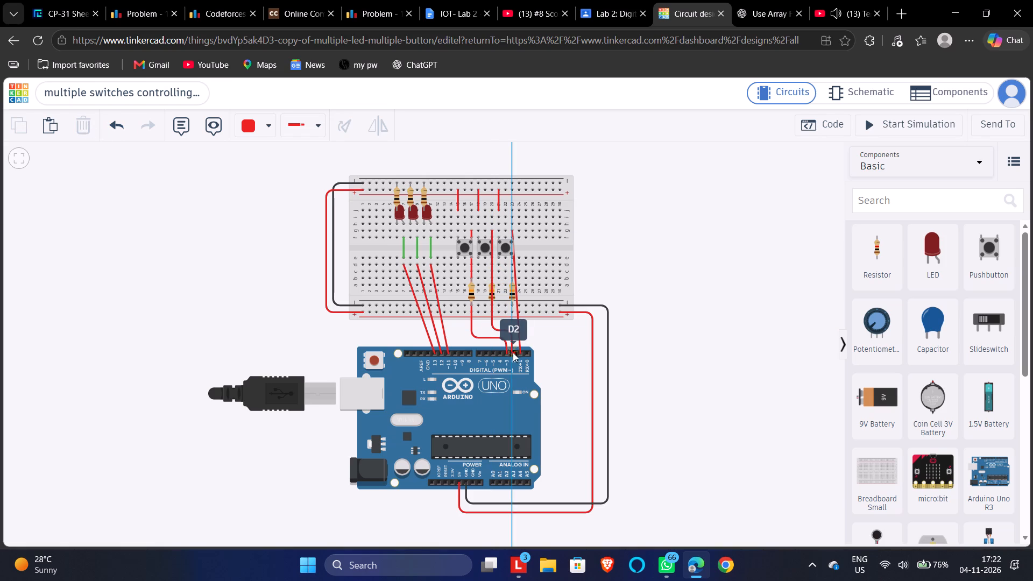
pyautogui.moveTo(513, 352); pyautogui.dragTo(514, 355)
pyautogui.click(514, 355)
pyautogui.click(639, 231)
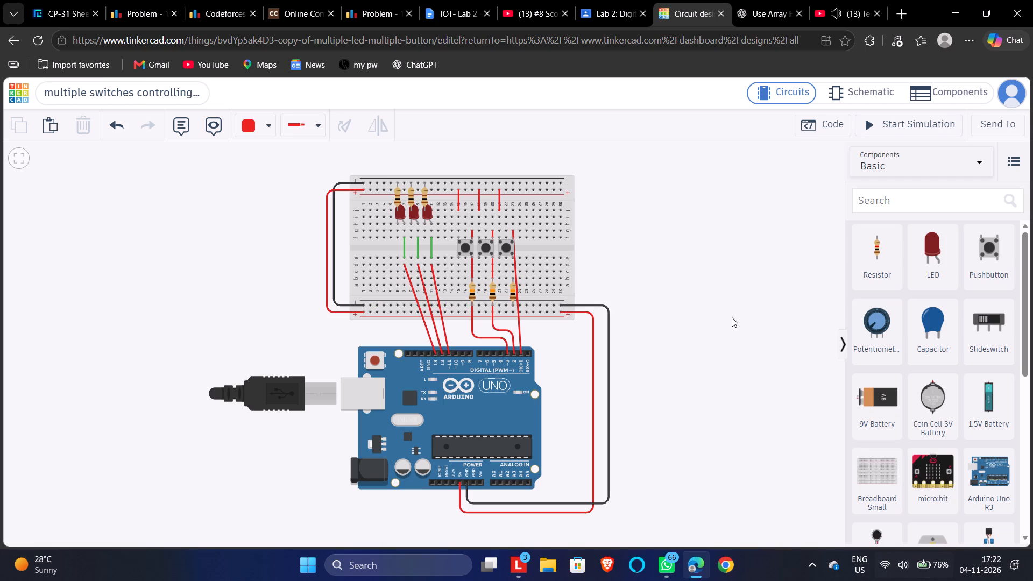
# Open the circuit's Arduino code and review the button and LED logic through the end of the loop.
pyautogui.click(833, 129)
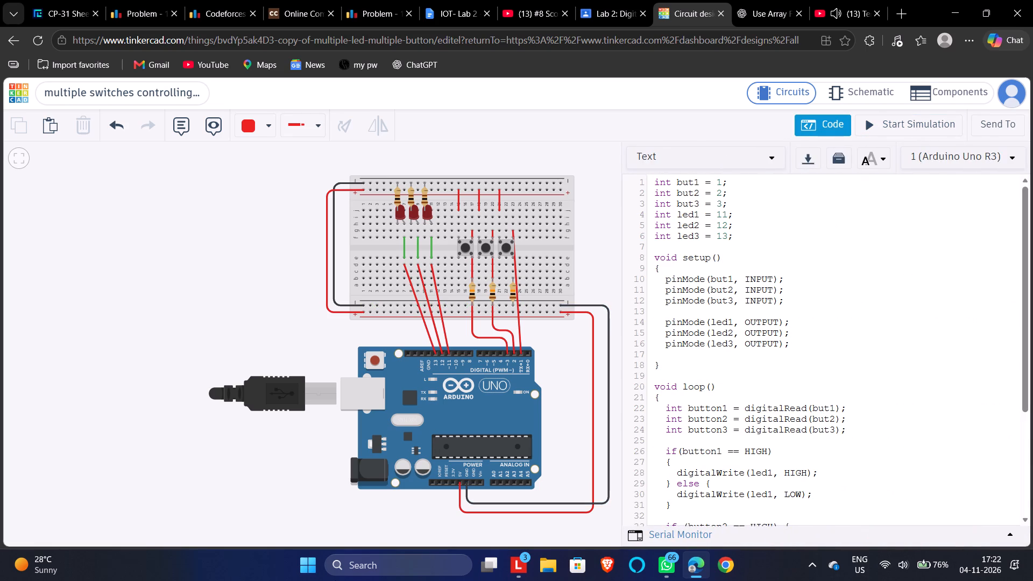
pyautogui.scroll(2, 801, 254)
pyautogui.scroll(-4, 801, 254)
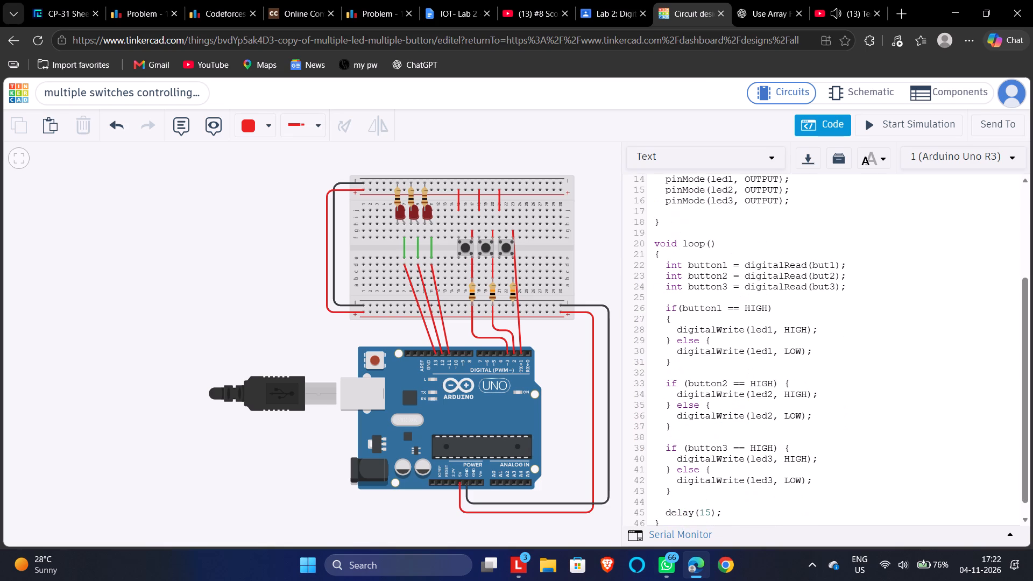
# Simulate the circuit, operate the three pushbuttons to test their LEDs, and stop the simulation.
pyautogui.click(885, 116)
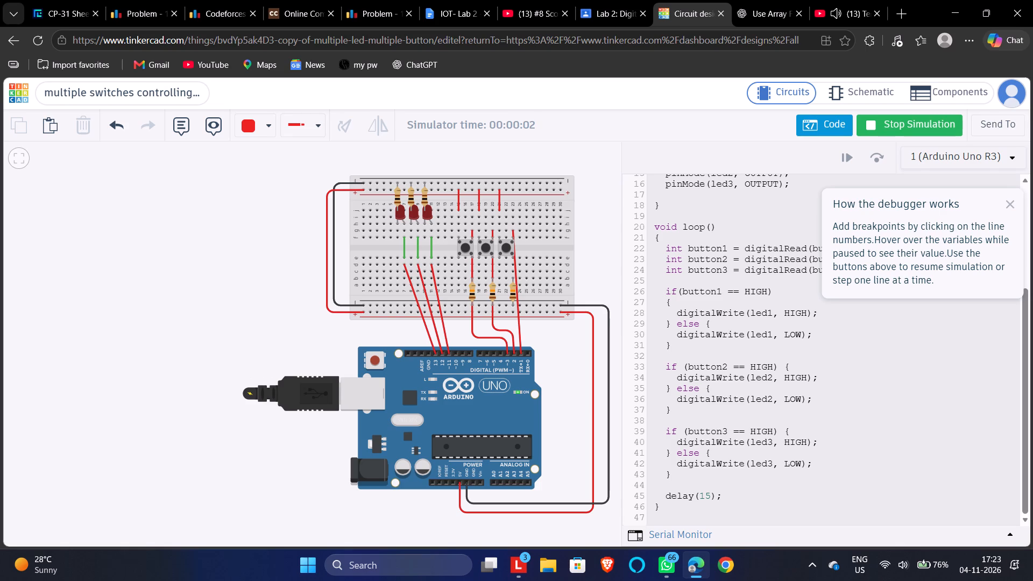
pyautogui.click(469, 249)
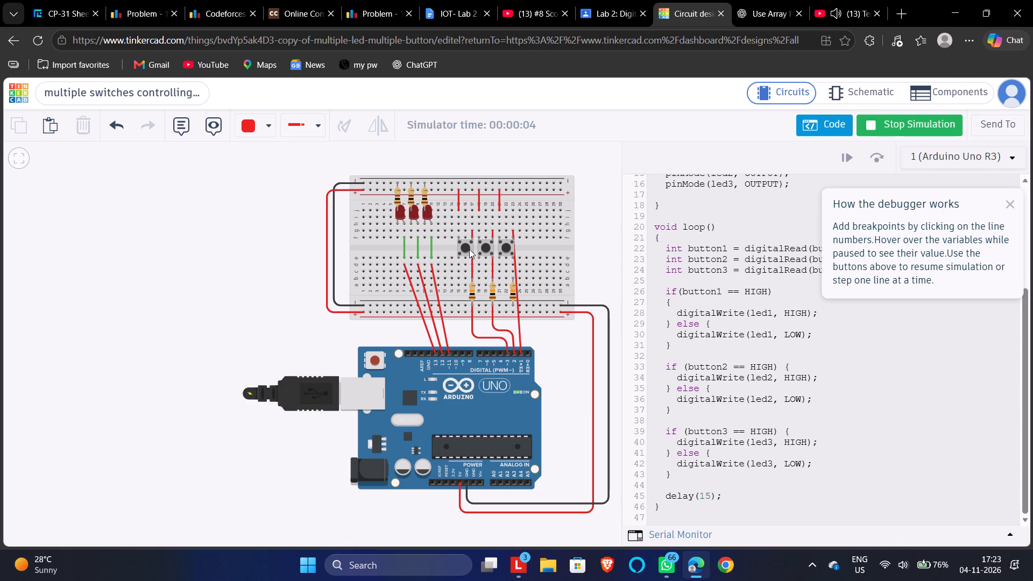
pyautogui.doubleClick(467, 250)
pyautogui.click(505, 250)
pyautogui.tripleClick(507, 245)
pyautogui.tripleClick(506, 244)
pyautogui.tripleClick(480, 249)
pyautogui.click(481, 251)
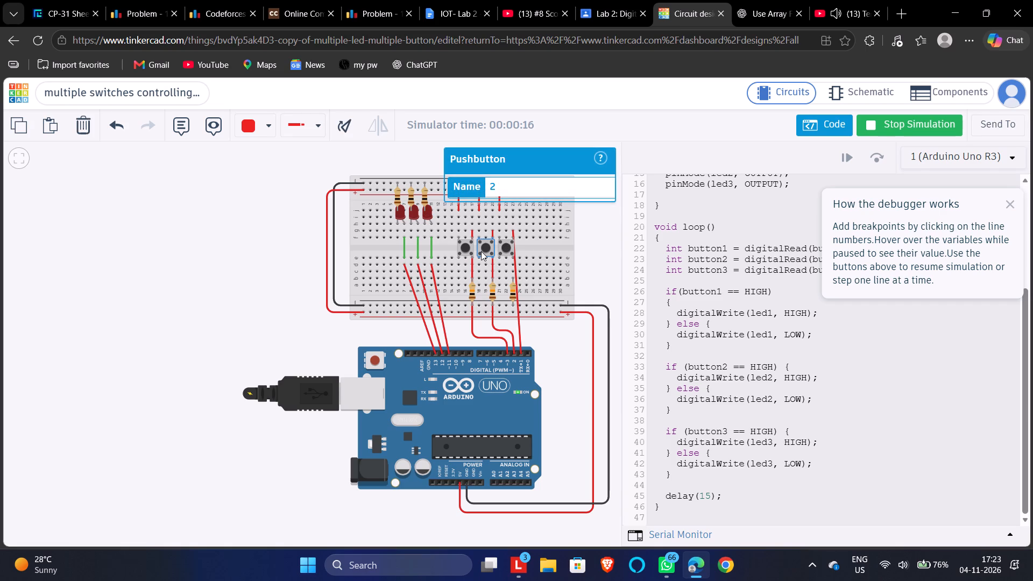
pyautogui.tripleClick(485, 248)
pyautogui.tripleClick(485, 248)
pyautogui.tripleClick(485, 248)
pyautogui.click(946, 123)
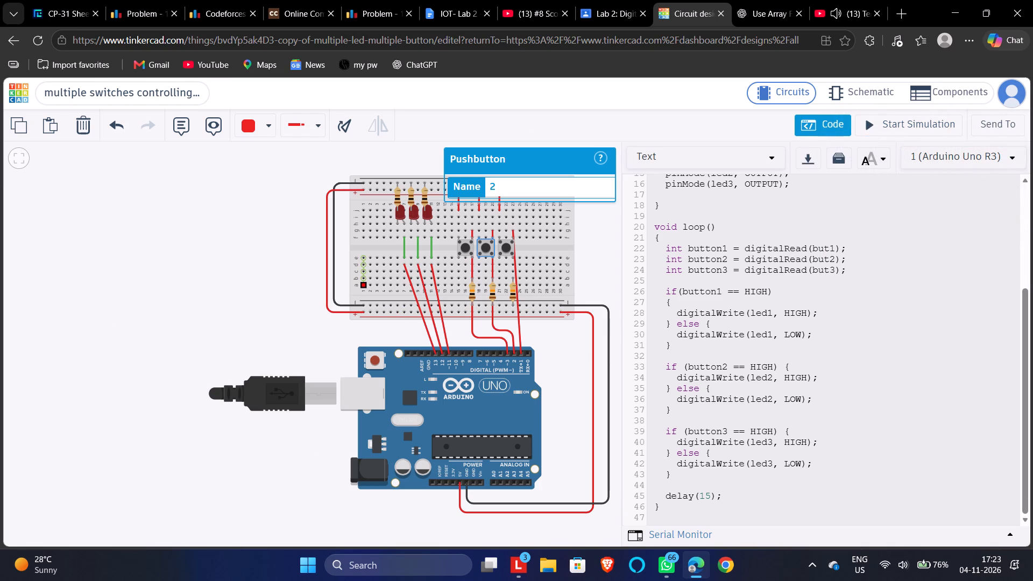
# Copy the title "multiple switches controlling multiple LEDs" from the circuit's design page and paste it as the third item in IOT- Lab 2.
pyautogui.click(10, 32)
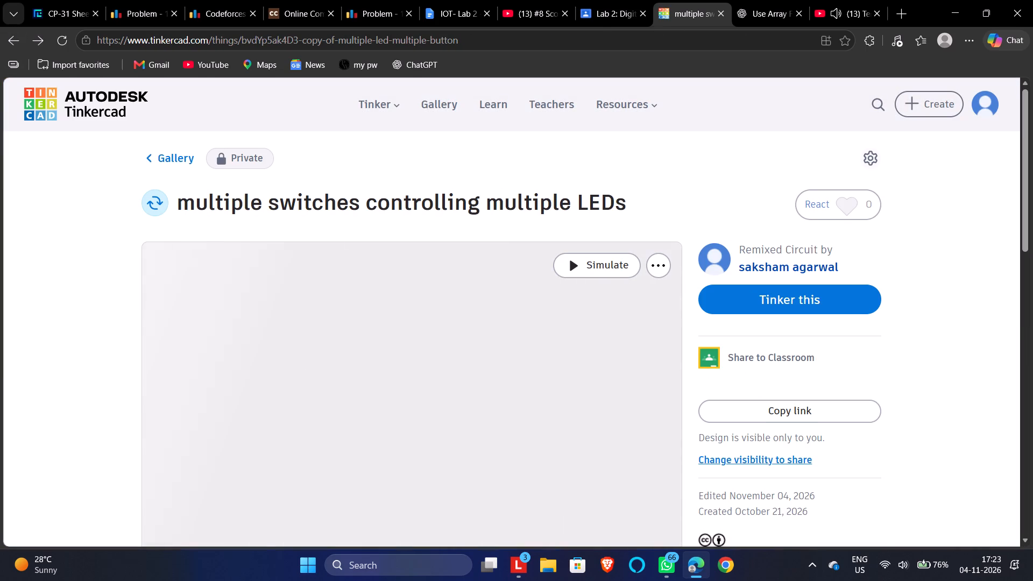
pyautogui.moveTo(619, 197); pyautogui.dragTo(310, 199)
pyautogui.click(484, 183)
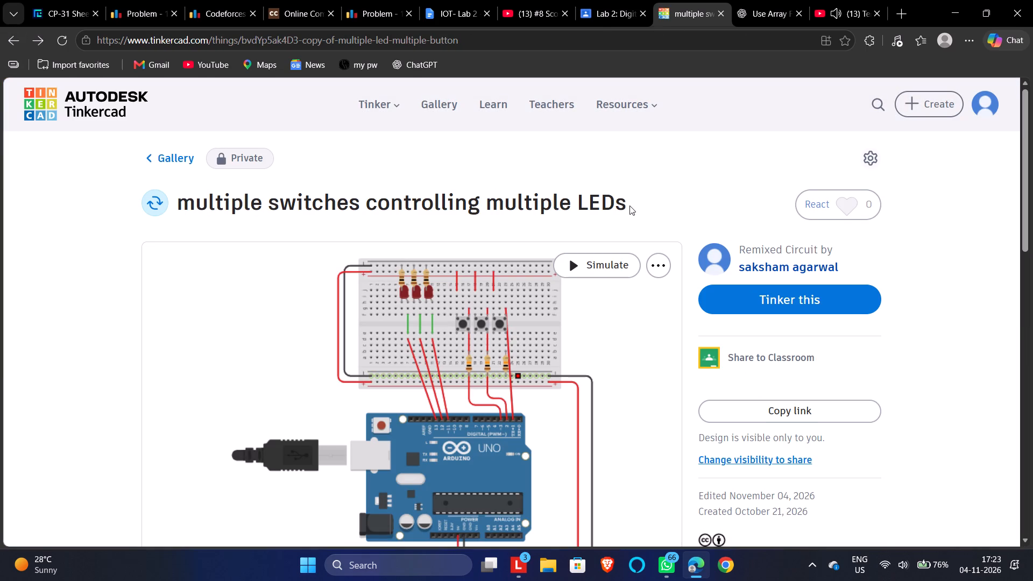
pyautogui.moveTo(624, 204); pyautogui.dragTo(180, 188)
pyautogui.hotkey('ctrl', 'c')
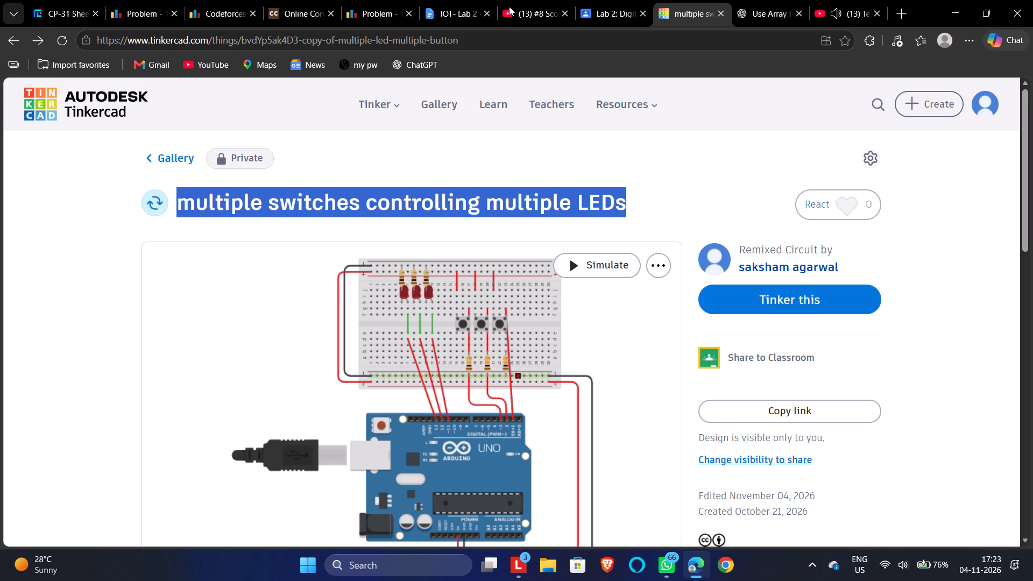
pyautogui.click(470, 0)
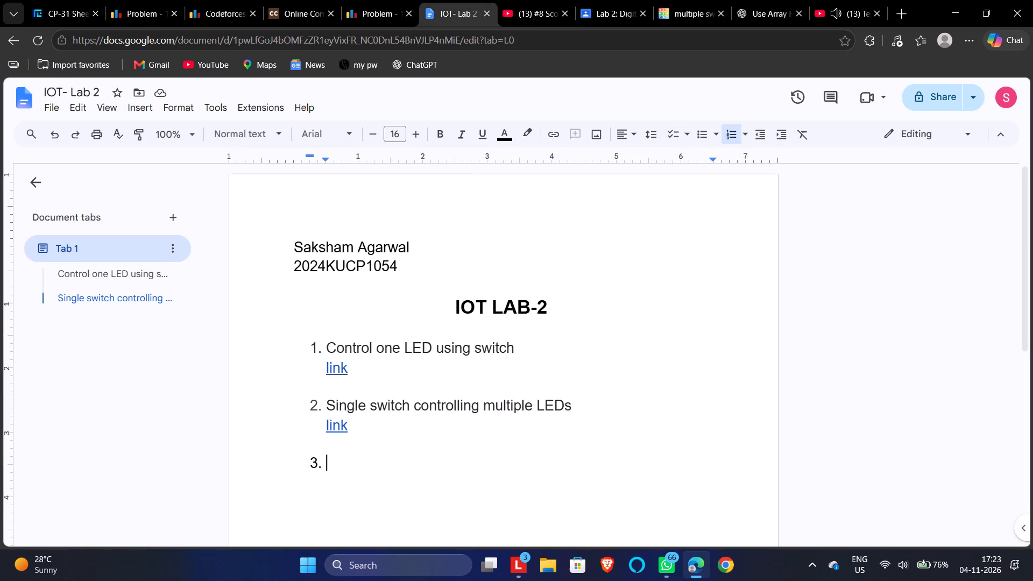
pyautogui.hotkey('ctrl', 'v')
# Reduce the third item's text to font size 16 and remove its bold formatting.
pyautogui.moveTo(327, 465); pyautogui.dragTo(378, 492)
pyautogui.click(342, 473)
pyautogui.moveTo(306, 467); pyautogui.dragTo(377, 494)
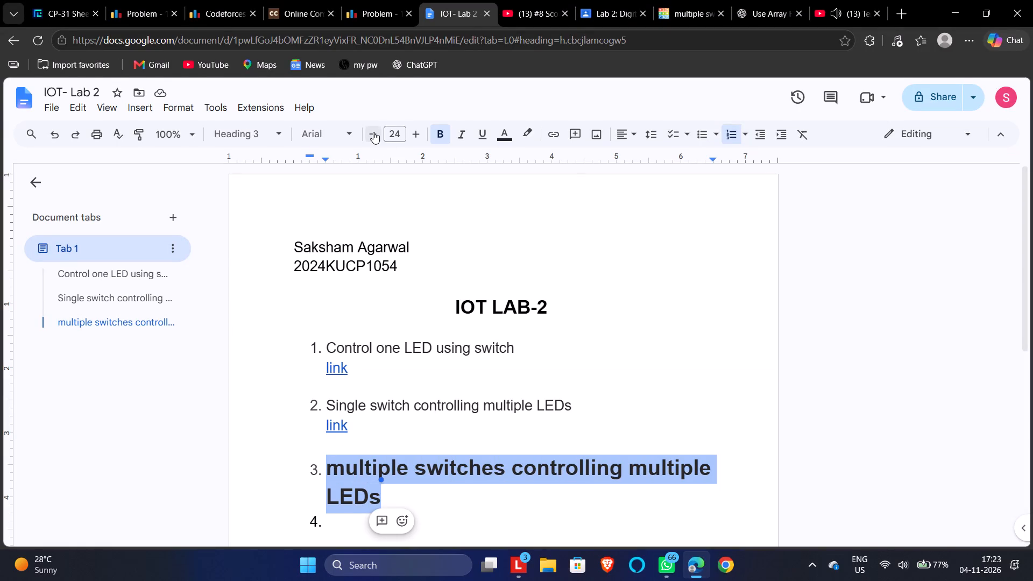
pyautogui.tripleClick(373, 131)
pyautogui.doubleClick(373, 131)
pyautogui.doubleClick(373, 131)
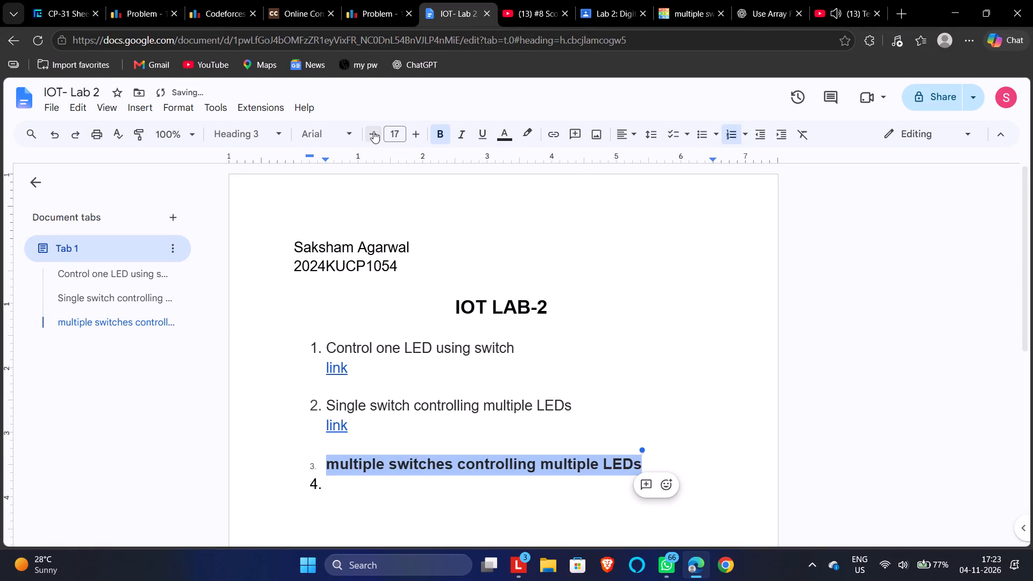
pyautogui.click(373, 131)
pyautogui.click(440, 134)
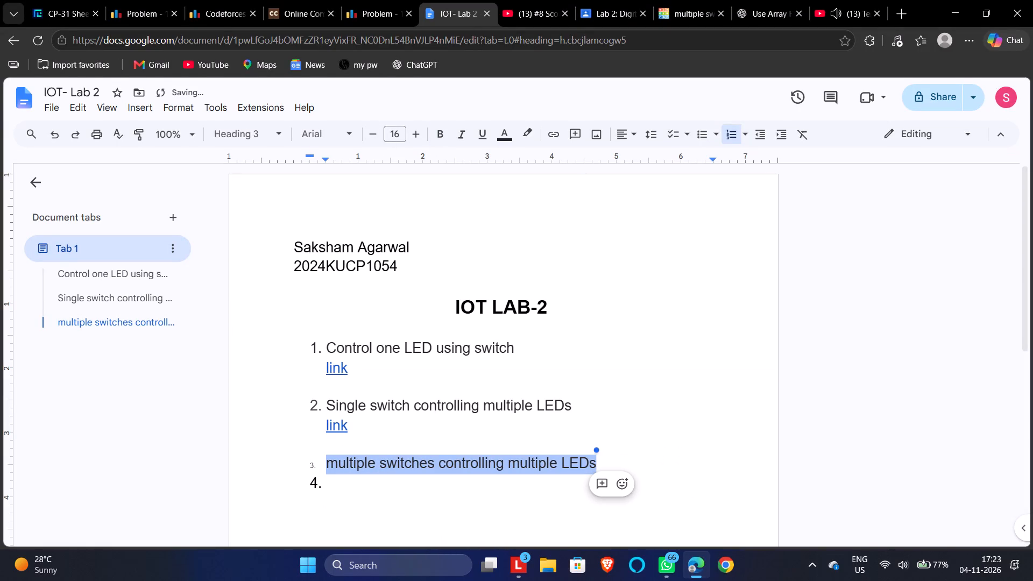
# Enlarge the third item's list number to font size 16.
pyautogui.click(312, 463)
pyautogui.click(312, 464)
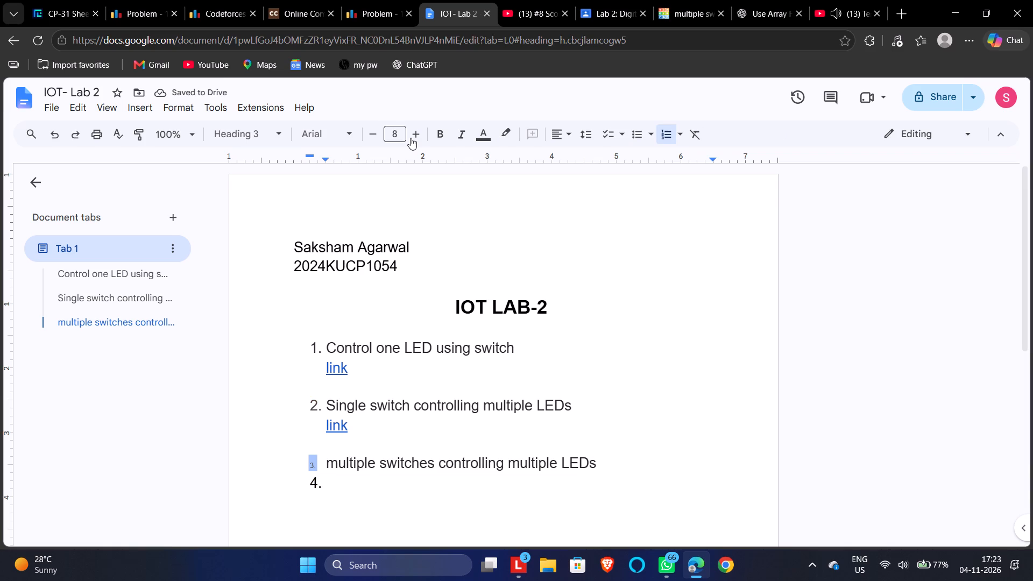
pyautogui.tripleClick(411, 134)
pyautogui.tripleClick(412, 134)
pyautogui.click(412, 134)
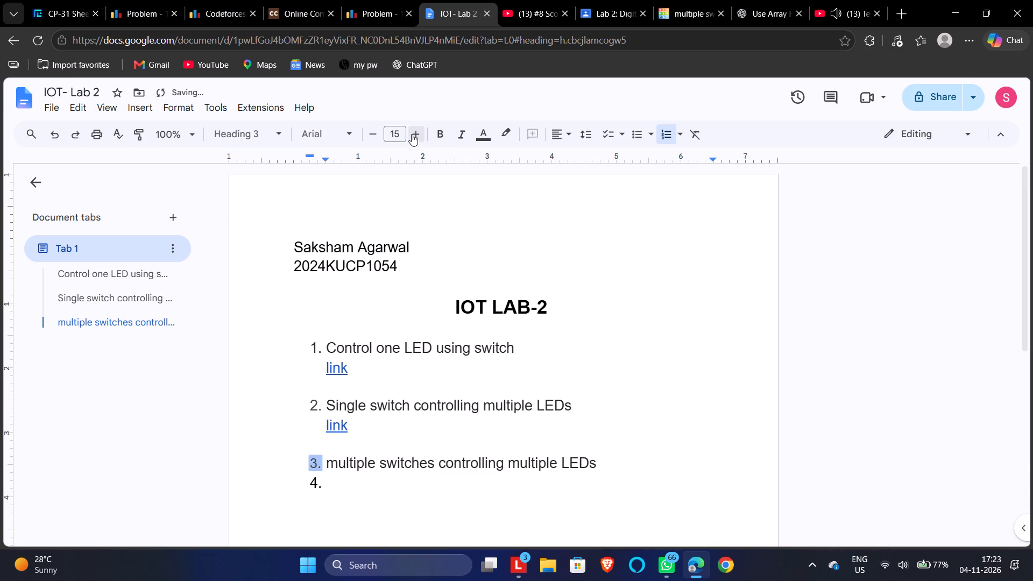
pyautogui.click(412, 134)
# Remove the numbering from the empty fourth list item, leaving a plain indented line.
pyautogui.click(336, 490)
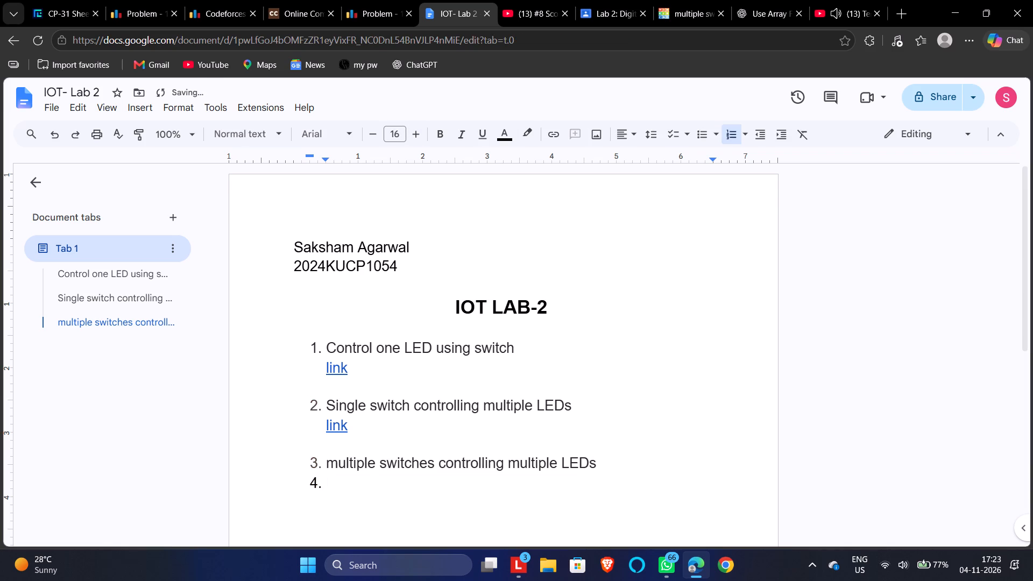
pyautogui.press('BackSpace')
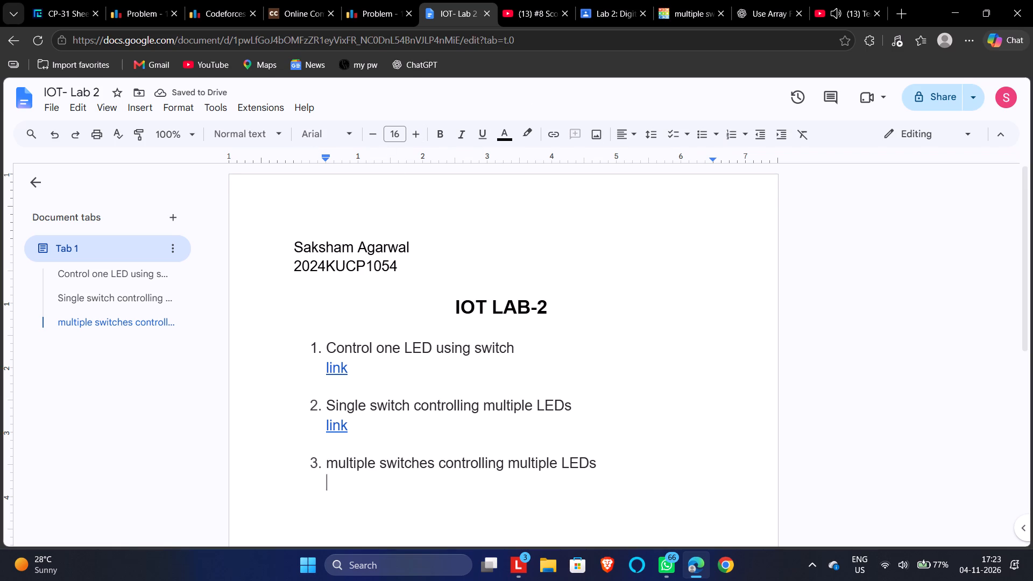
# Start inserting a hyperlink on the line below the third item with the display text "link".
pyautogui.rightClick(335, 494)
pyautogui.click(391, 421)
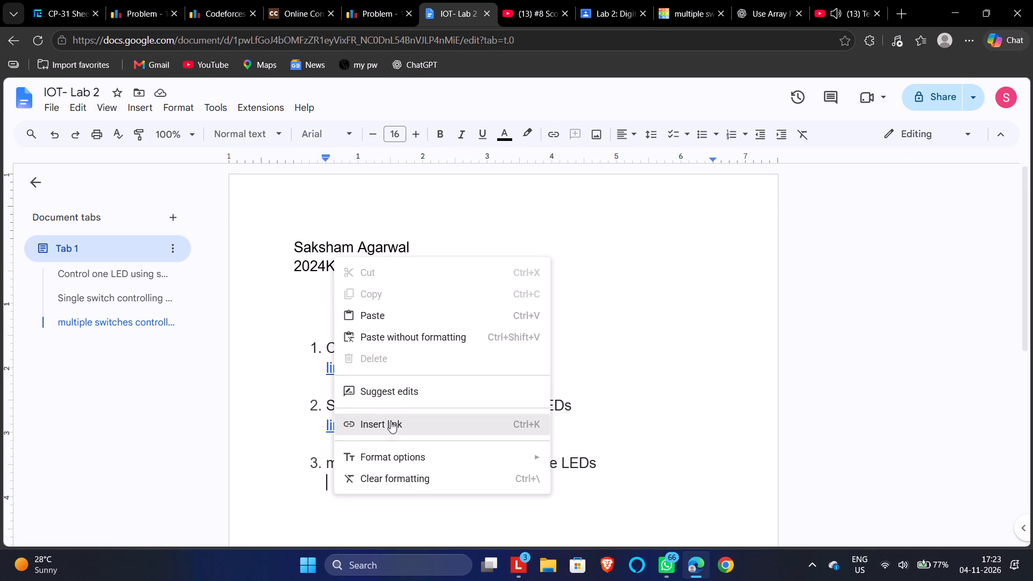
pyautogui.write('link')
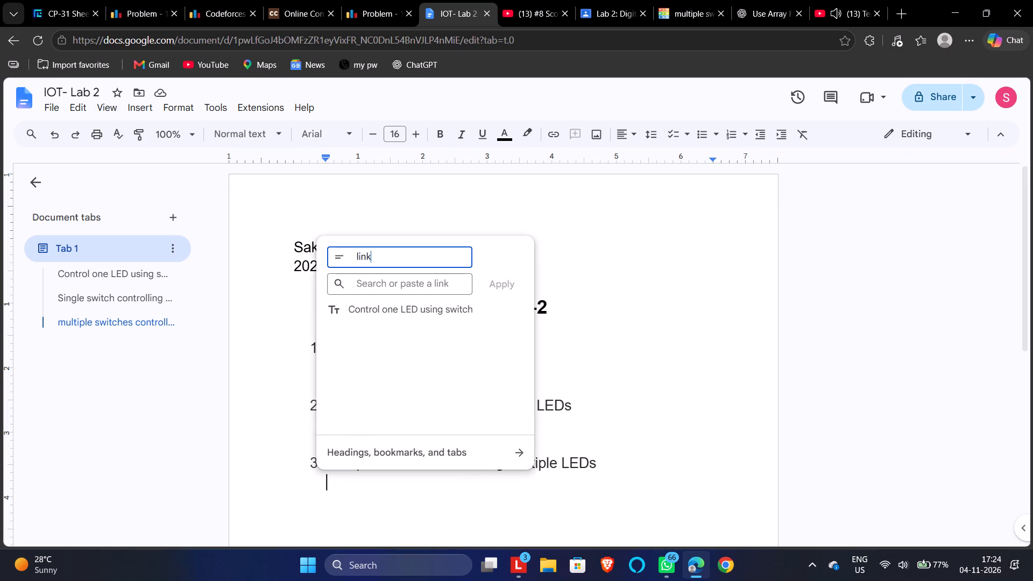
# In Tinkercad, change the circuit's privacy to Share link and save the design properties.
pyautogui.click(664, 0)
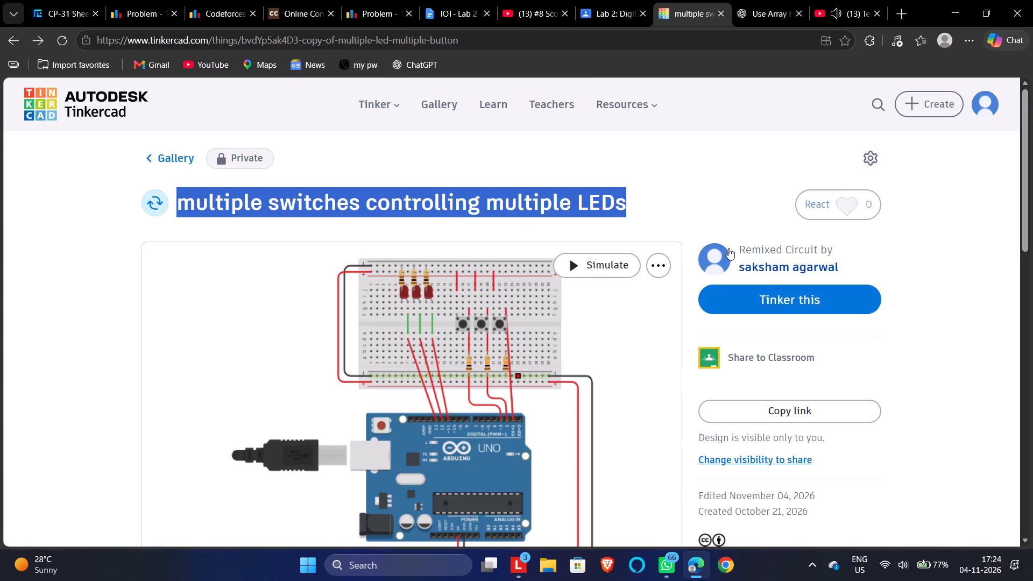
pyautogui.click(766, 460)
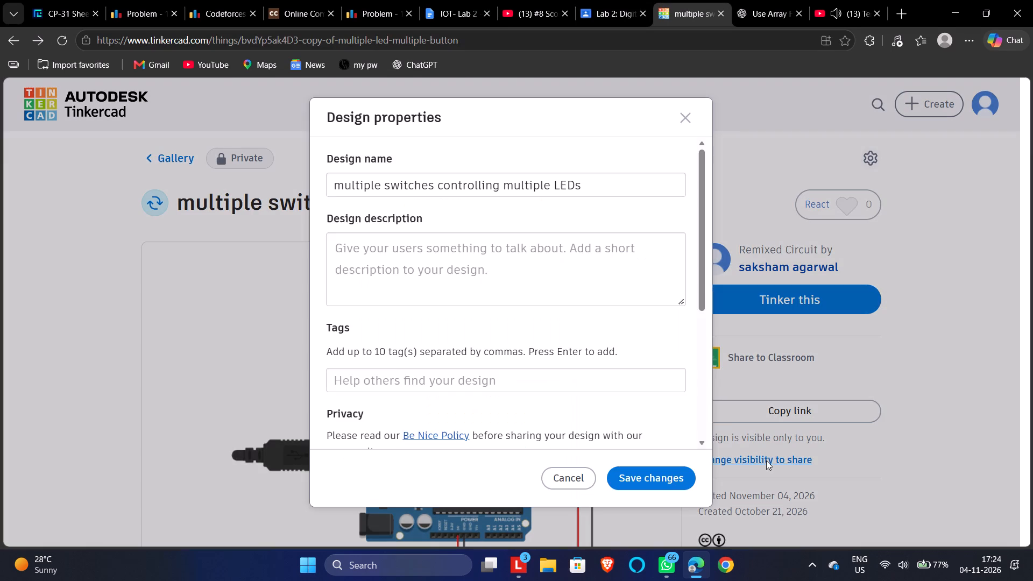
pyautogui.scroll(-6, 554, 327)
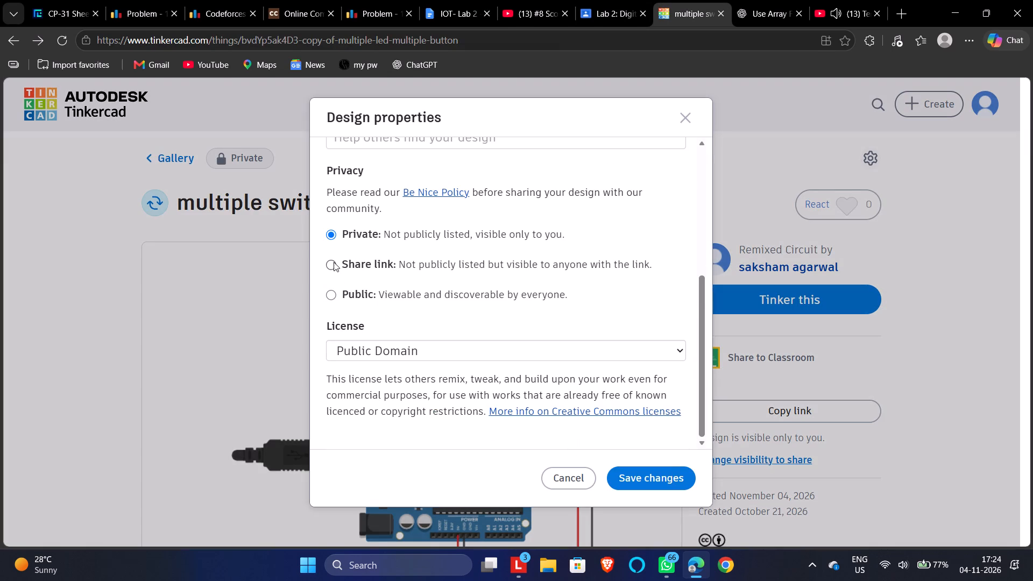
pyautogui.click(334, 262)
pyautogui.click(669, 476)
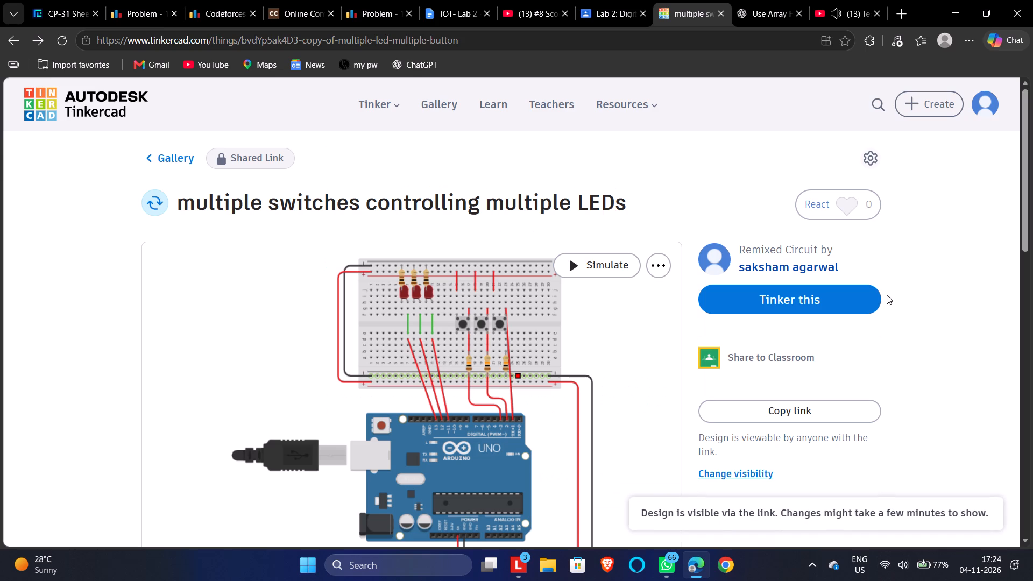
# Copy the circuit's share link, recheck its visibility setting, and apply the address to the third item's "link" text in IOT- Lab 2.
pyautogui.click(763, 409)
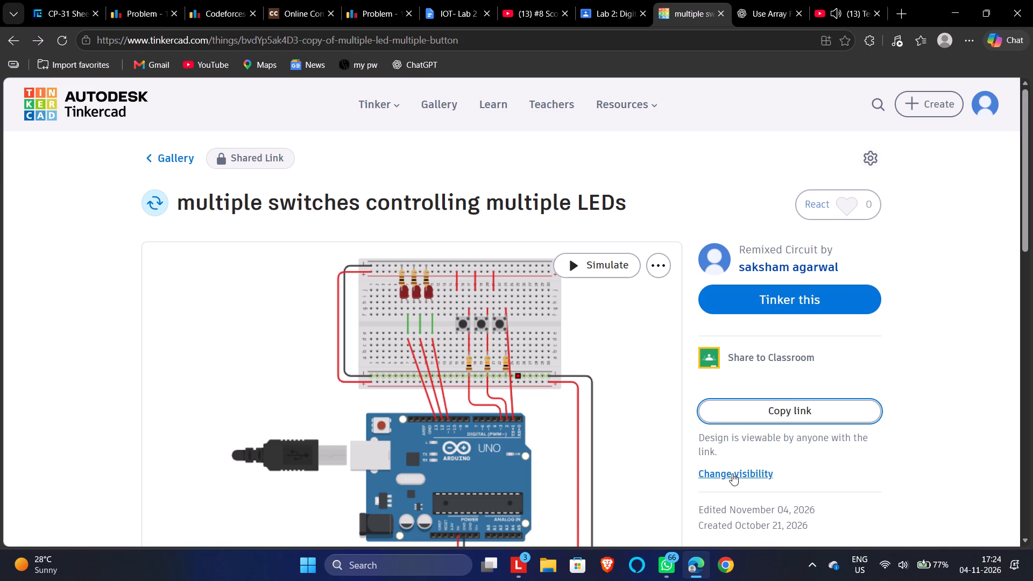
pyautogui.click(732, 473)
pyautogui.scroll(-5, 458, 289)
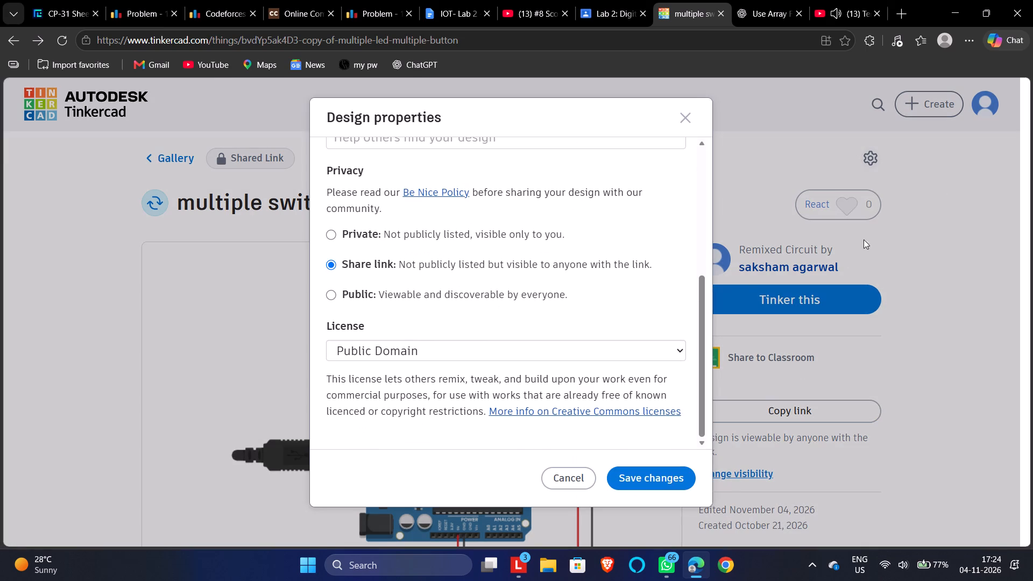
pyautogui.click(963, 180)
pyautogui.click(613, 0)
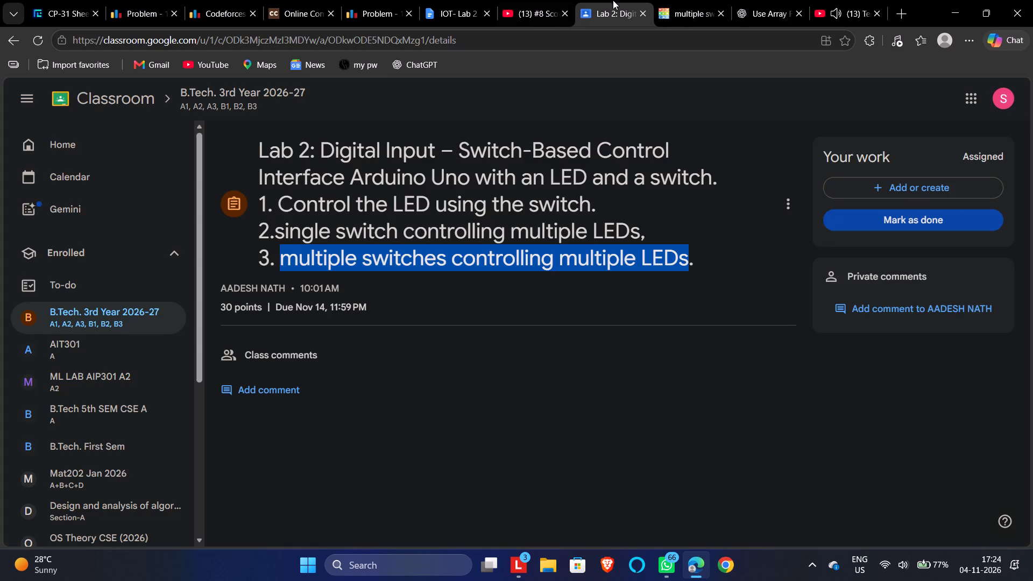
pyautogui.click(478, 0)
pyautogui.click(418, 282)
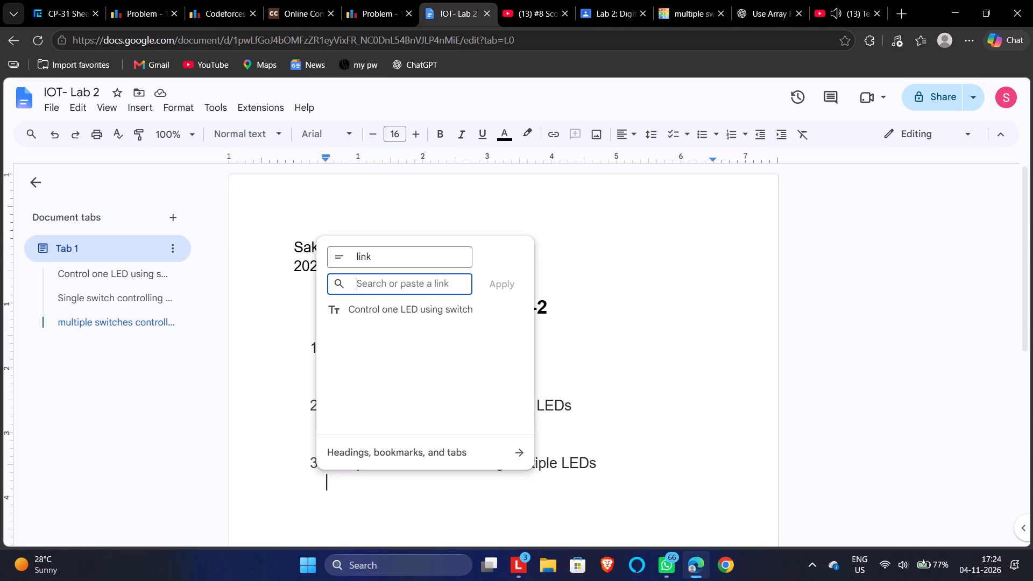
pyautogui.hotkey('ctrl', 'v')
pyautogui.scroll(-2, 431, 339)
pyautogui.scroll(2, 458, 297)
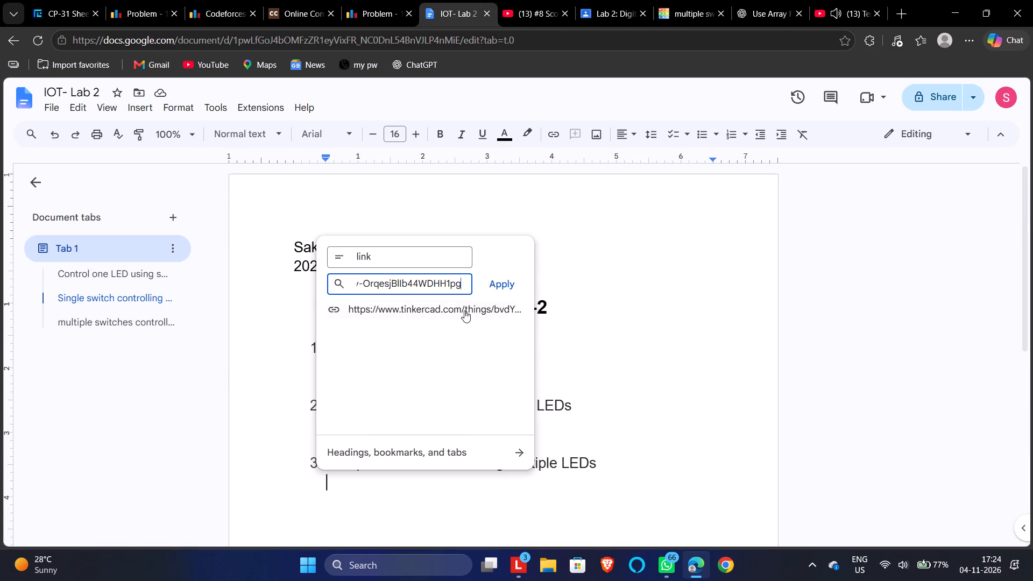
pyautogui.click(493, 288)
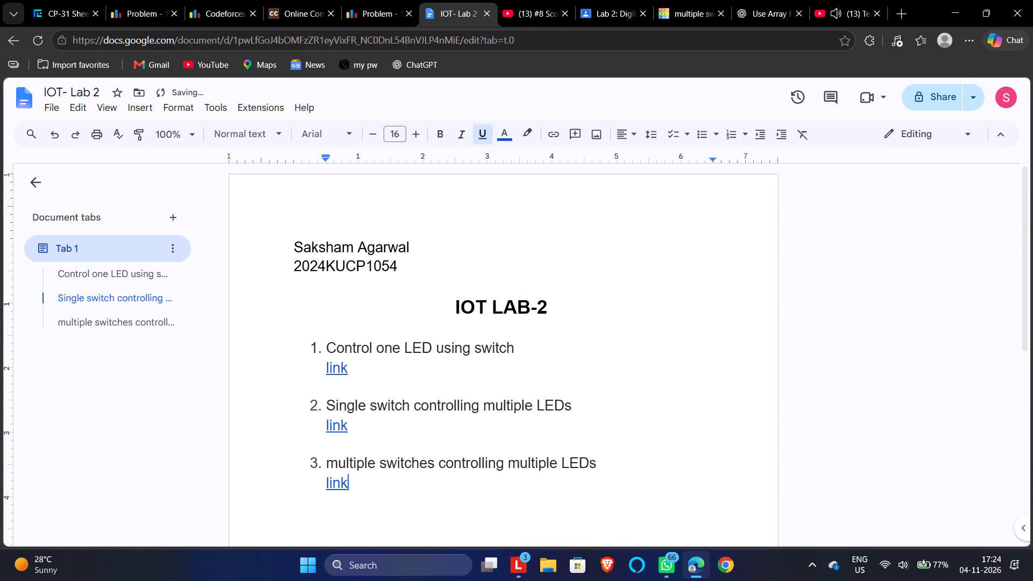
# Share "IOT- Lab 2" with general access set to Anyone with the link, and copy the document link.
pyautogui.scroll(-1, 437, 504)
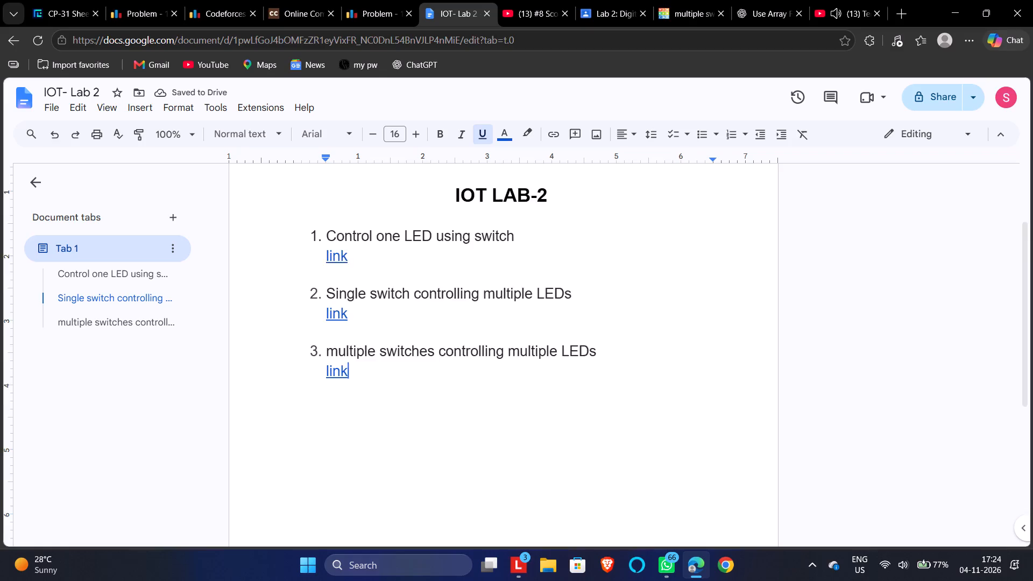
pyautogui.scroll(2, 449, 425)
pyautogui.scroll(-2, 472, 353)
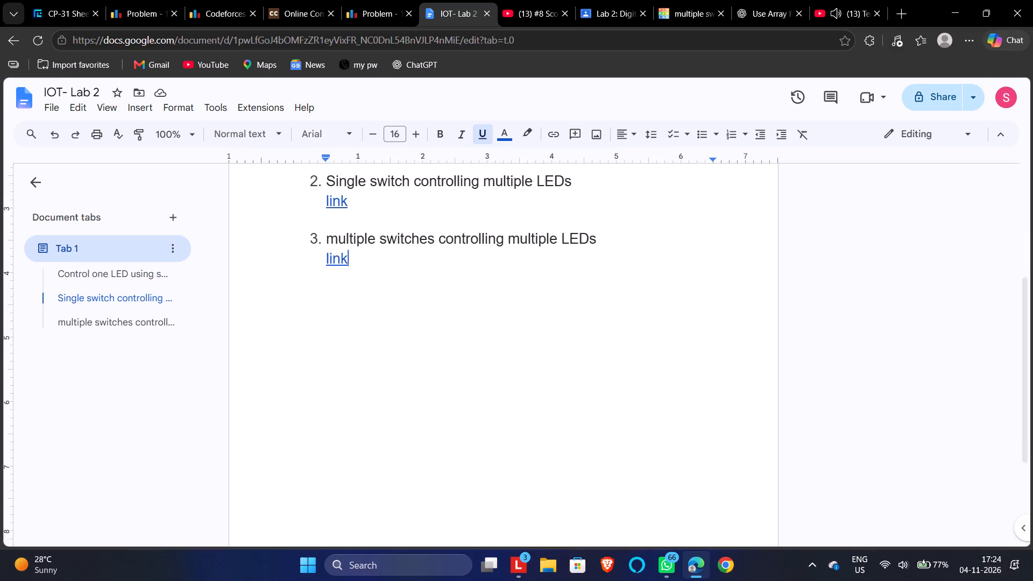
pyautogui.scroll(-2, 473, 359)
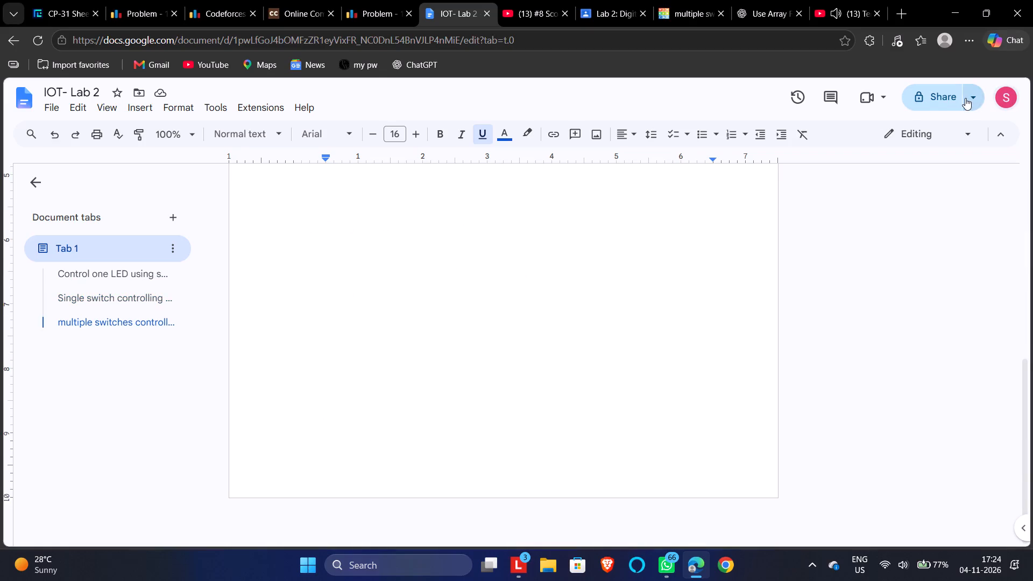
pyautogui.click(965, 98)
pyautogui.click(939, 87)
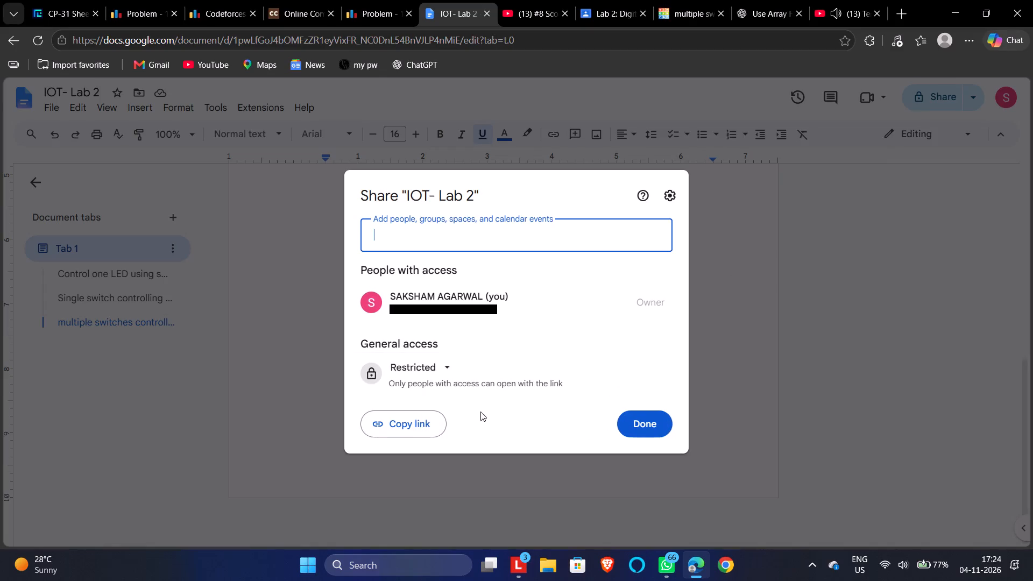
pyautogui.click(448, 371)
pyautogui.click(456, 478)
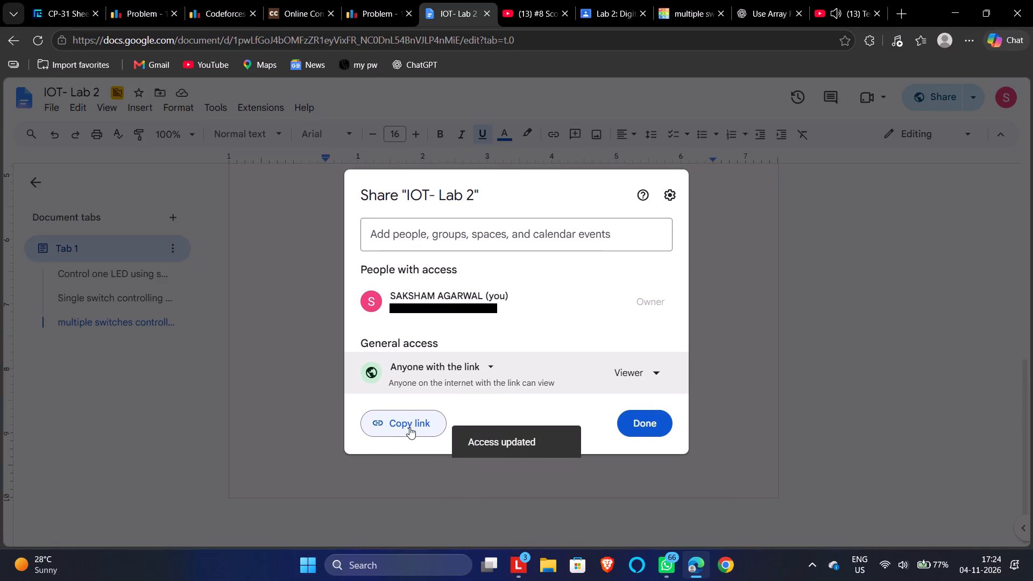
pyautogui.click(408, 427)
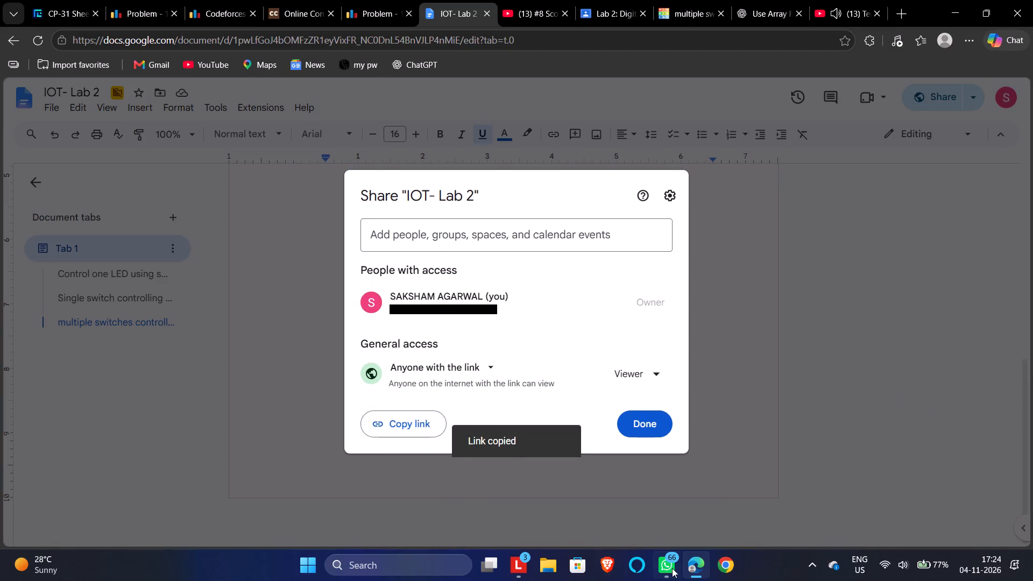
# In the Classroom Lab 2 assignment, start adding a link attachment and enter the copied document address.
pyautogui.click(440, 0)
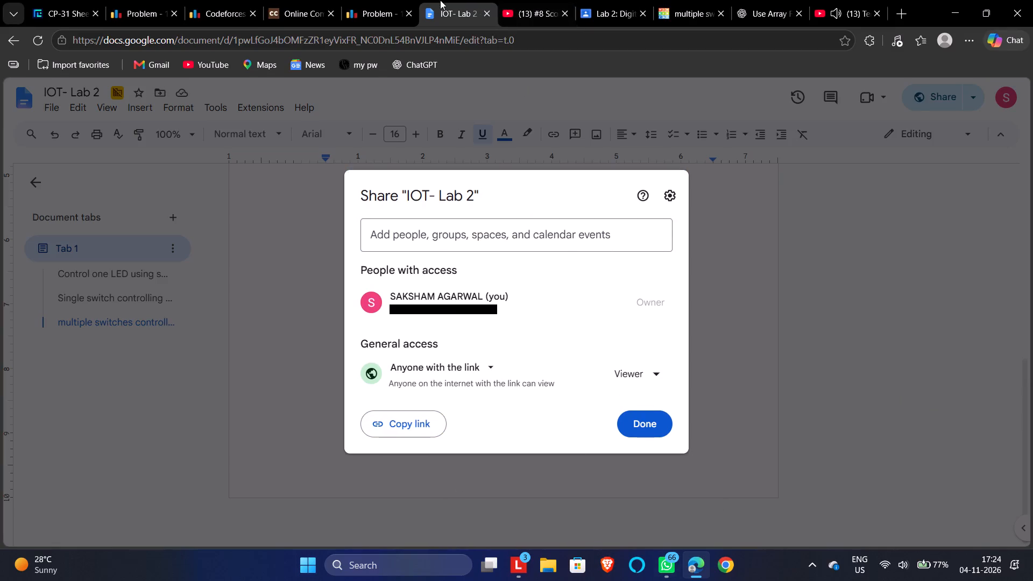
pyautogui.click(627, 0)
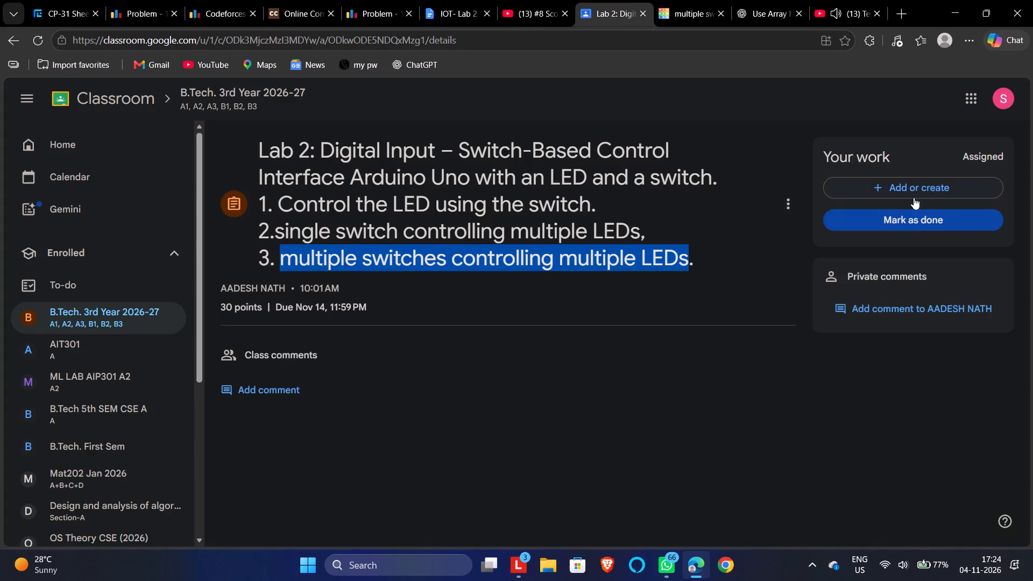
pyautogui.click(909, 191)
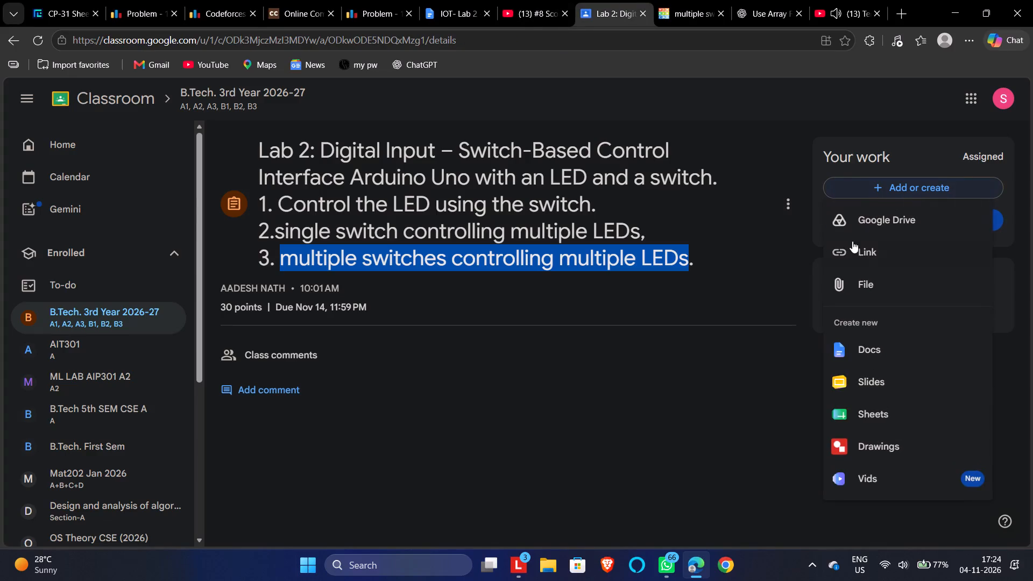
pyautogui.click(865, 248)
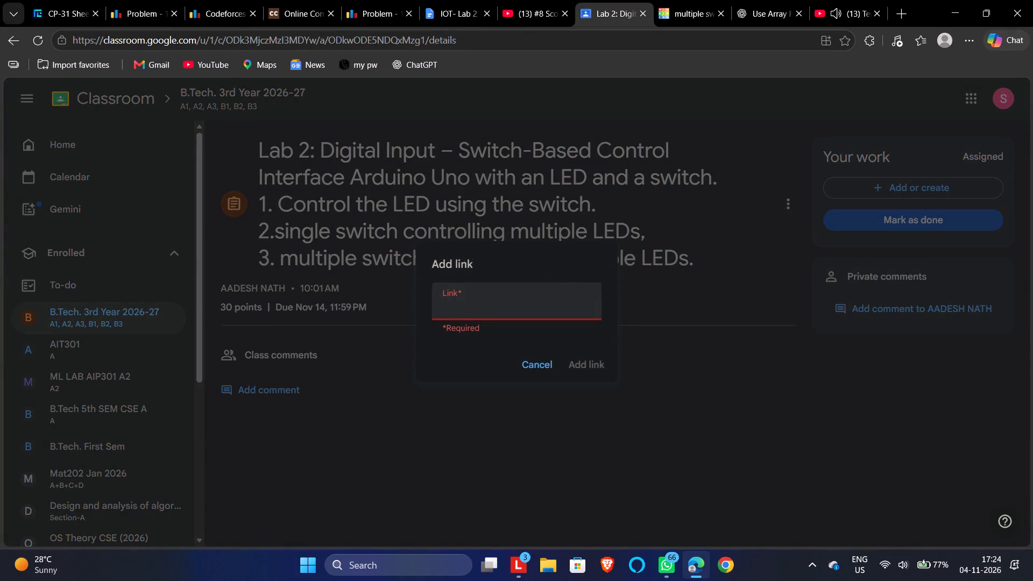
pyautogui.hotkey('ctrl', 'v')
# Switch to Chrome with the "busy" profile and open the copied IOT- Lab 2 document address.
pyautogui.click(725, 554)
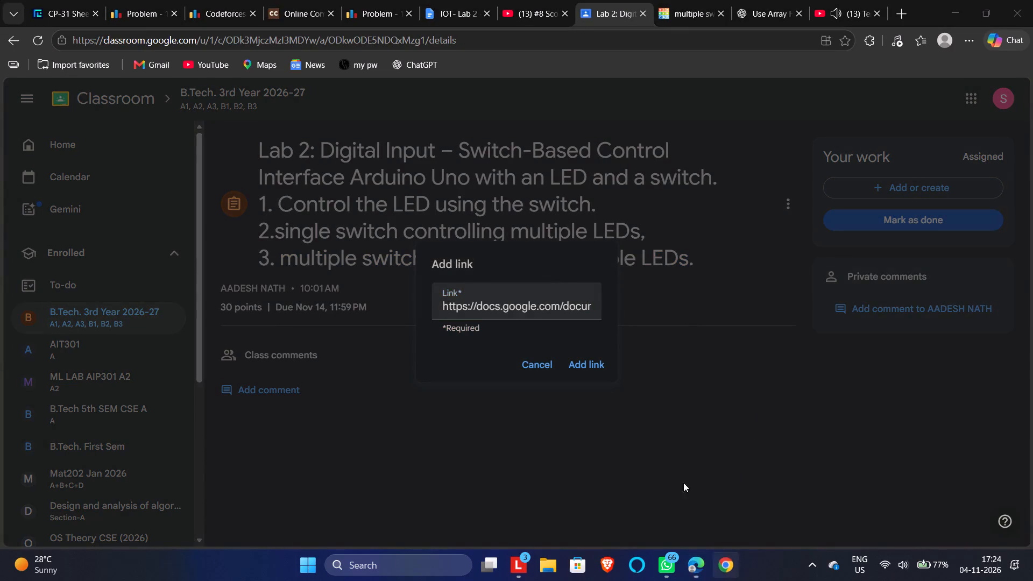
pyautogui.click(350, 250)
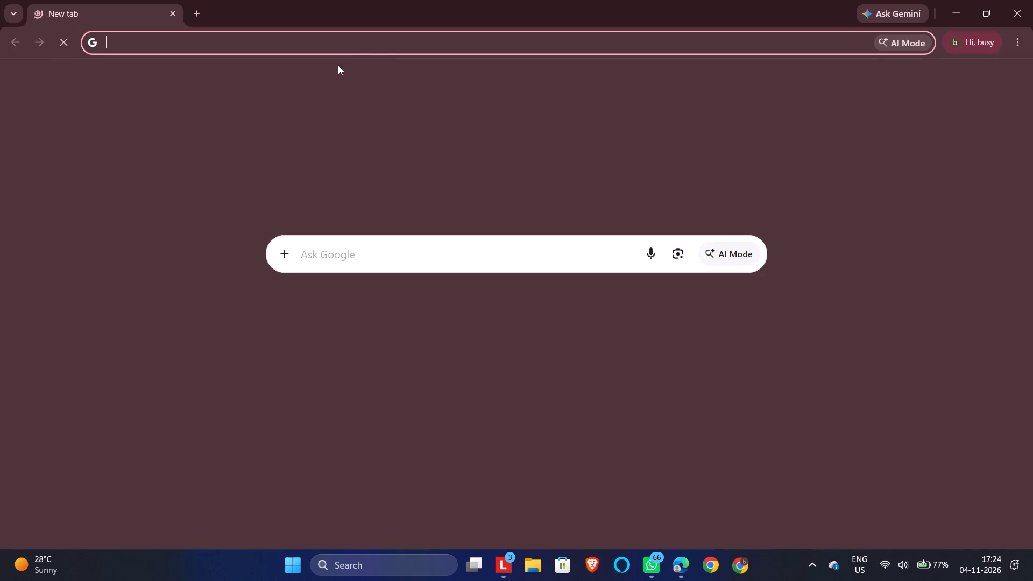
pyautogui.click(359, 44)
pyautogui.hotkey('ctrl', 'v')
pyautogui.press('Return')
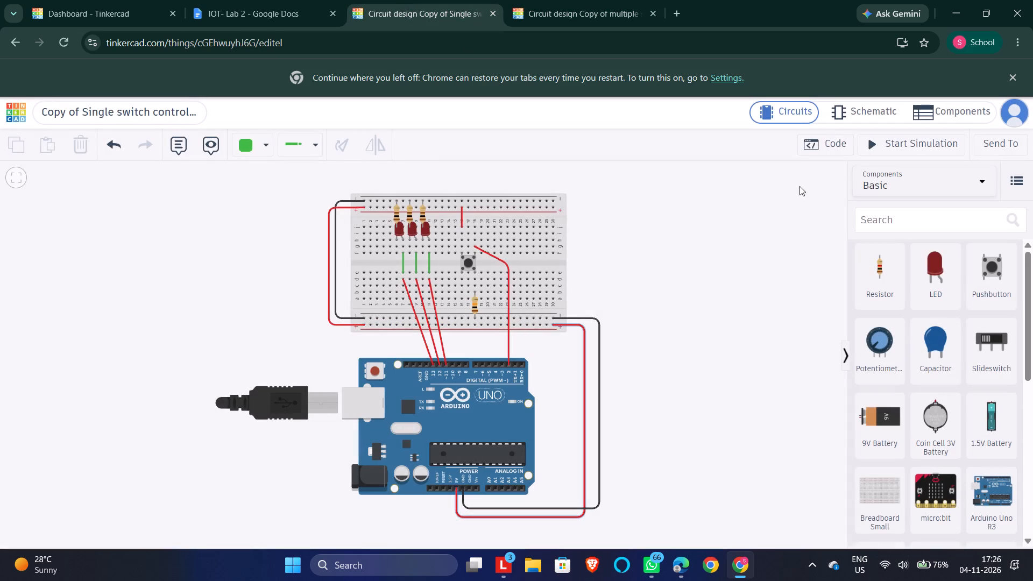
# Read through the code of the copied single-switch circuit, then close both copied circuit tabs.
pyautogui.click(830, 144)
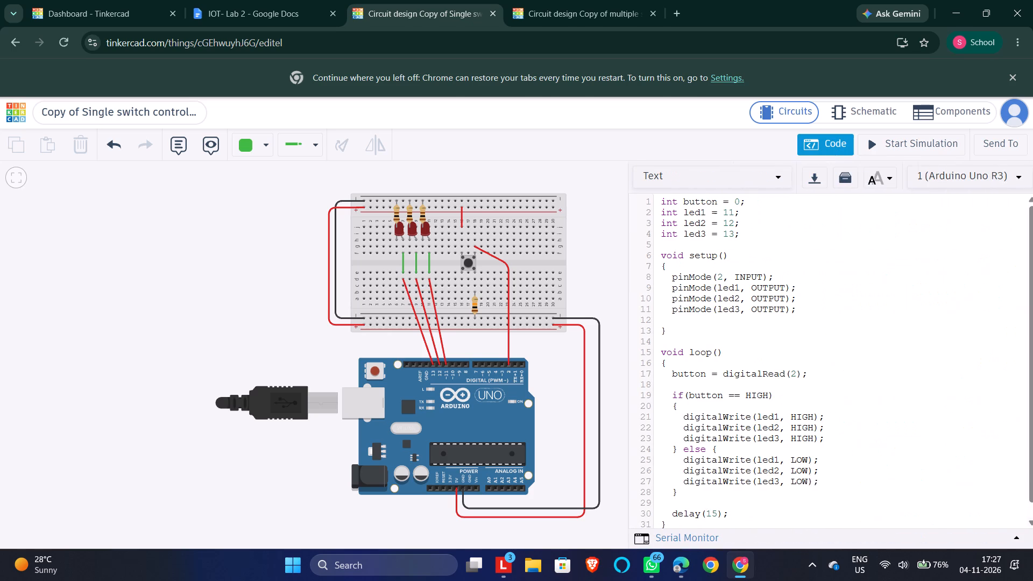
pyautogui.scroll(-4, 784, 333)
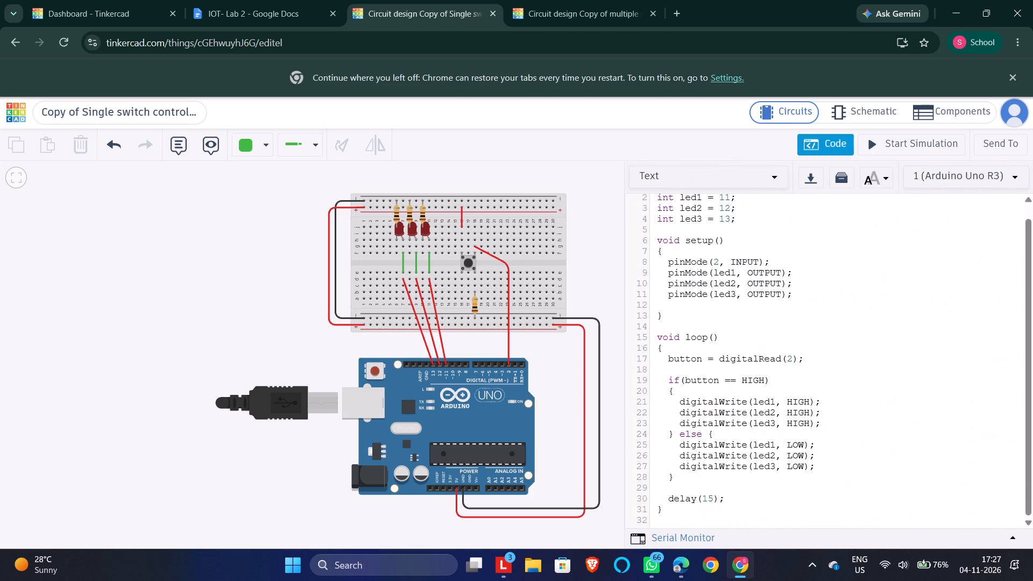
pyautogui.click(496, 13)
pyautogui.click(496, 13)
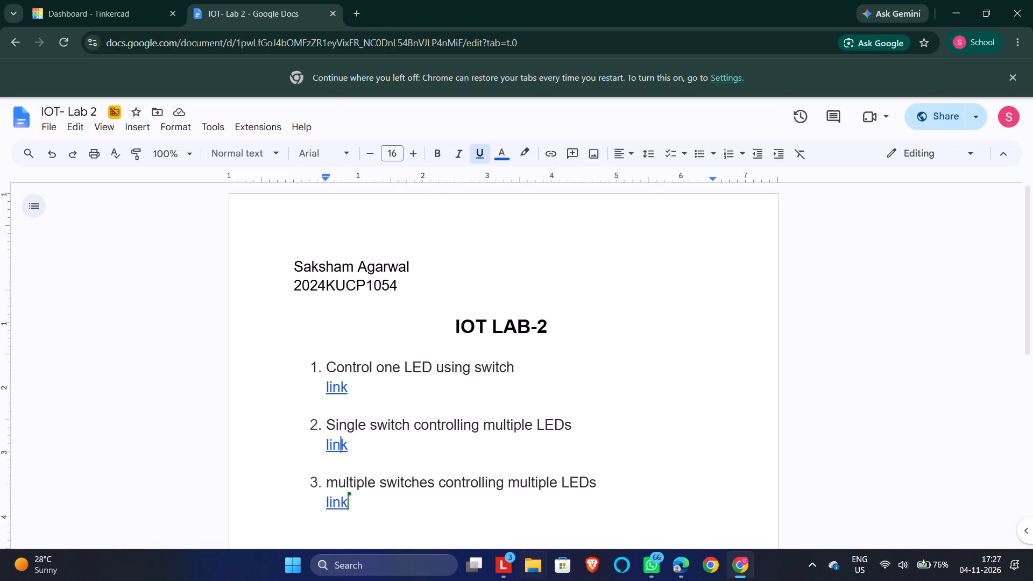
# Switch to Edge and add the already entered IOT- Lab 2 document link to the Classroom Lab 2 assignment.
pyautogui.click(688, 568)
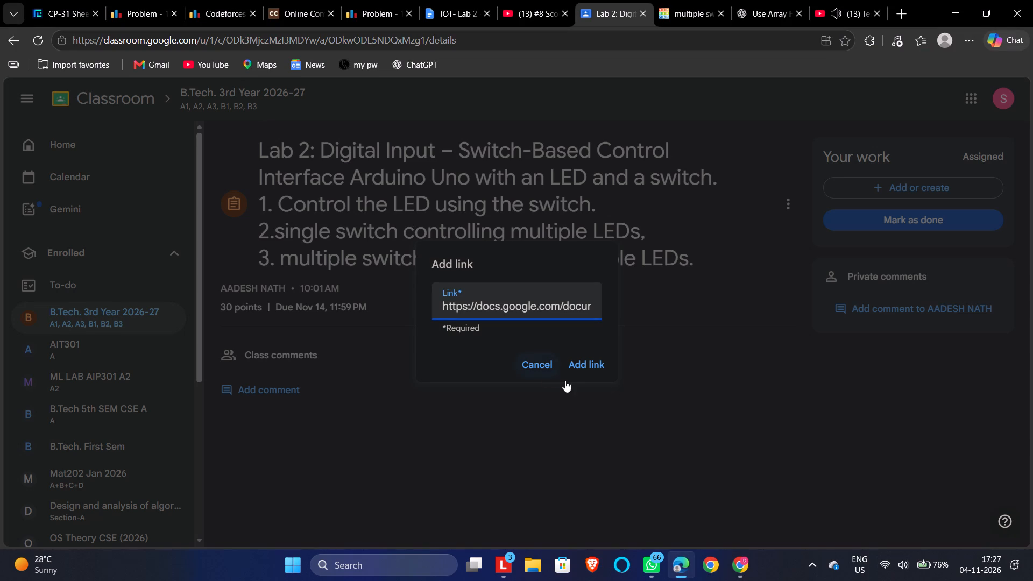
pyautogui.click(578, 369)
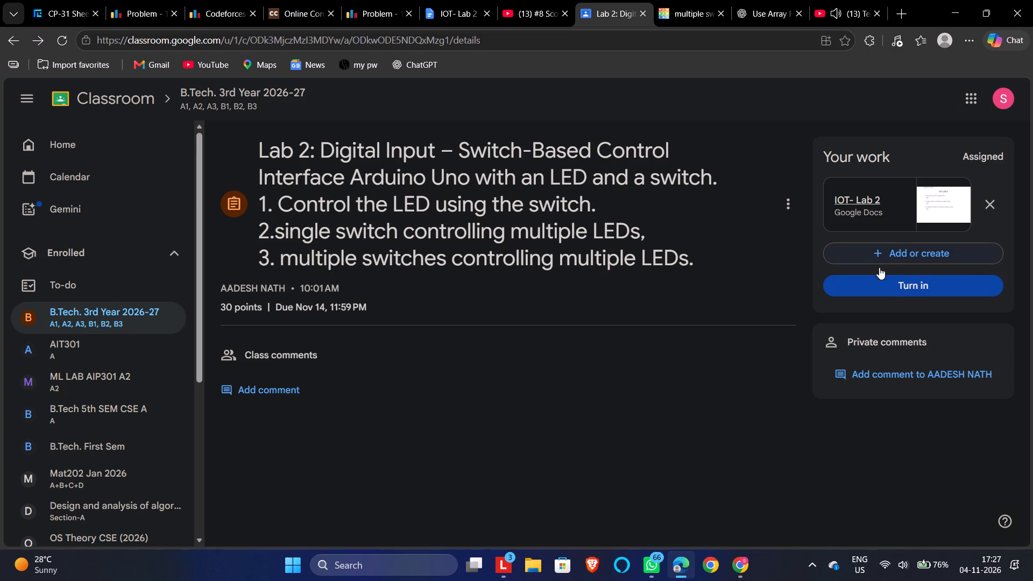
# Turn in the Lab 2 assignment with the IOT- Lab 2 attachment.
pyautogui.click(900, 294)
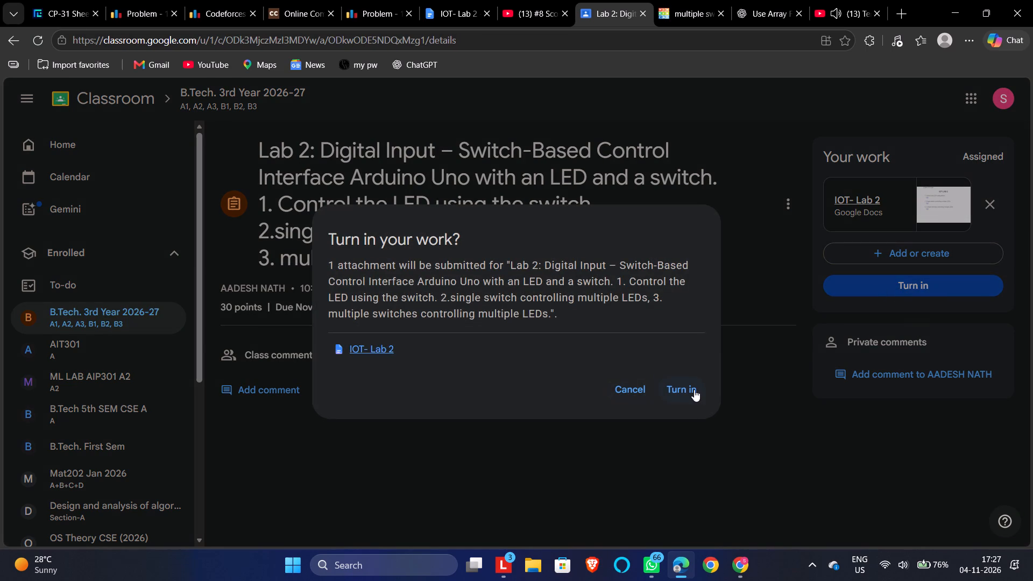
pyautogui.click(696, 389)
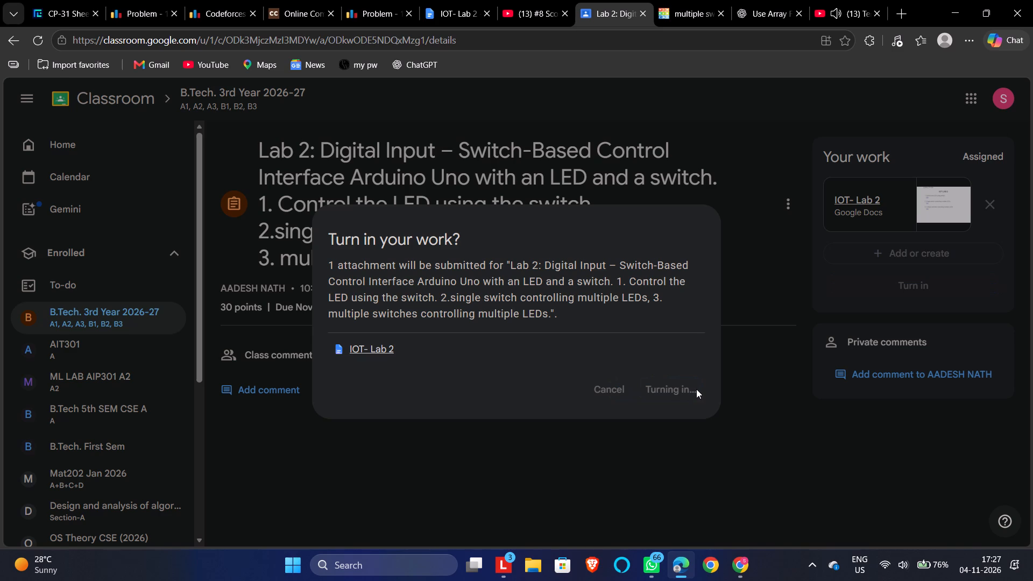
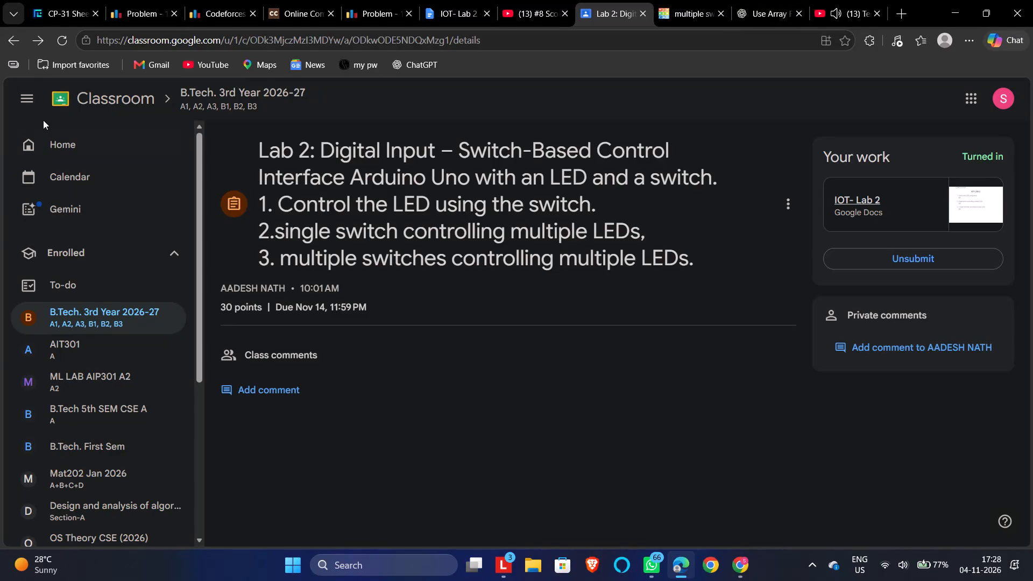
# Return to the class stream and check the Lab 7, Lab 2 and Lab 1 assignment pages for their tasks and submission status.
pyautogui.click(16, 39)
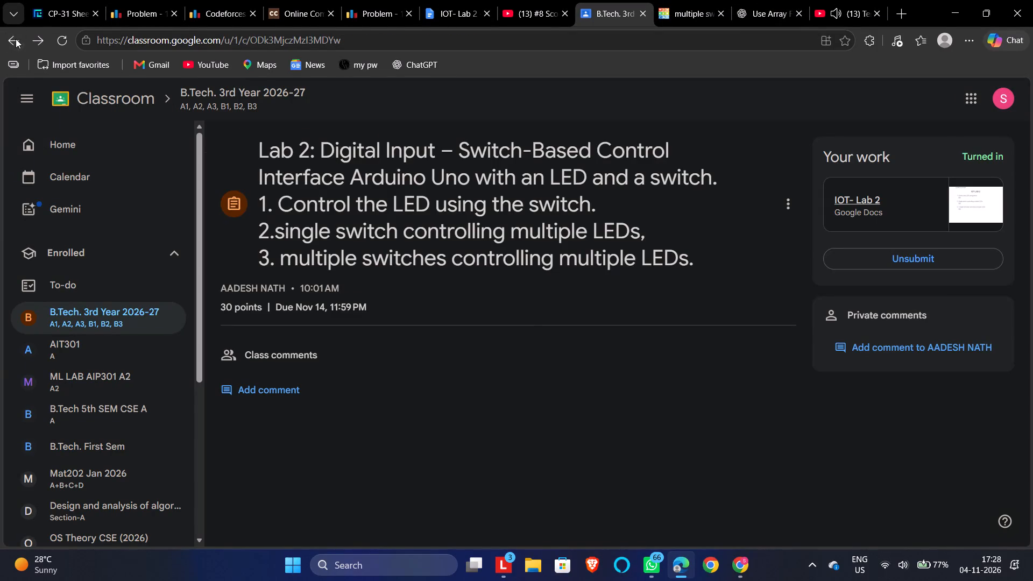
pyautogui.scroll(4, 855, 313)
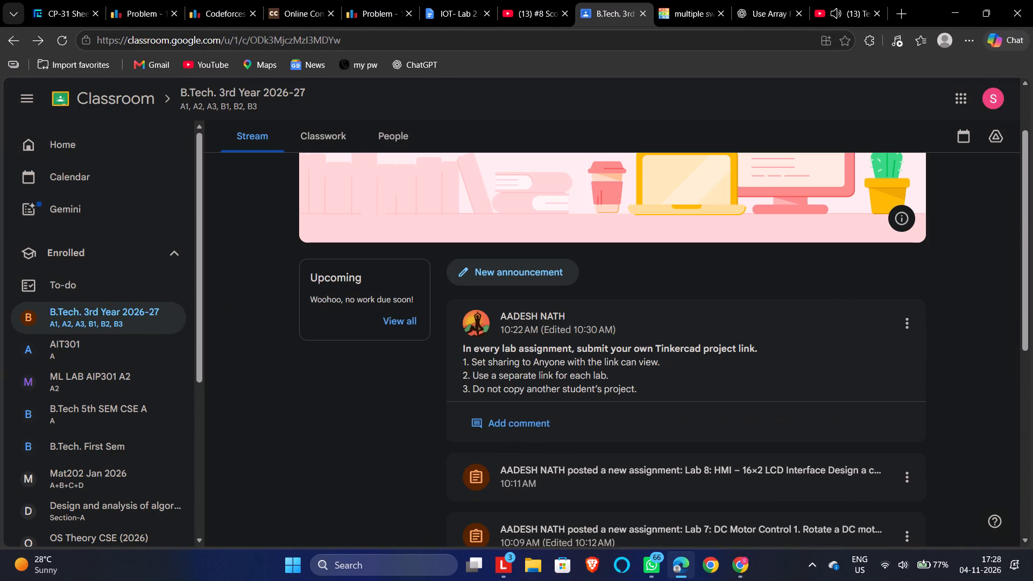
pyautogui.scroll(-2, 564, 474)
pyautogui.click(570, 363)
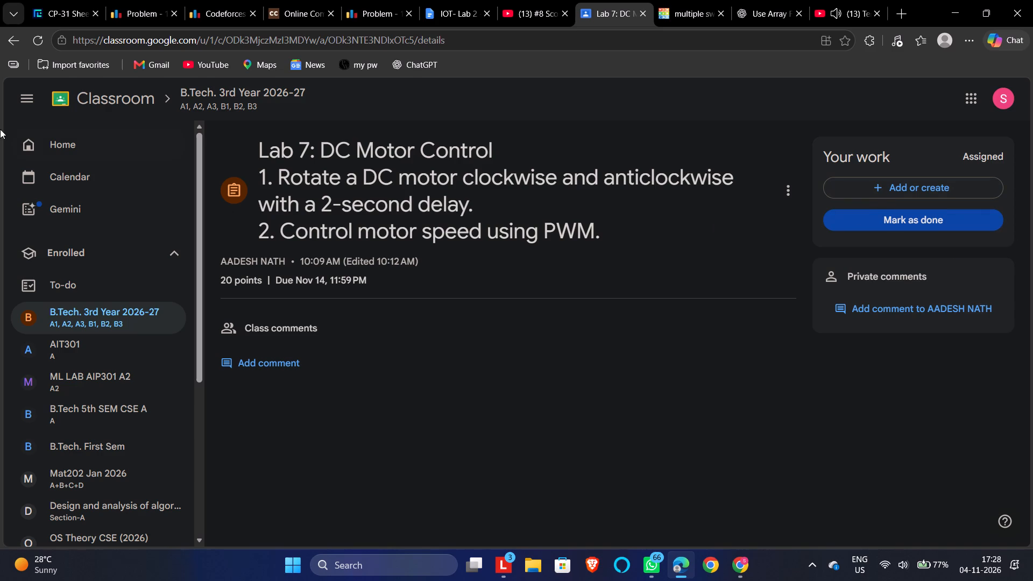
pyautogui.click(10, 43)
pyautogui.scroll(-5, 181, 317)
pyautogui.scroll(-4, 503, 358)
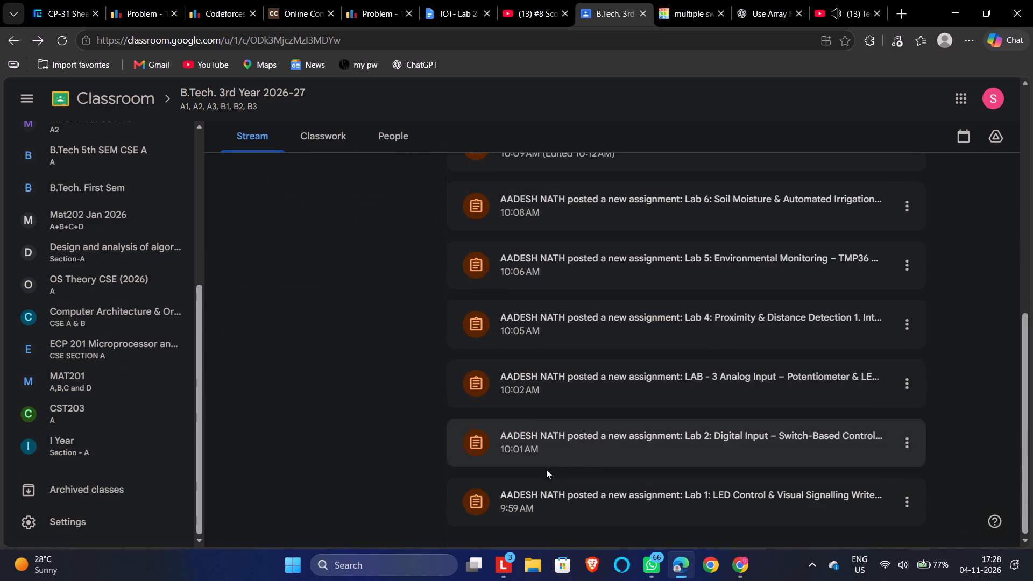
pyautogui.scroll(-5, 537, 416)
pyautogui.click(584, 438)
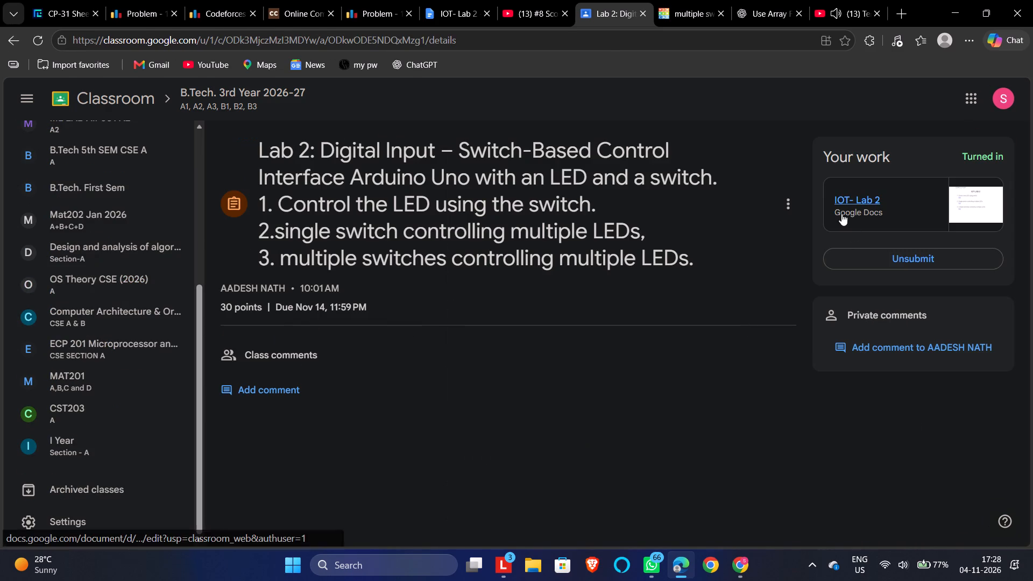
pyautogui.click(12, 38)
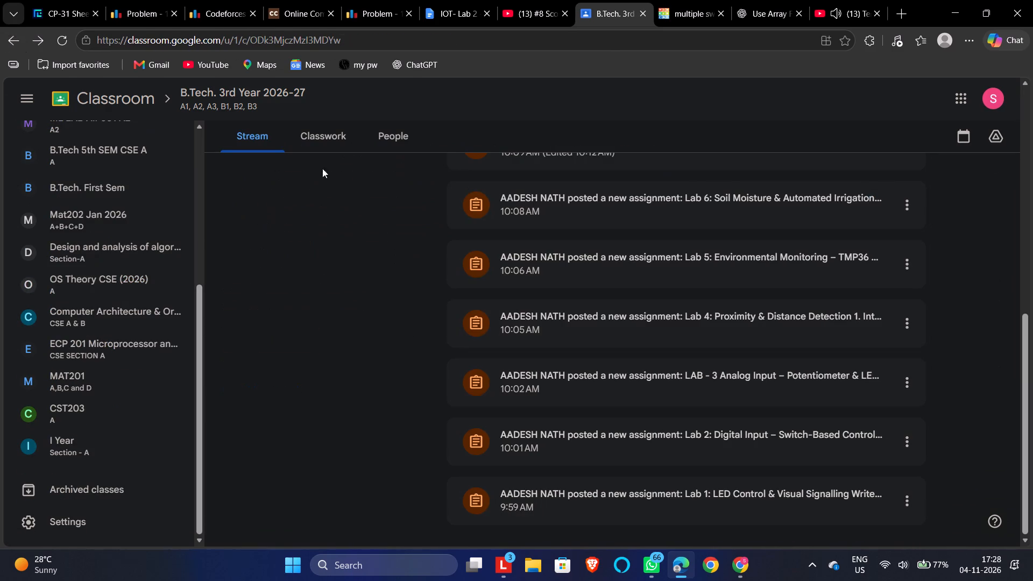
pyautogui.scroll(-5, 560, 427)
pyautogui.click(555, 504)
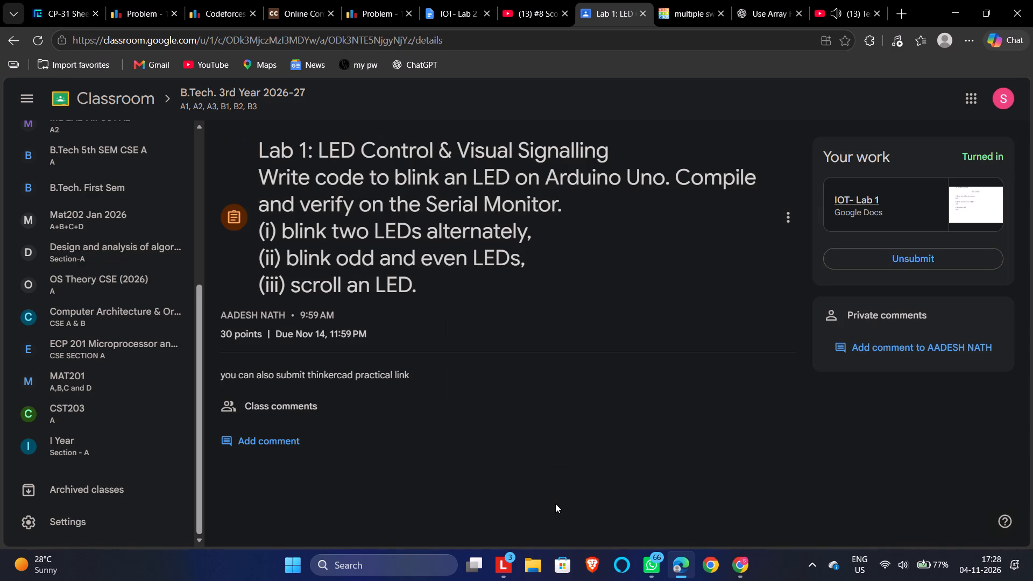
pyautogui.click(18, 35)
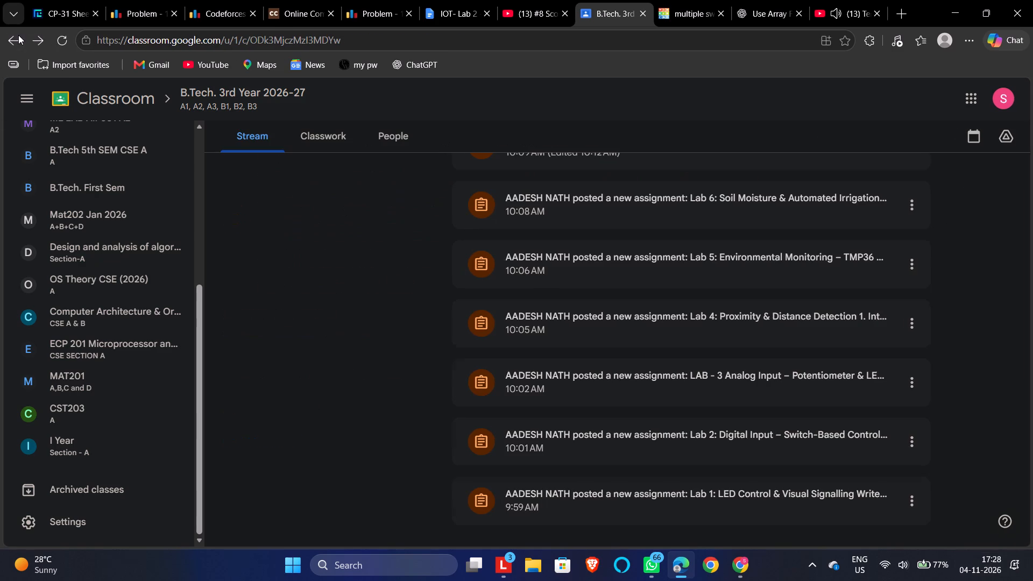
# Open the LAB - 3 Analog Input – Potentiometer assignment from the class stream.
pyautogui.scroll(-4, 275, 271)
pyautogui.click(519, 374)
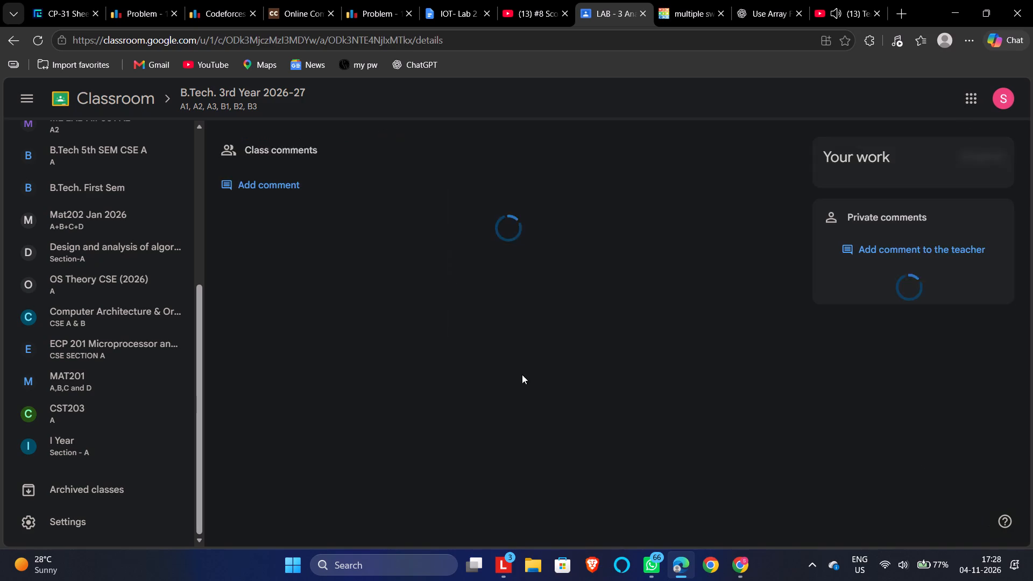
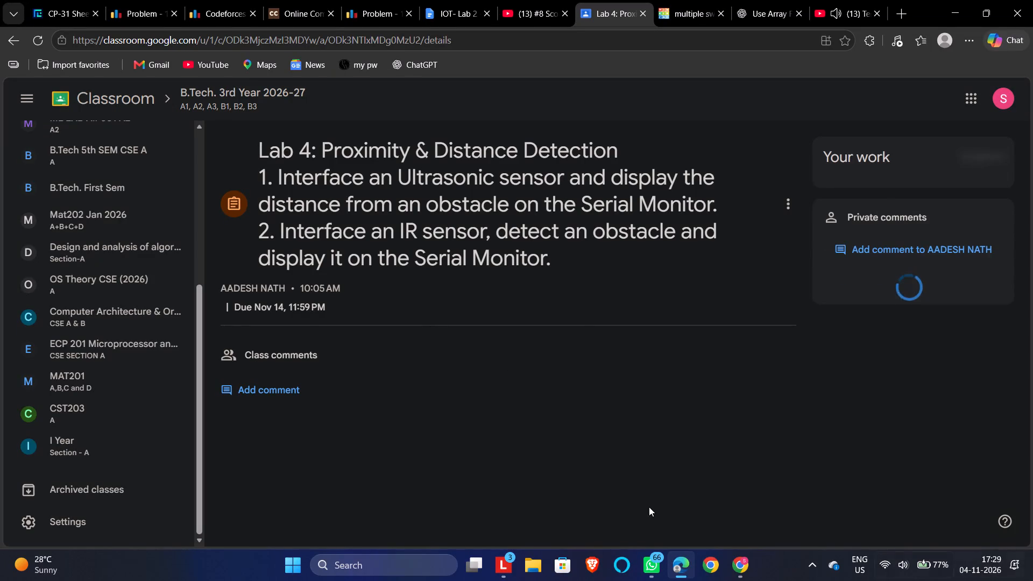
# Check the Lab 4: Proximity & Distance Detection assignment page for its tasks and submission status, and return to the class stream.
pyautogui.click(6, 39)
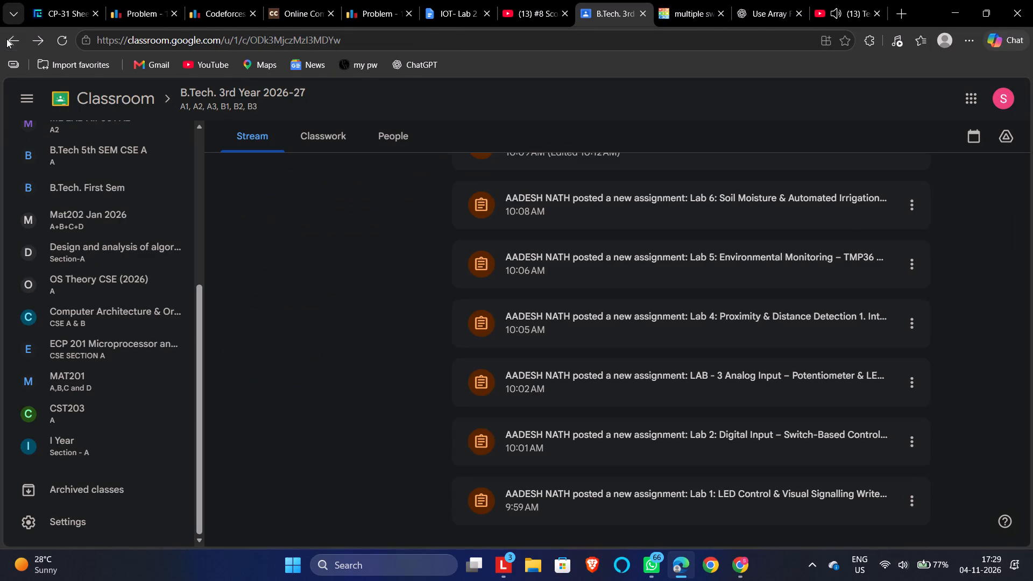
pyautogui.click(626, 337)
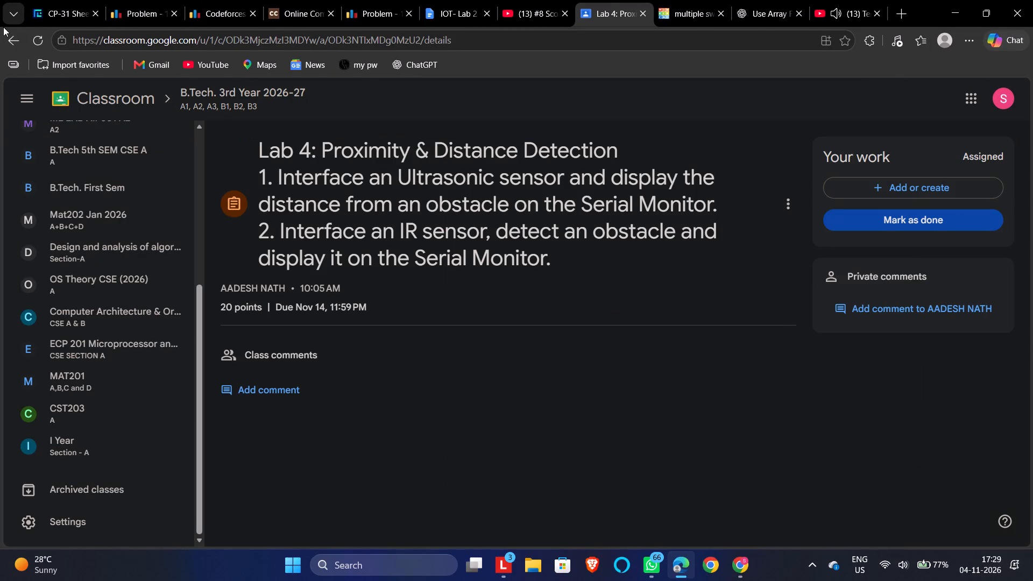
pyautogui.click(17, 39)
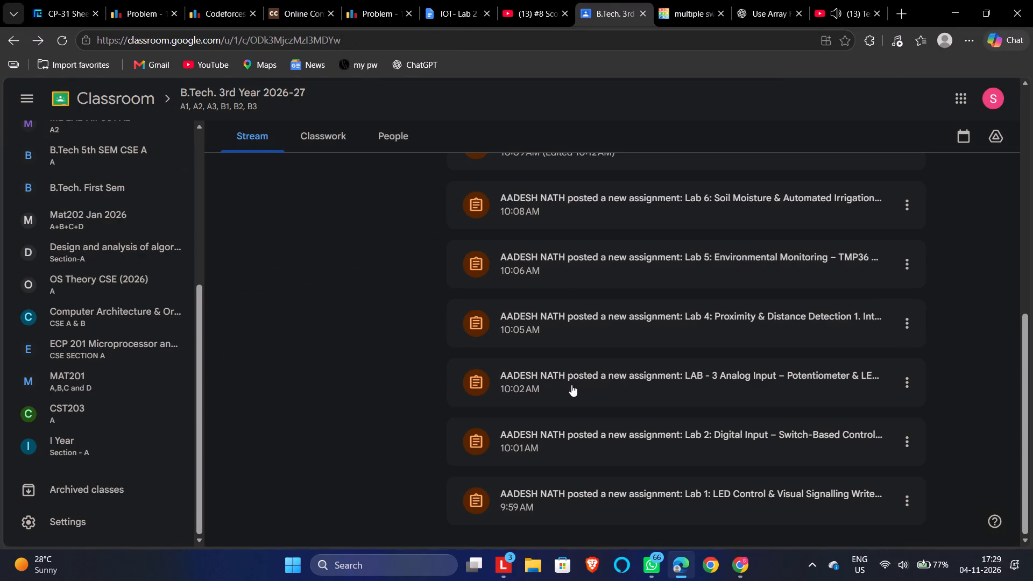
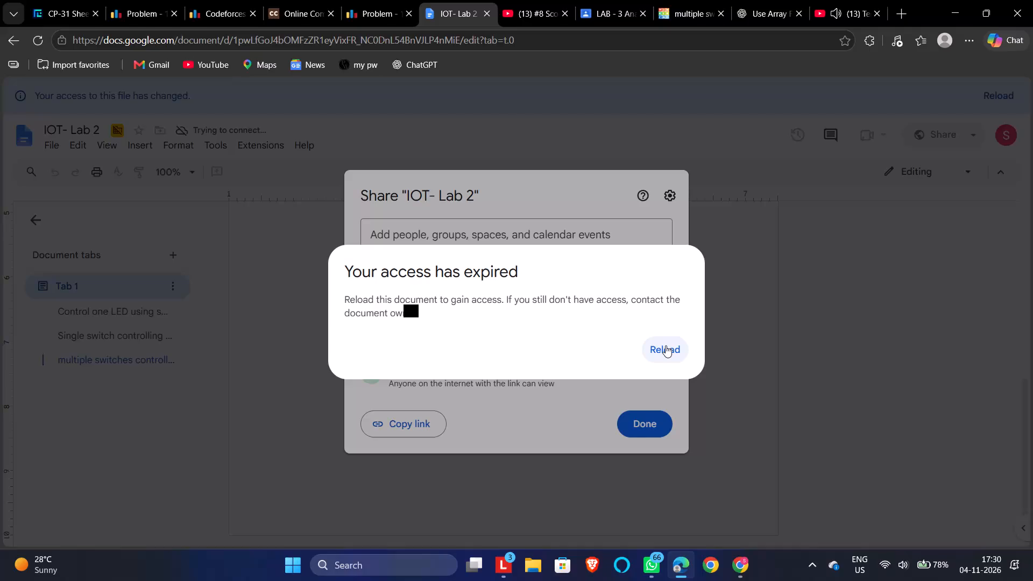
# Reload the IOT- Lab 2 document after its access expired, closing and reopening its tab.
pyautogui.click(658, 351)
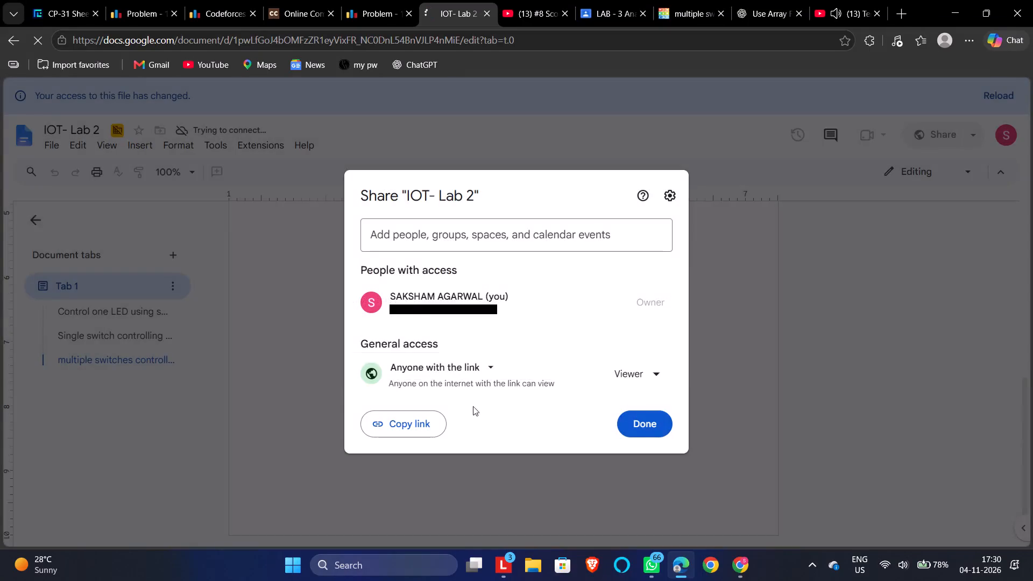
pyautogui.click(491, 13)
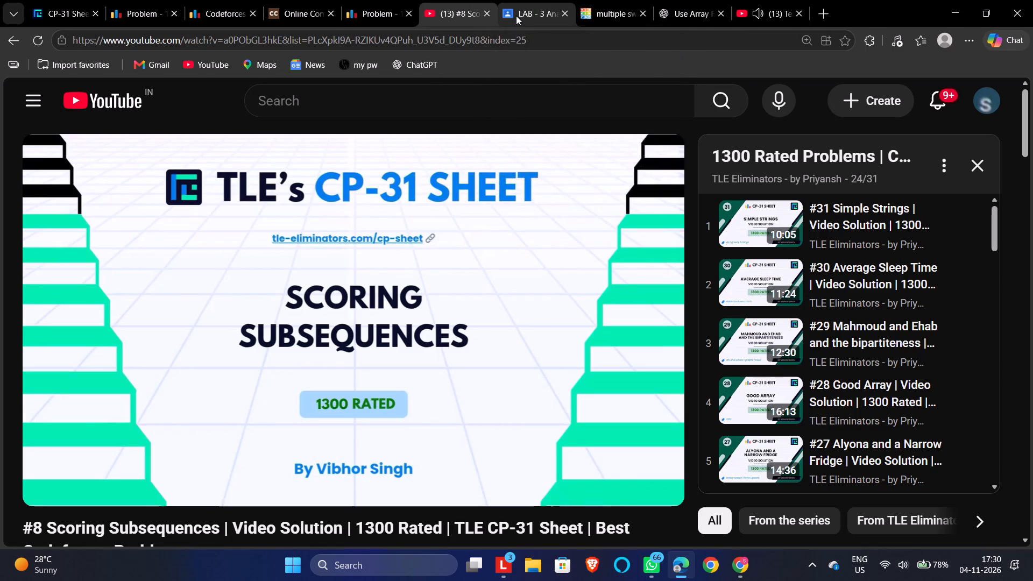
pyautogui.hotkey('ctrl', 'shift', 't')
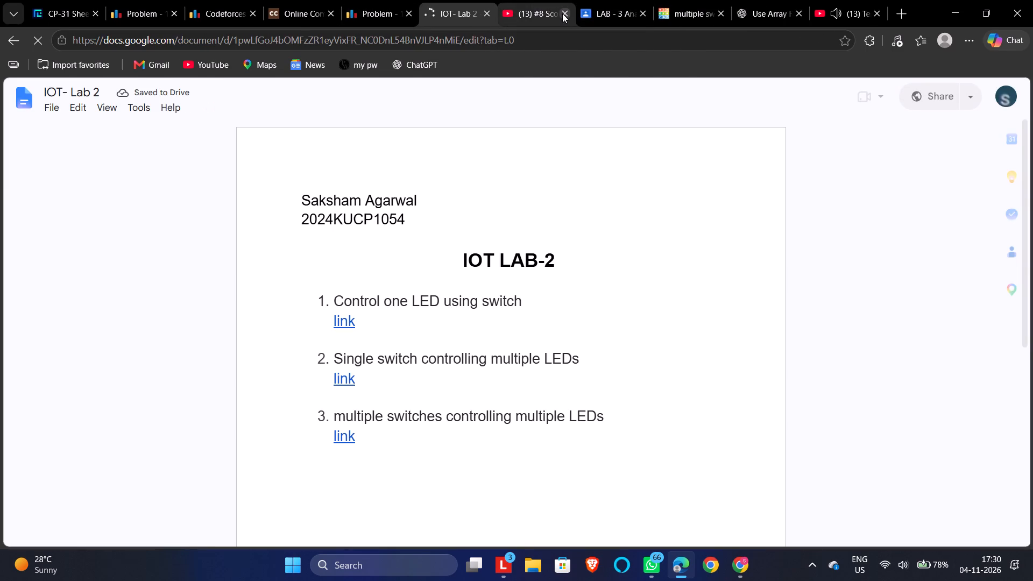
# Close the YouTube tab with the #8 Scoring Subsequences video solution.
pyautogui.click(562, 13)
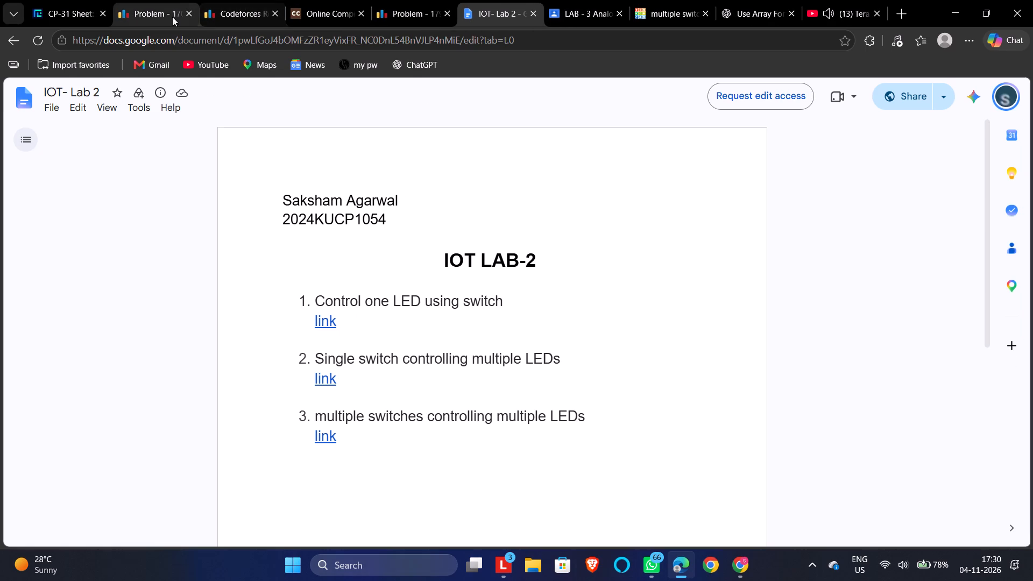
# Leave the IOT- Lab 2 document for the Google Docs home page.
pyautogui.click(61, 92)
pyautogui.click(29, 105)
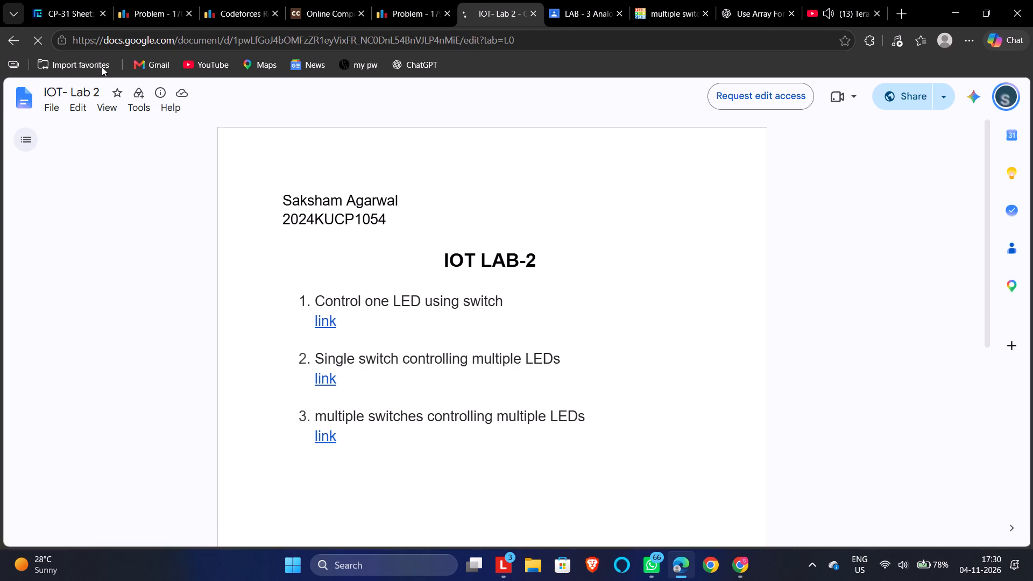
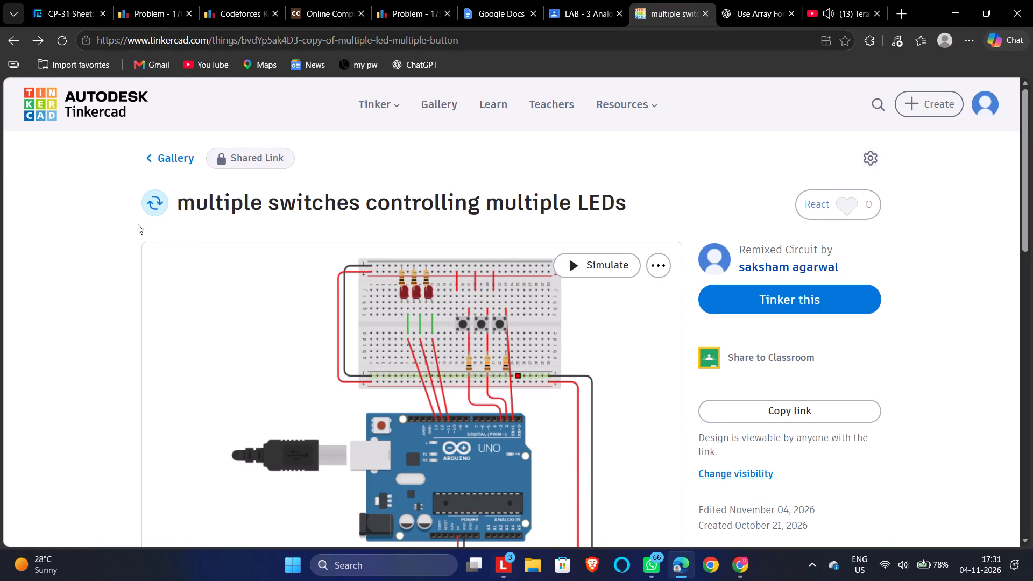
# Return from the multiple switches controlling multiple LEDs design to the Tinkercad dashboard and open the full list of own designs.
pyautogui.click(9, 38)
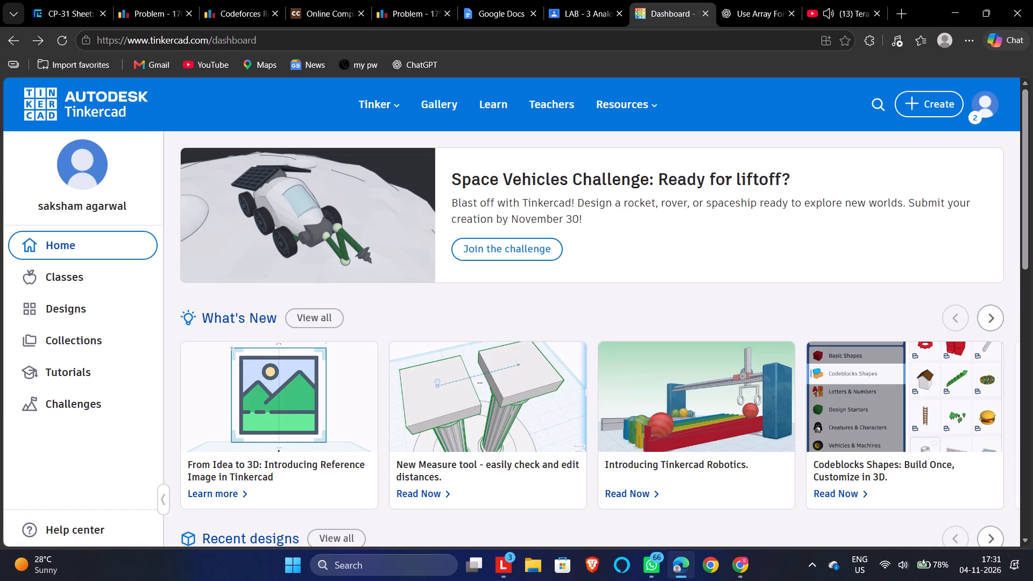
pyautogui.scroll(-2, 619, 471)
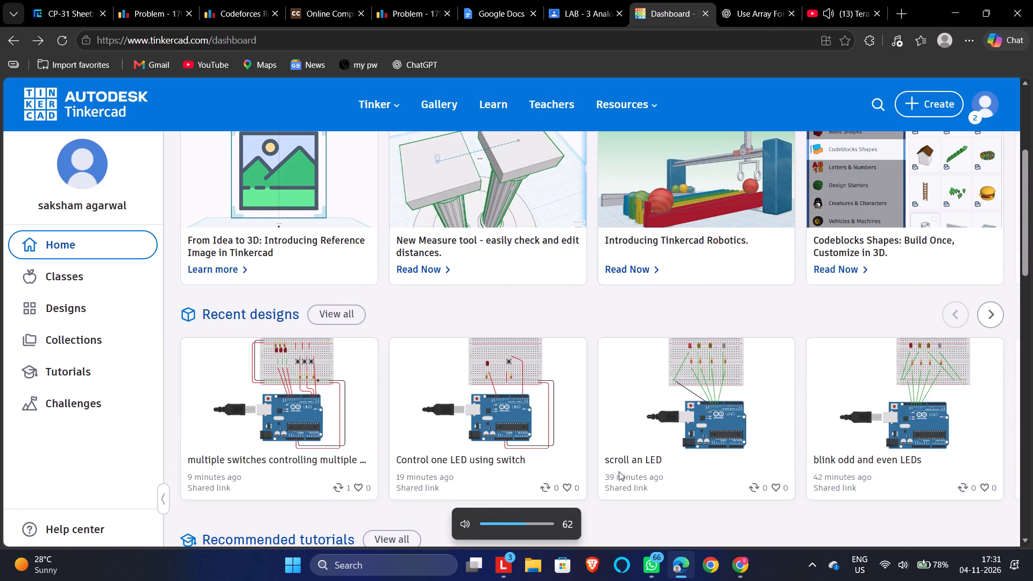
pyautogui.click(330, 315)
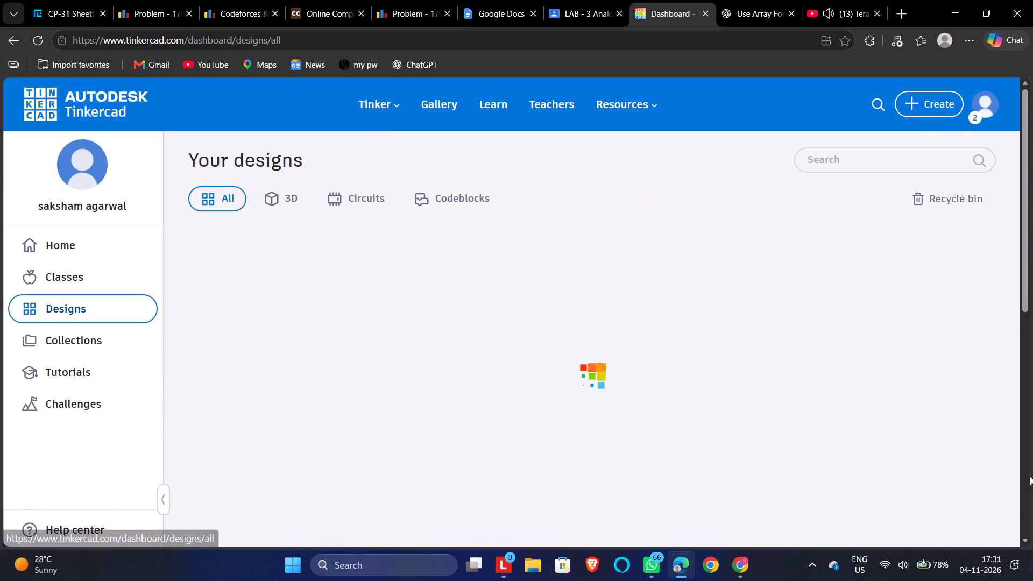
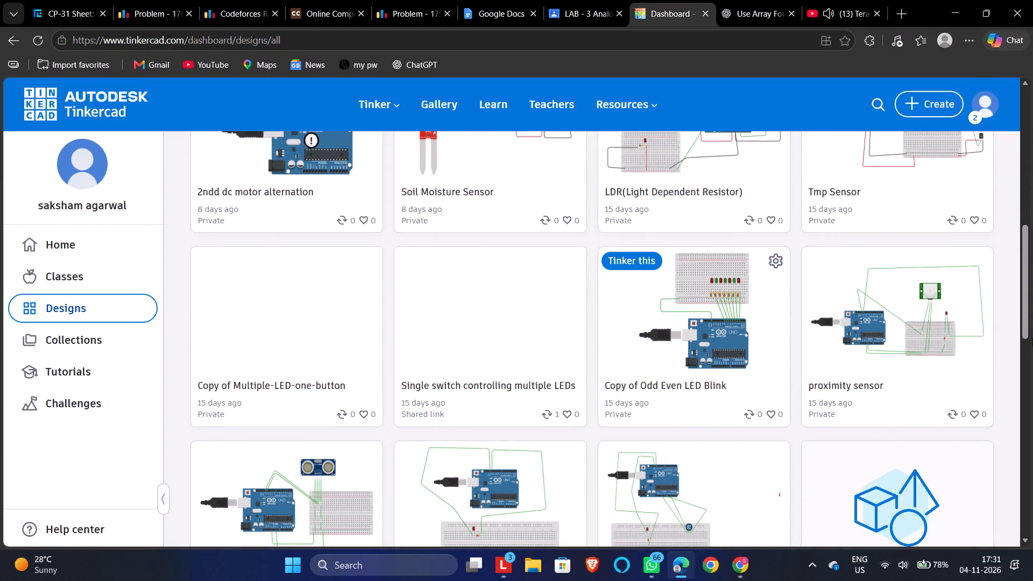
# Look through the older designs in the full Tinkercad list for the circuits needed in the lab assignments.
pyautogui.scroll(-2, 873, 339)
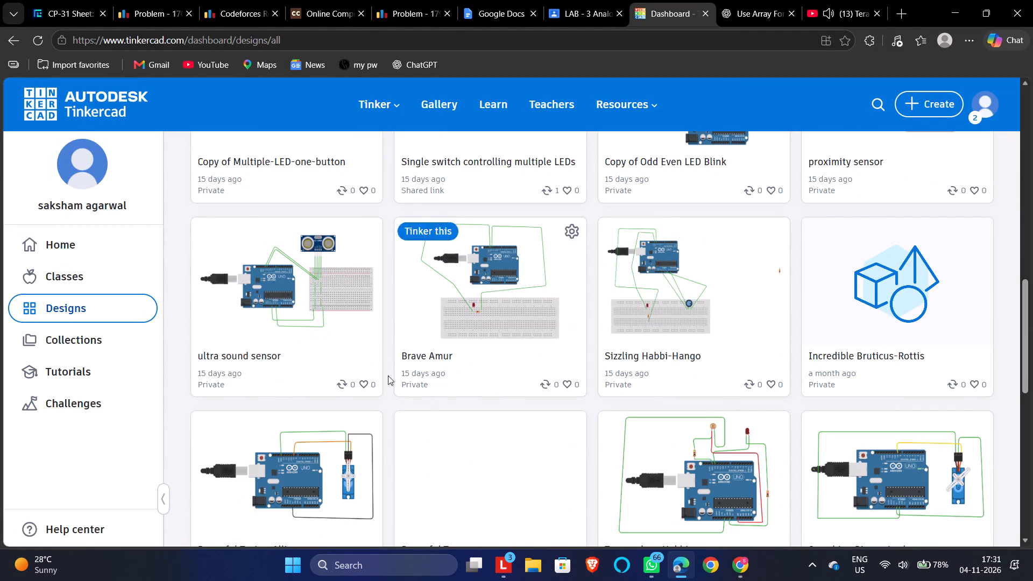